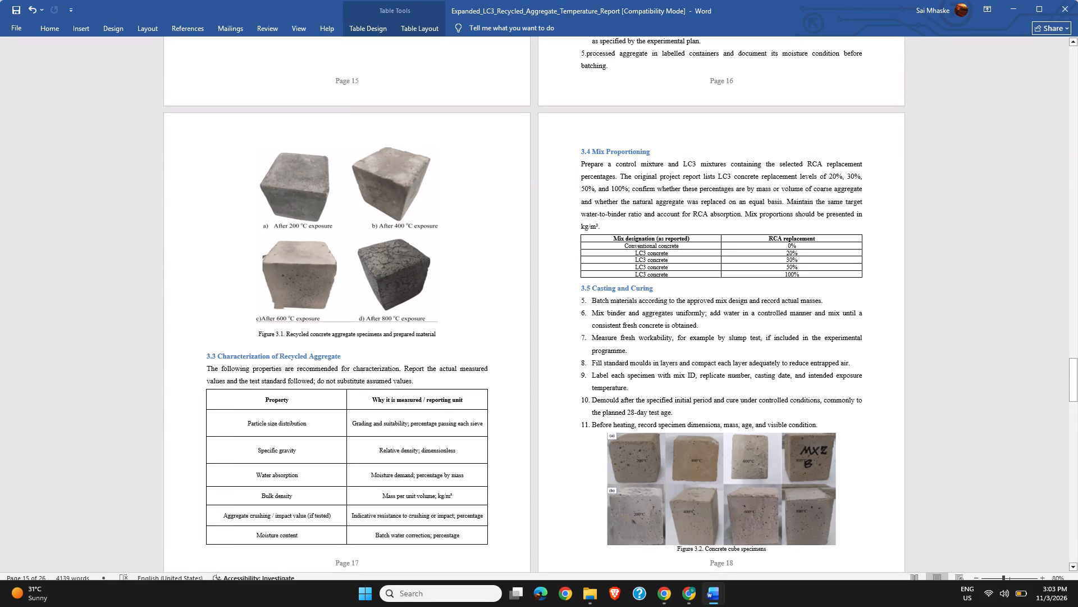
Copy the heading "3.3 Characterization of Recycled Aggregate" from the methodology chapter.
left_click_drag(341, 357, 307, 360)
left_click_drag(307, 360, 203, 357)
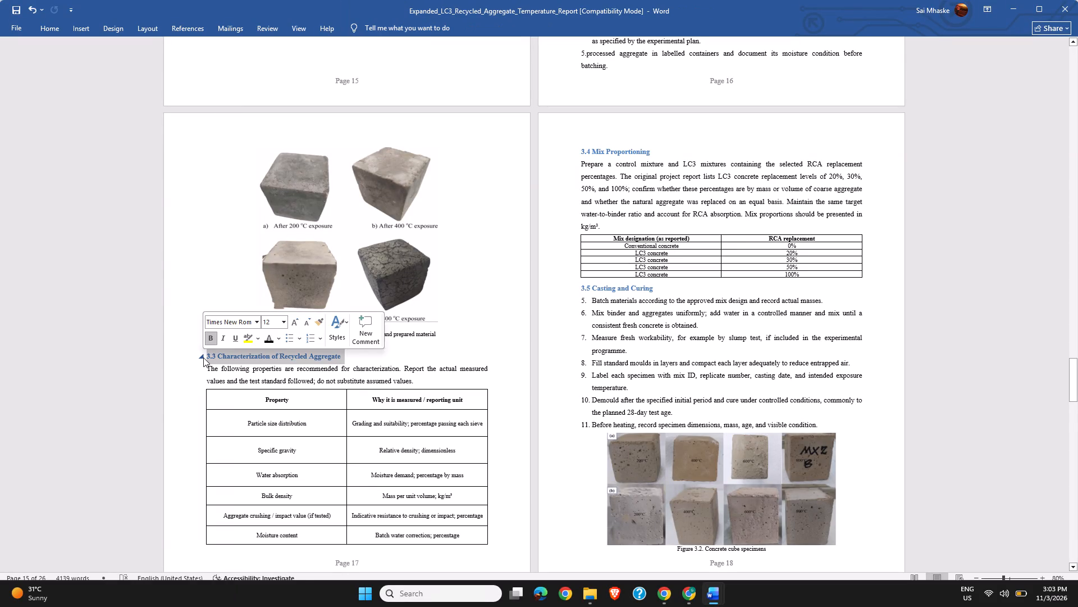
key("ctrl+c")
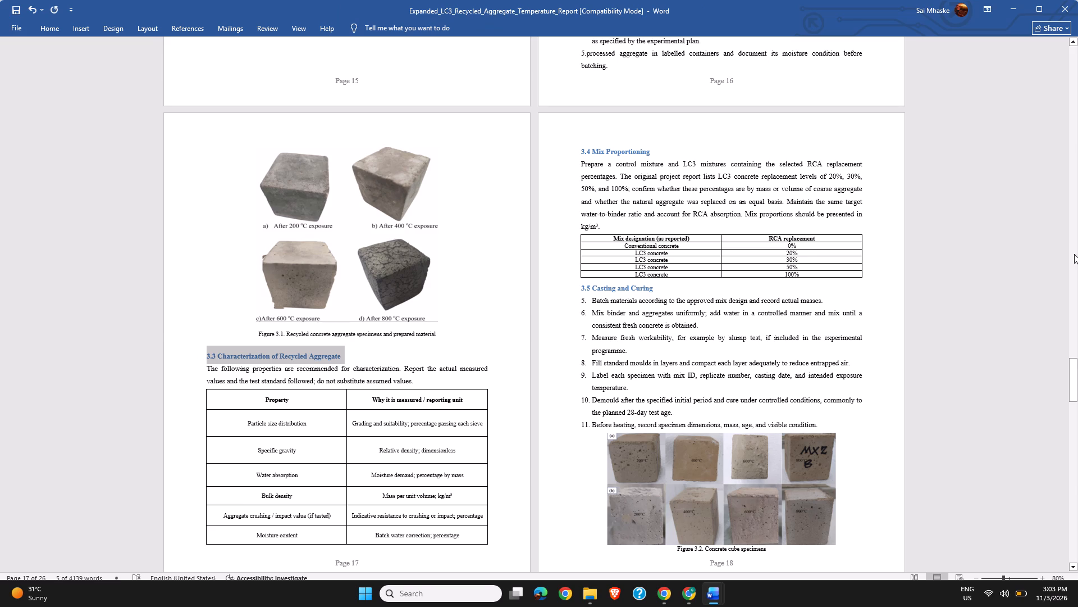
Insert an empty row below the Table 3.2 entry in the List of Tables.
left_click_drag(1074, 369, 1075, 284)
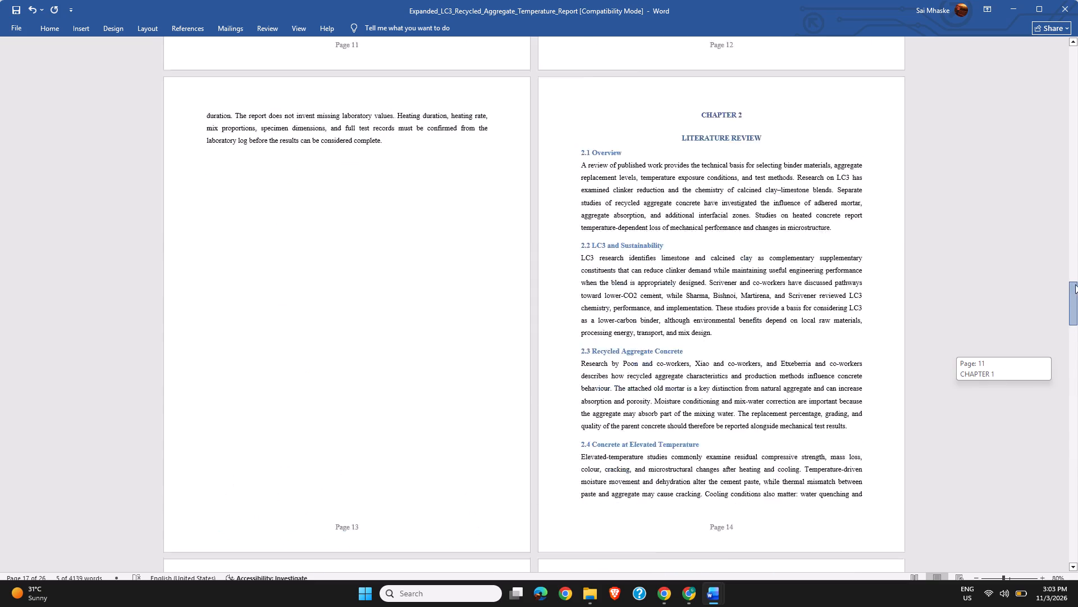
left_click_drag(1075, 284, 1055, 174)
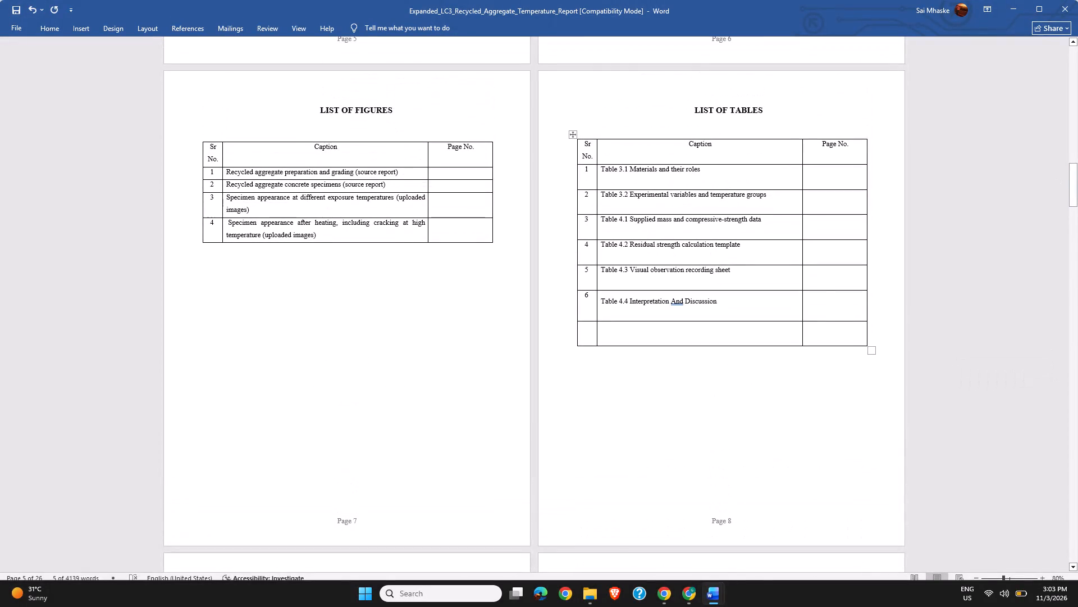
left_click(773, 197)
key("Down")
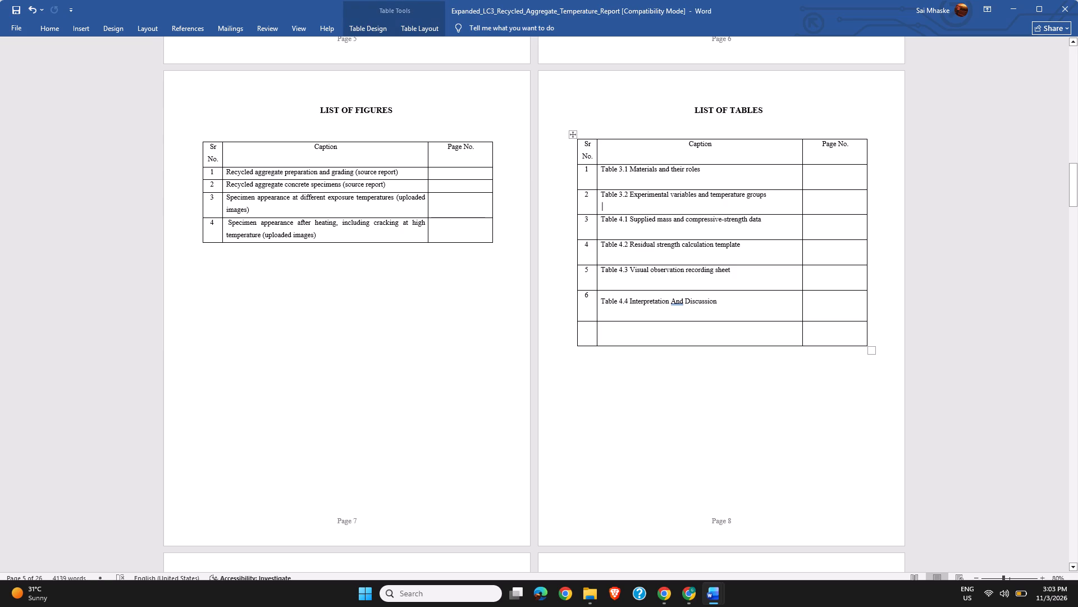
key("Down")
key("Down")
left_click_drag(773, 194, 581, 210)
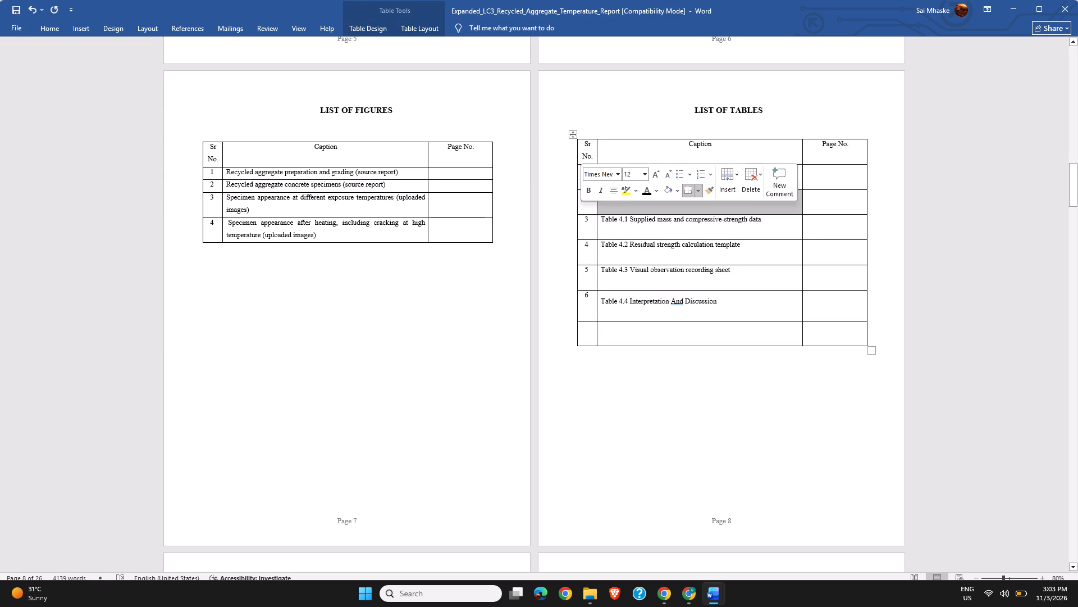
left_click(734, 179)
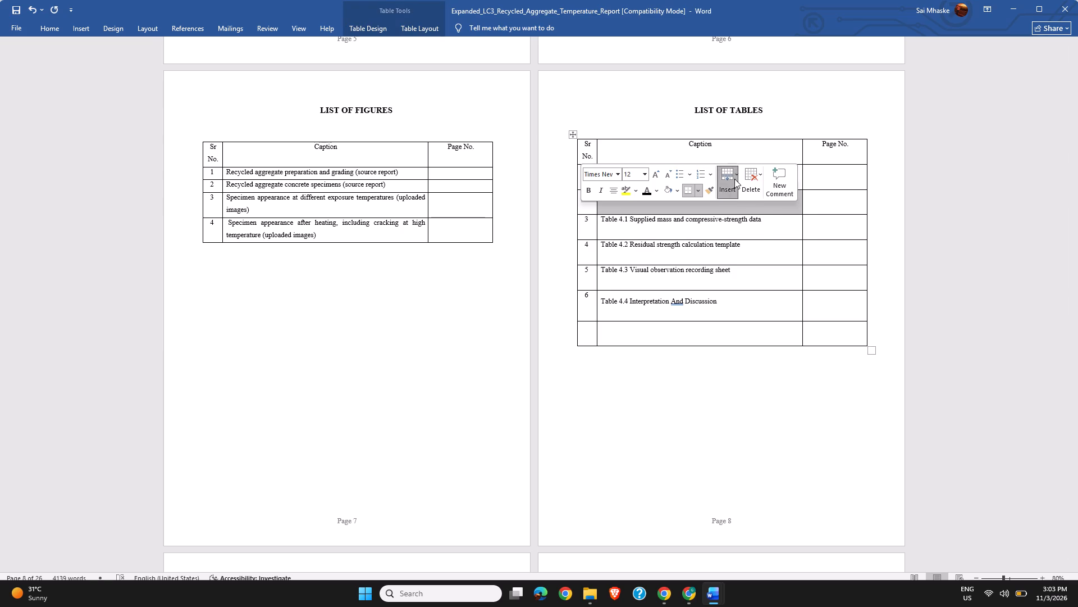
left_click(759, 218)
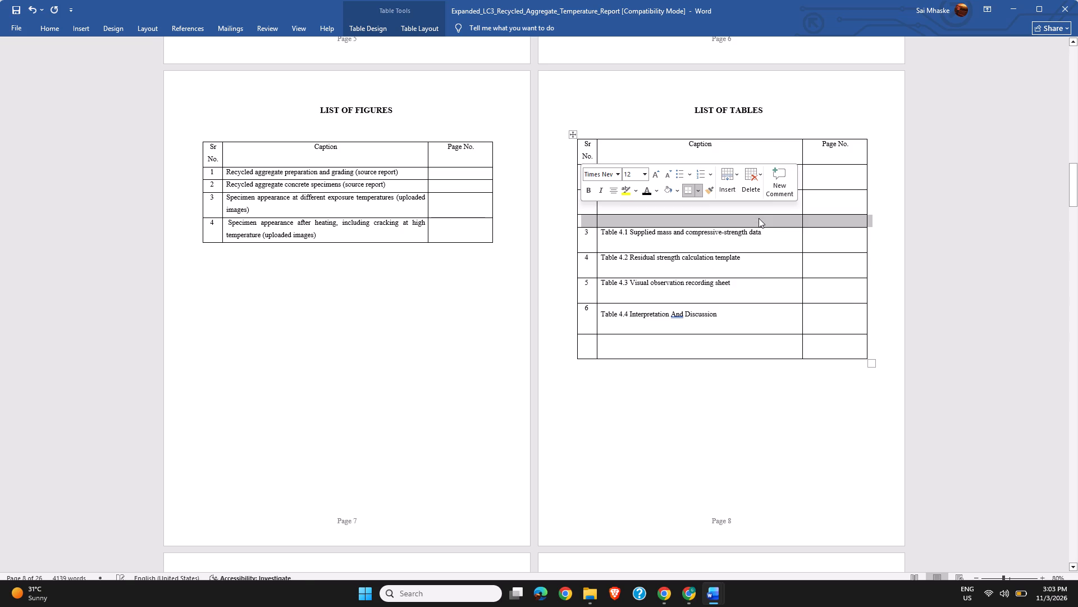
Paste the copied heading into the new row's caption cell and prefix it to read "Table 3.3 Characterization of Recycled Aggregate".
left_click(715, 223)
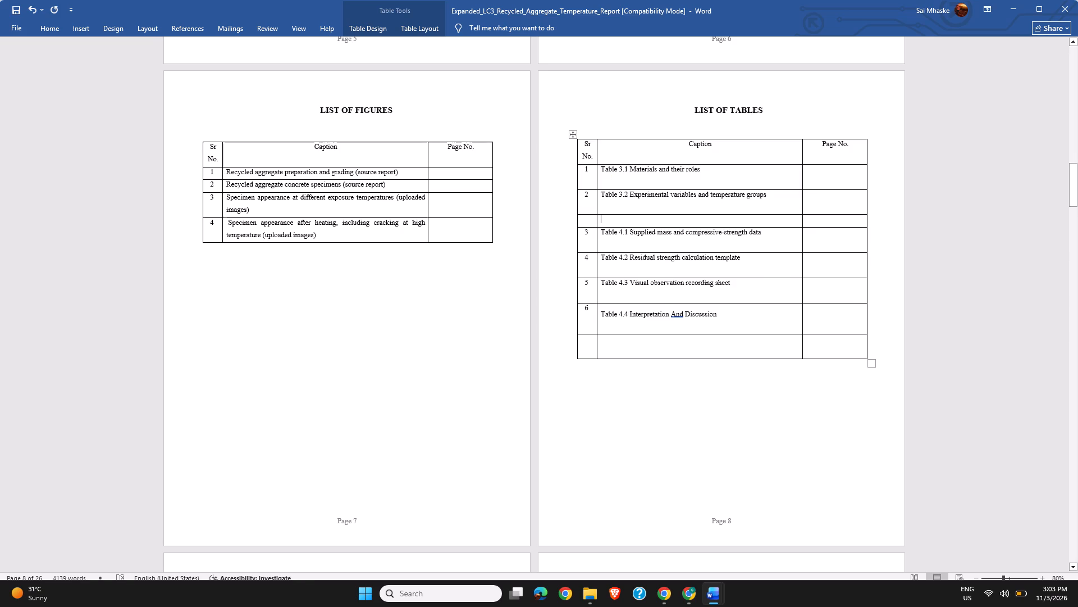
key("ctrl+v")
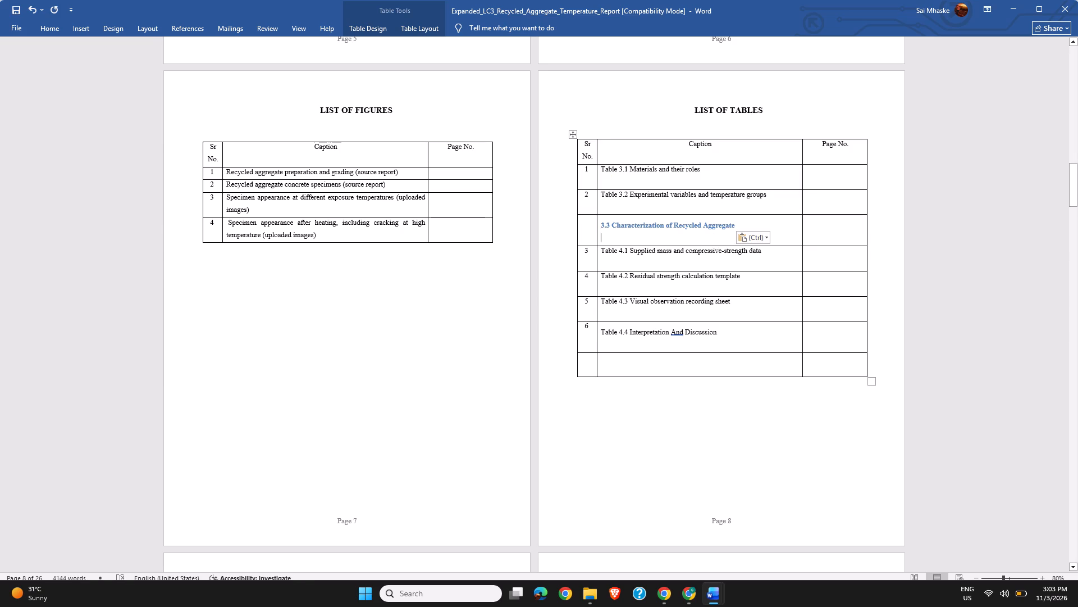
left_click(602, 224)
type("able")
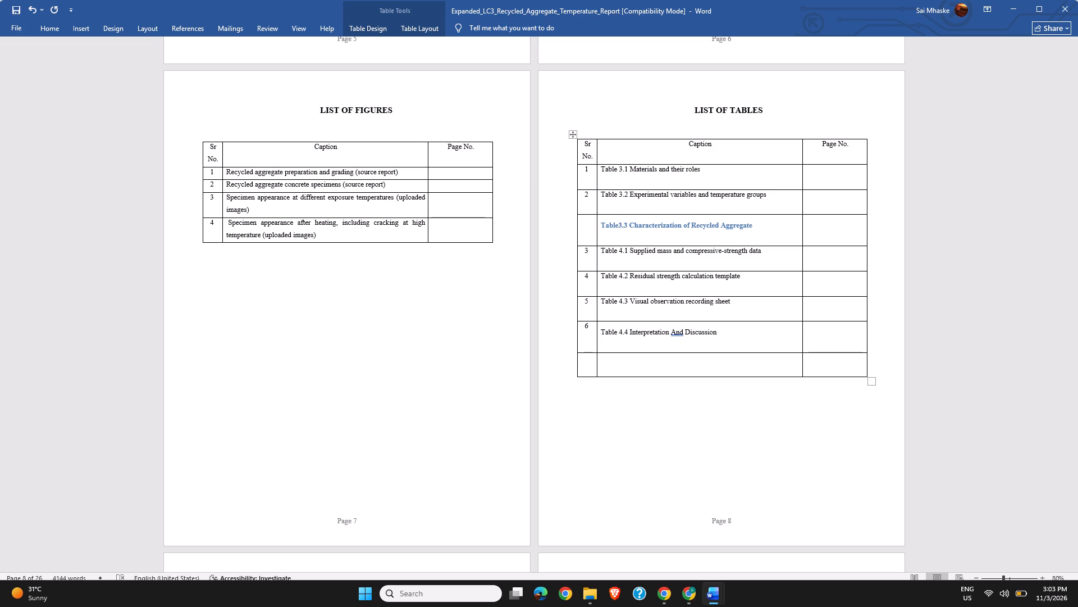
key("space")
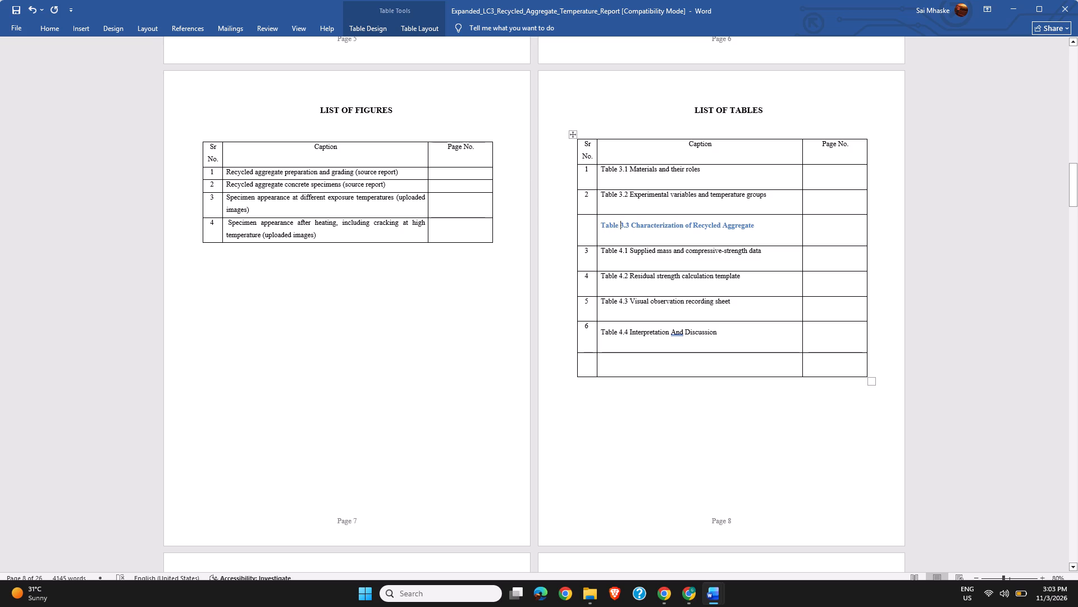
Enter 3 as the serial number of the new Table 3.3 row.
left_click(587, 226)
key("3")
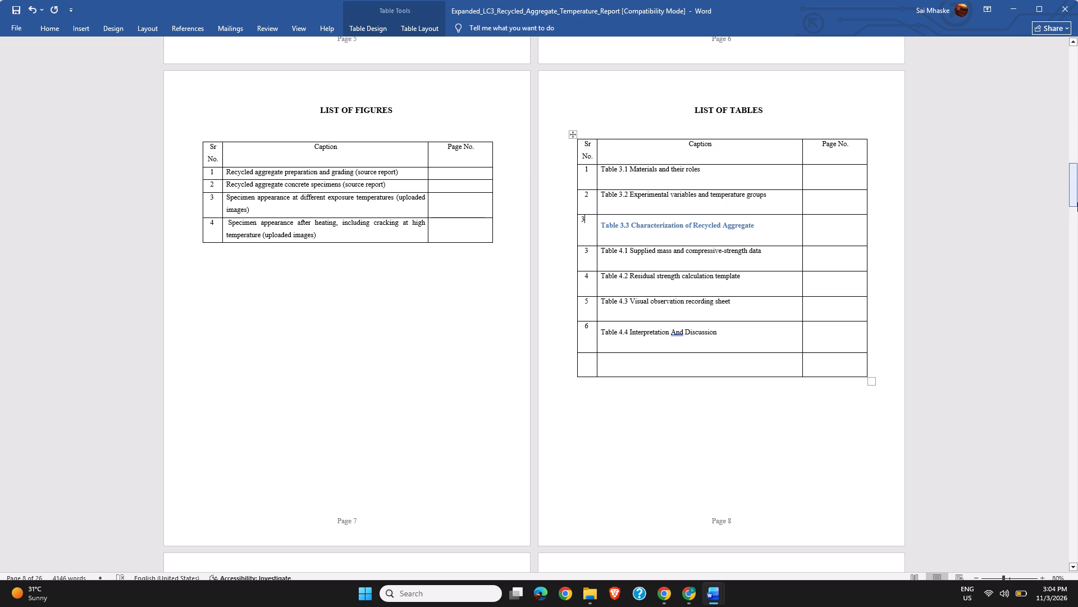
Remove the extra space above the heading "3.3 Characterization of Recycled Aggregate" on page 17.
left_click_drag(1077, 202, 1077, 337)
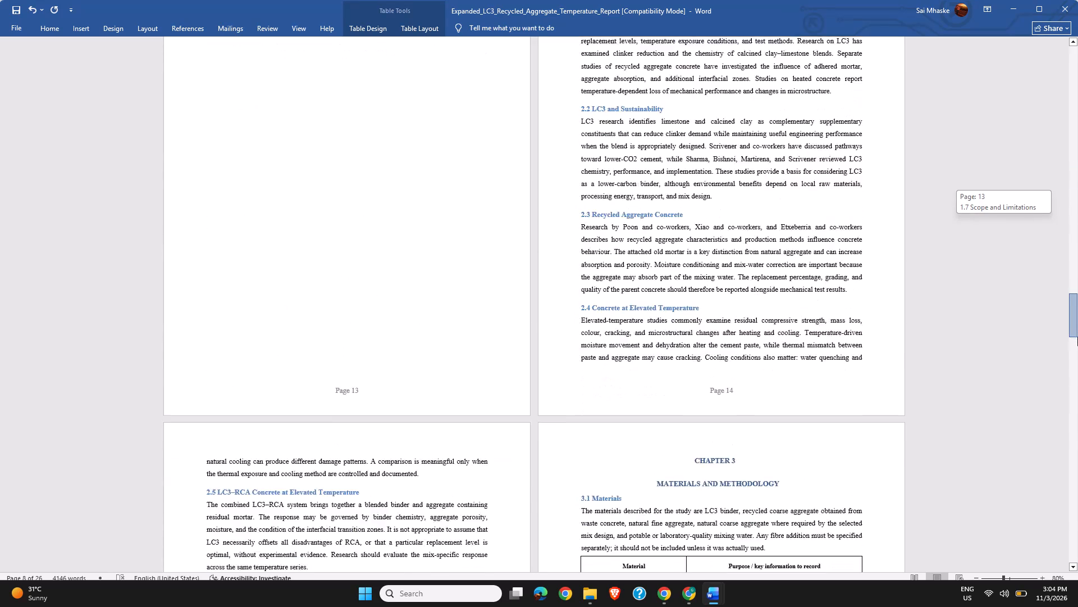
left_click_drag(1077, 337, 1077, 410)
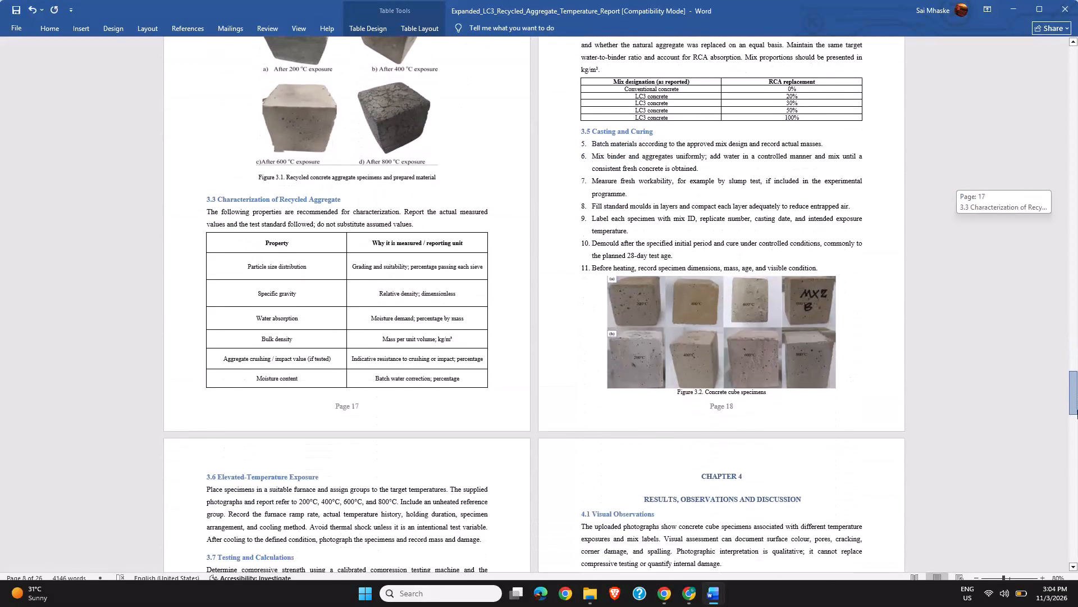
left_click_drag(1077, 410, 1076, 393)
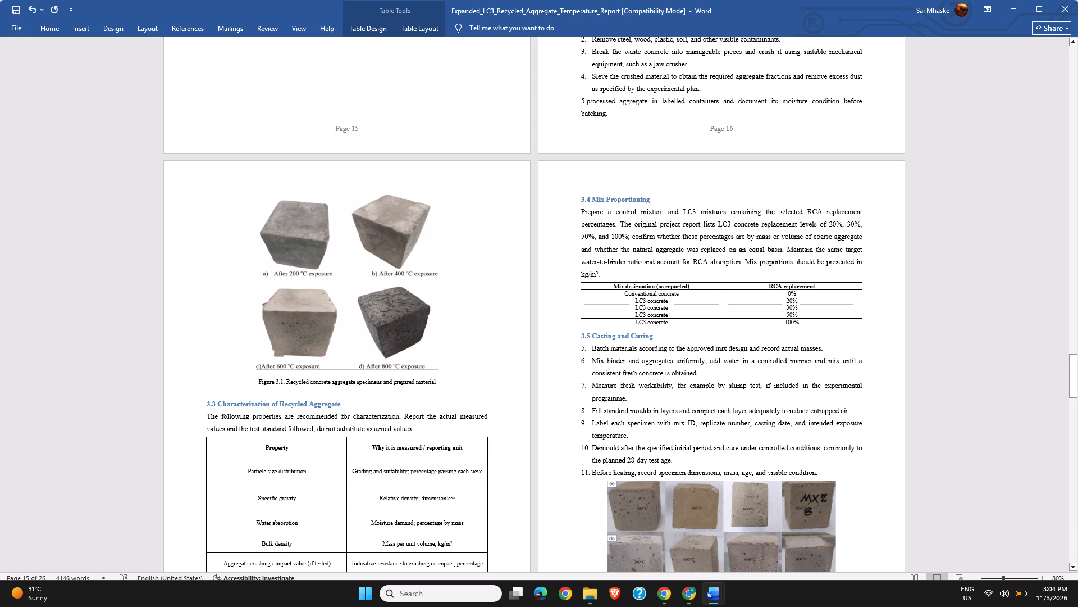
key("Down")
key("Left")
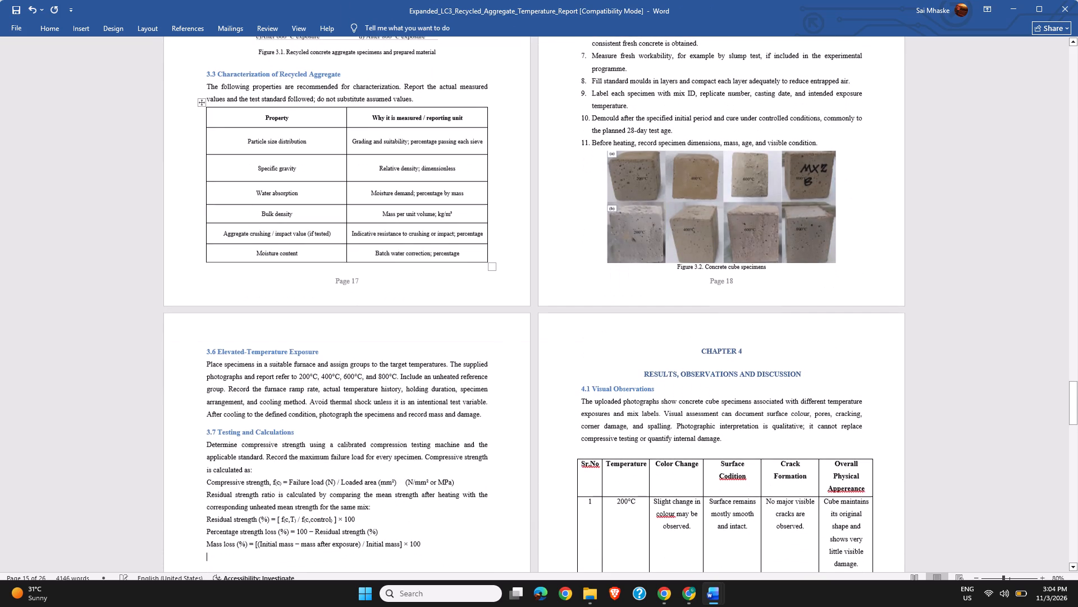
left_click(310, 273)
left_click(310, 273)
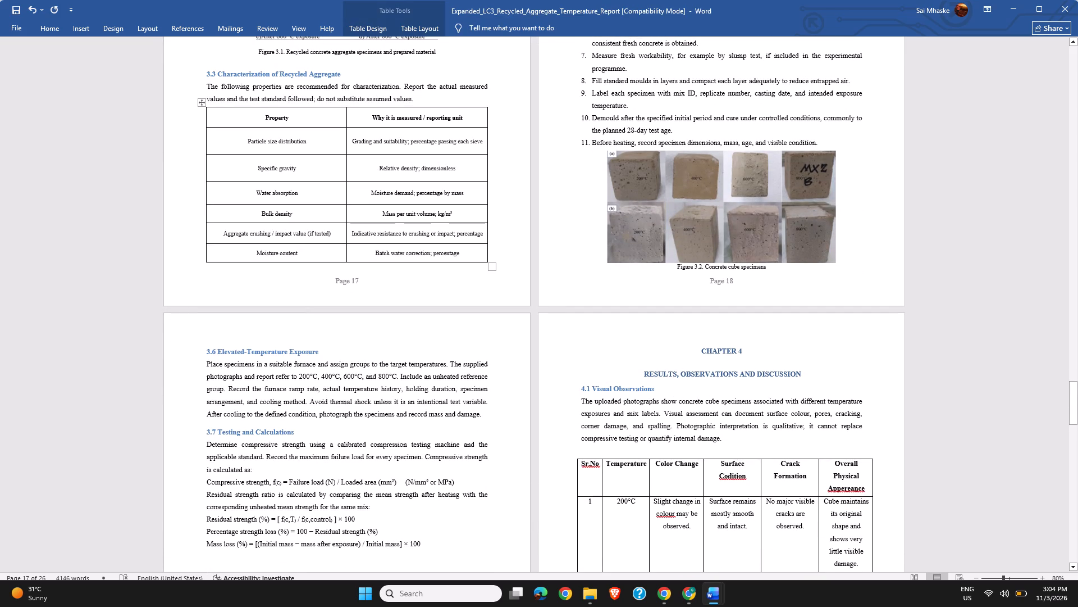
left_click(207, 72)
key("BackSpace")
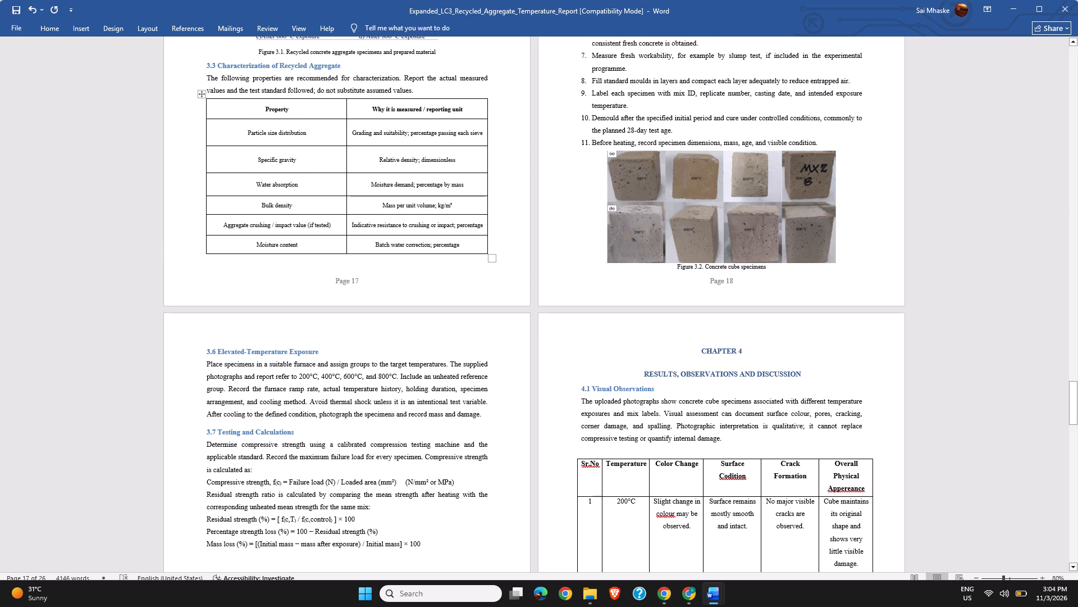
Try to start a new text line directly below the recycled aggregate properties table in section 3.3.
left_click(288, 261)
left_click(288, 261)
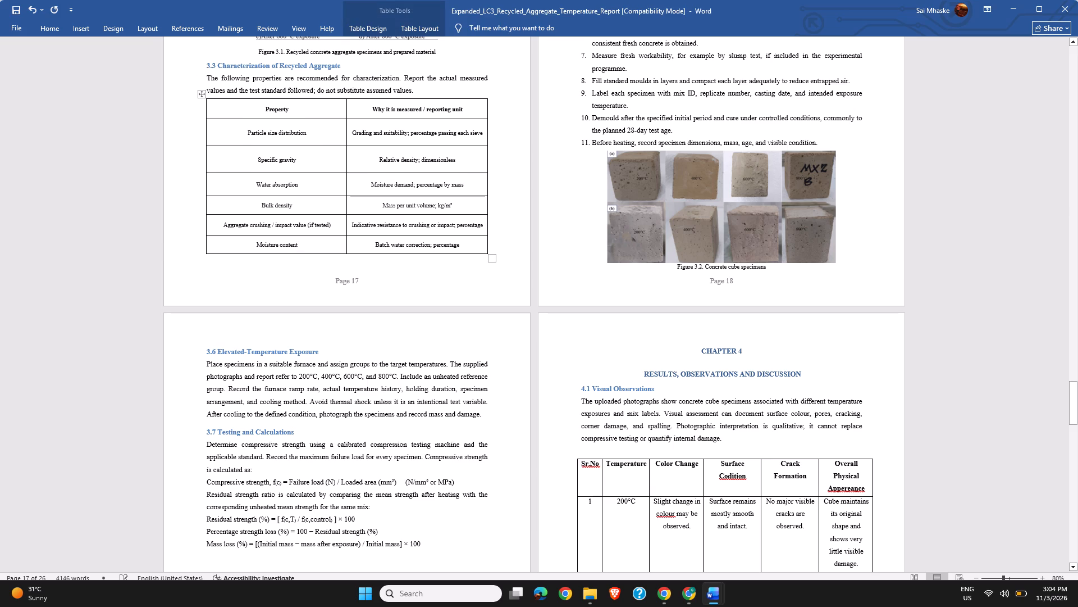
left_click(322, 265)
double_click(387, 272)
key("Escape")
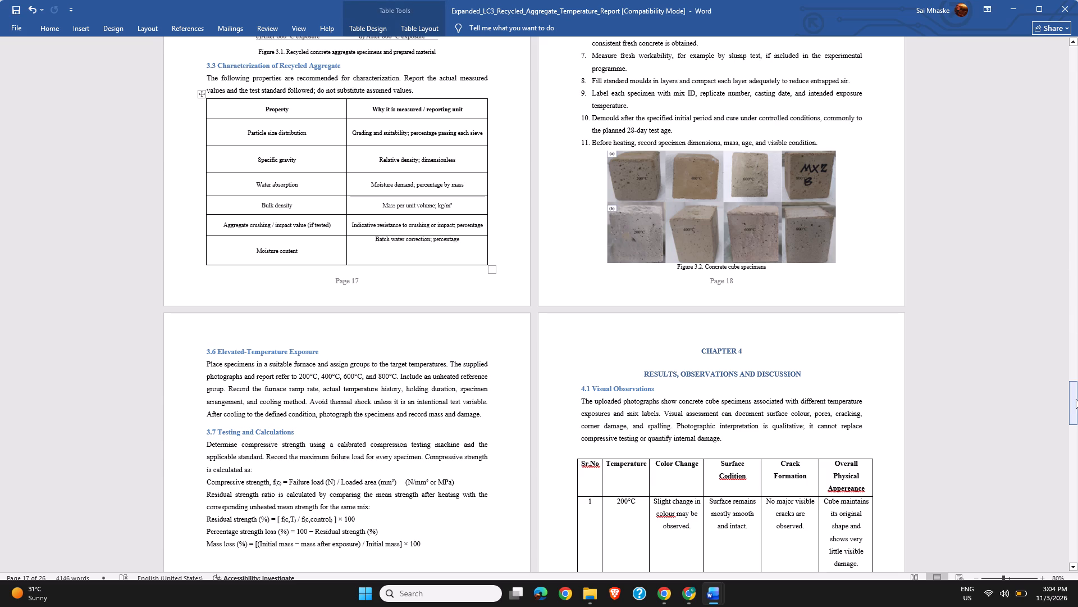
Slightly reduce the height of the Figure 3.1 specimen picture to free space on page 17.
left_click_drag(1076, 398, 1076, 377)
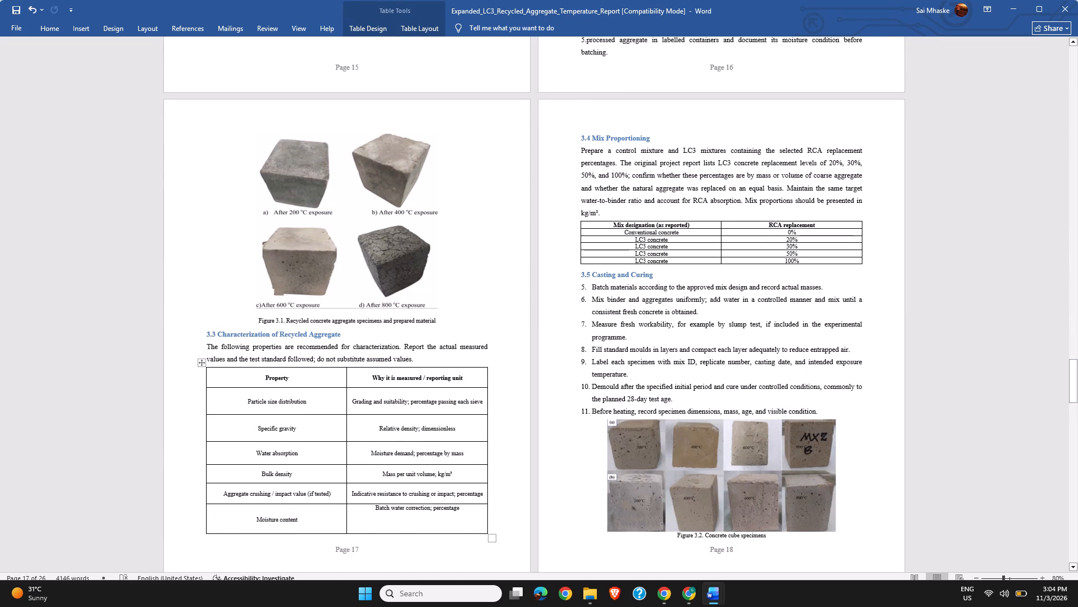
left_click(383, 259)
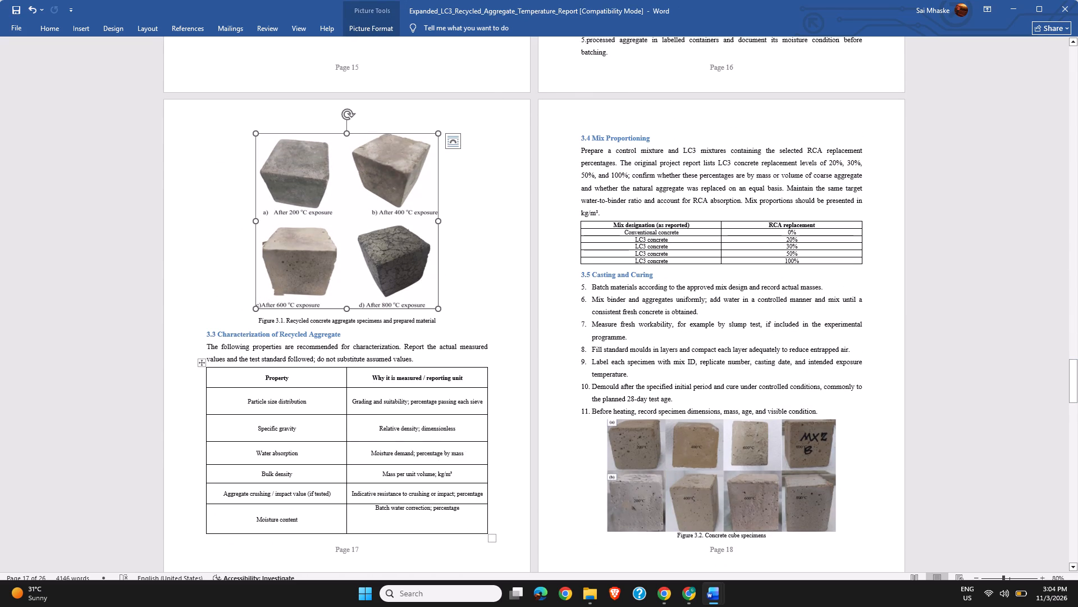
left_click_drag(360, 138, 360, 120)
left_click_drag(353, 133, 354, 120)
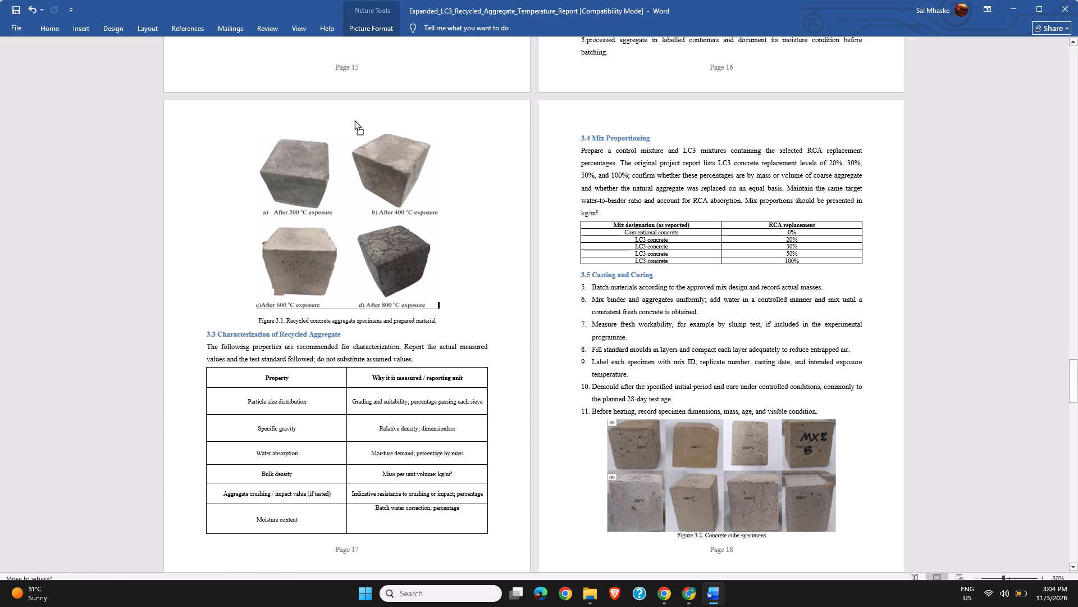
left_click_drag(354, 120, 355, 112)
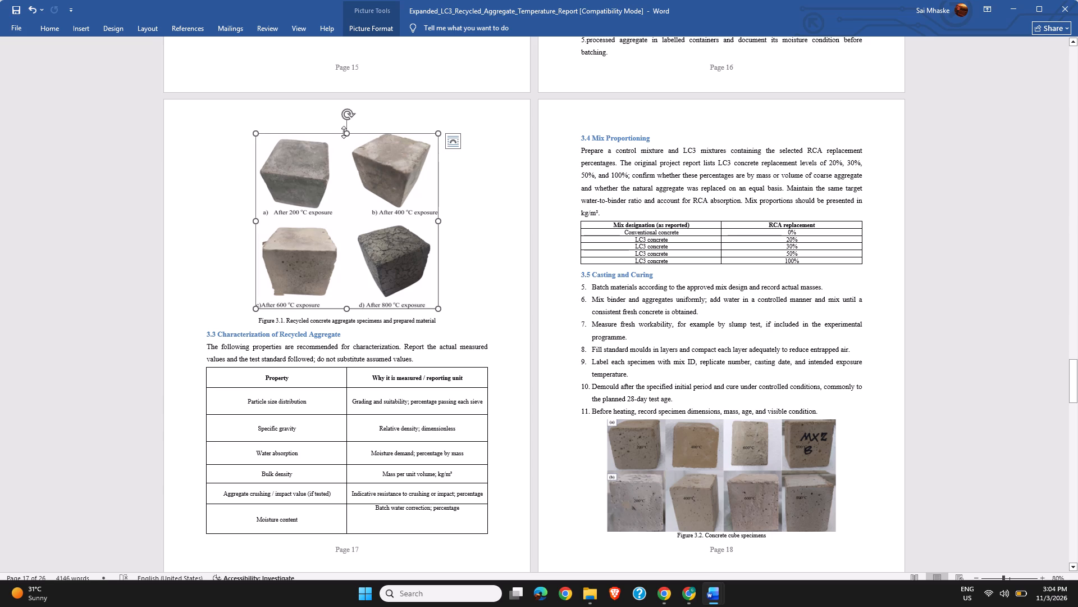
left_click_drag(345, 133, 351, 119)
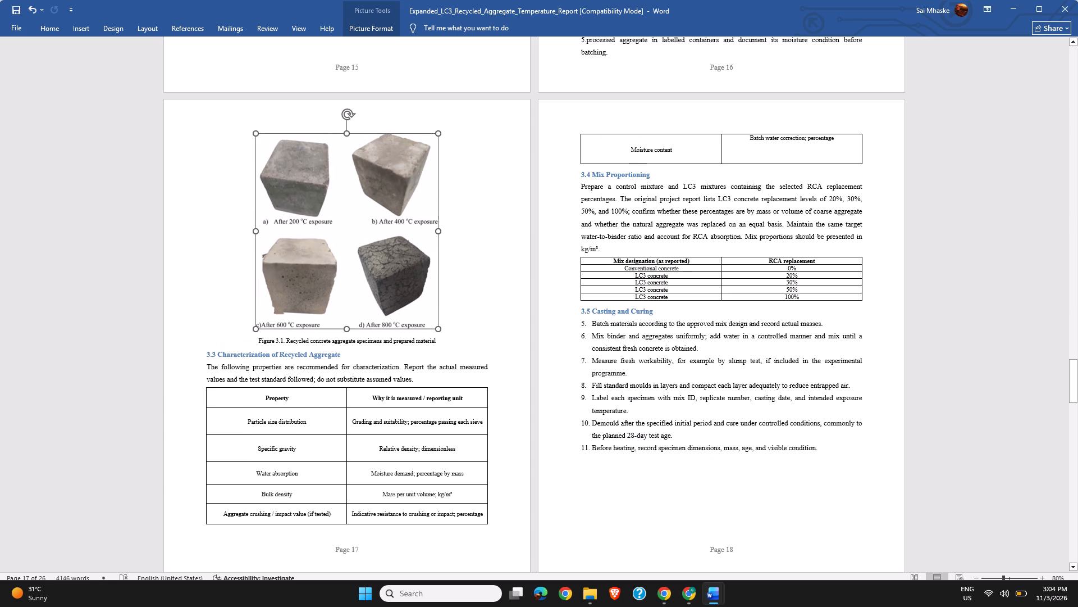
left_click_drag(351, 119, 351, 146)
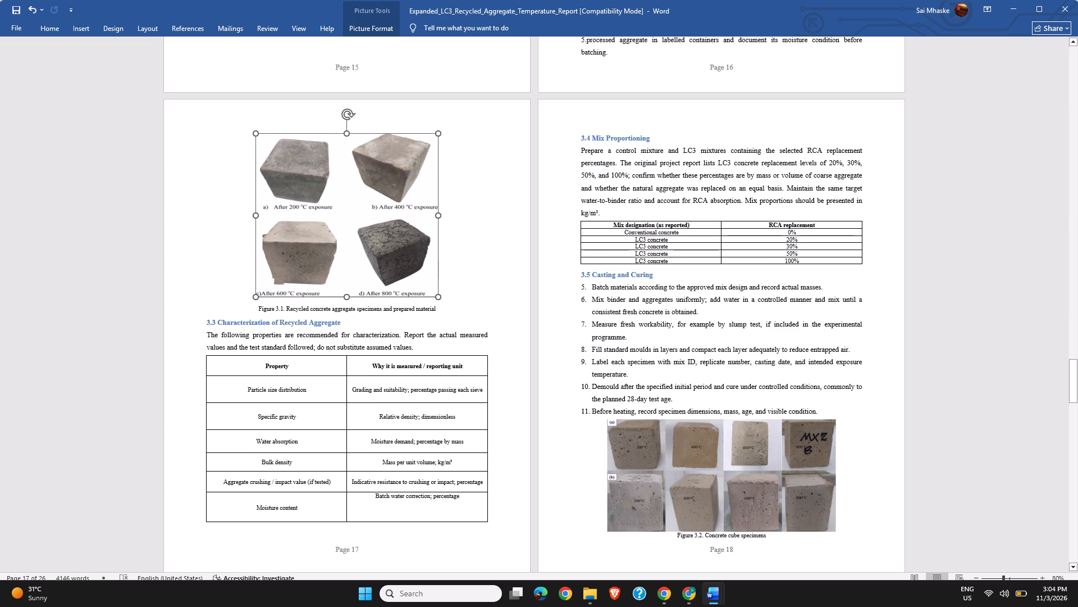
left_click_drag(351, 146, 353, 143)
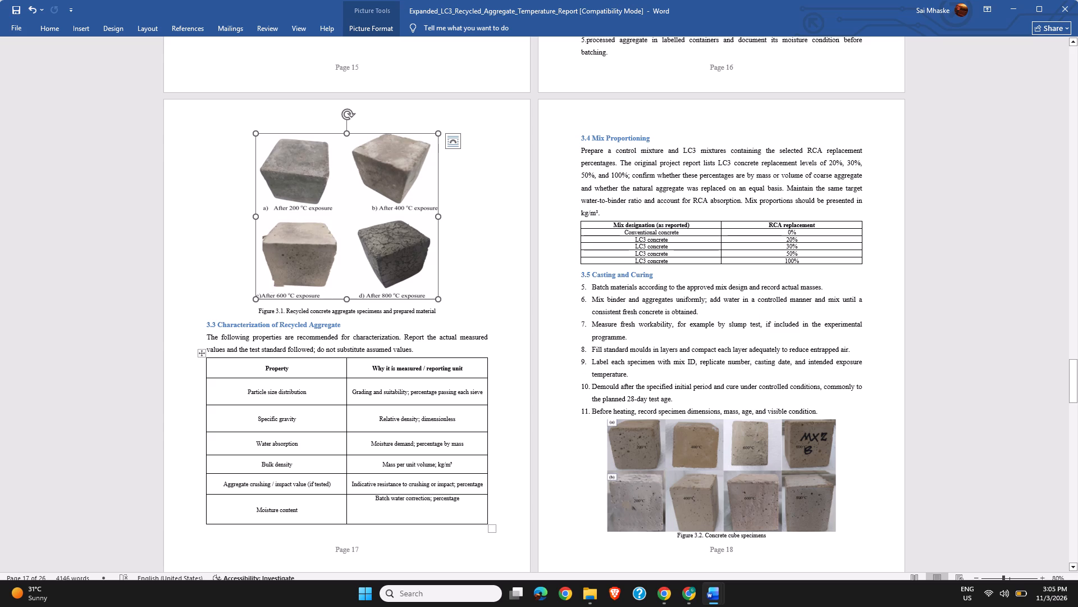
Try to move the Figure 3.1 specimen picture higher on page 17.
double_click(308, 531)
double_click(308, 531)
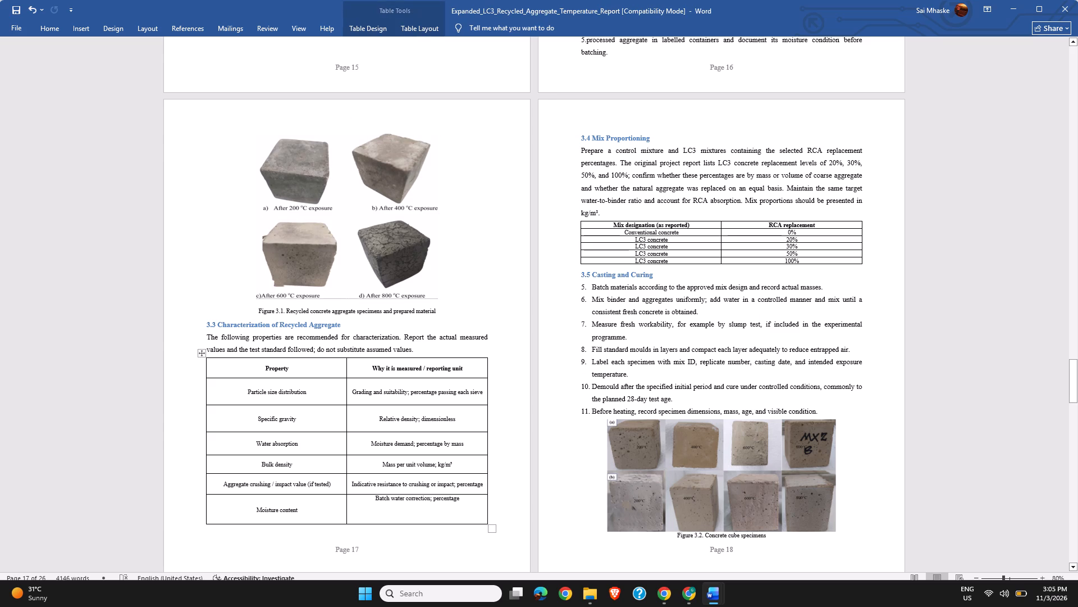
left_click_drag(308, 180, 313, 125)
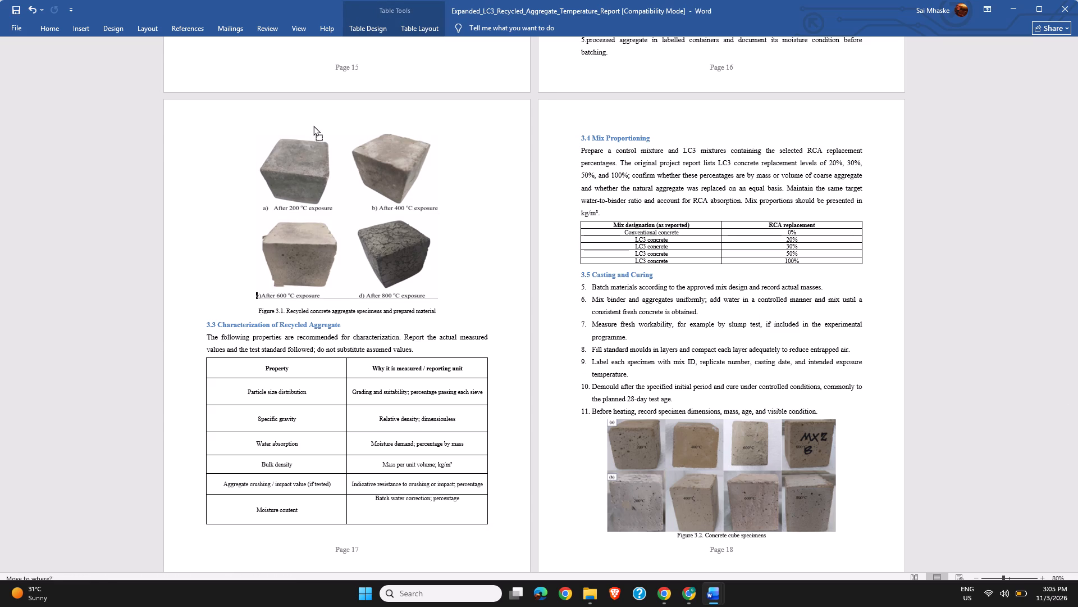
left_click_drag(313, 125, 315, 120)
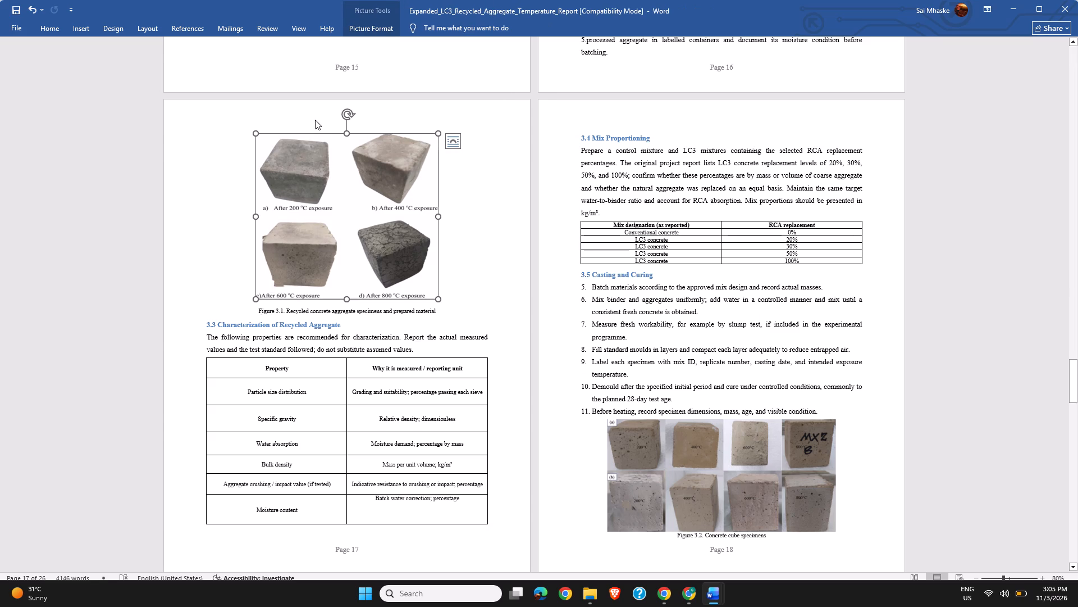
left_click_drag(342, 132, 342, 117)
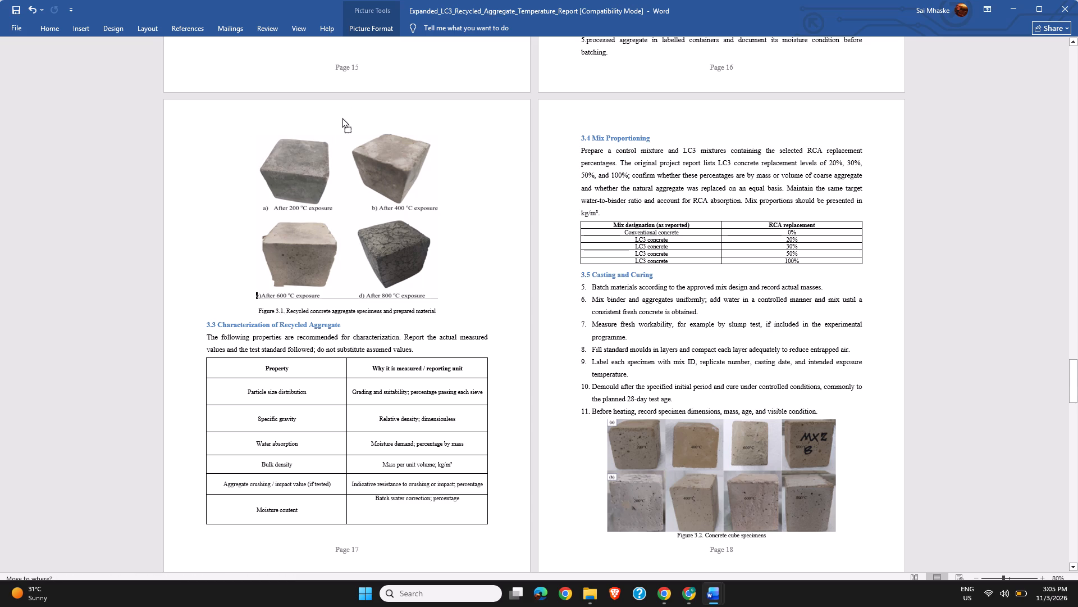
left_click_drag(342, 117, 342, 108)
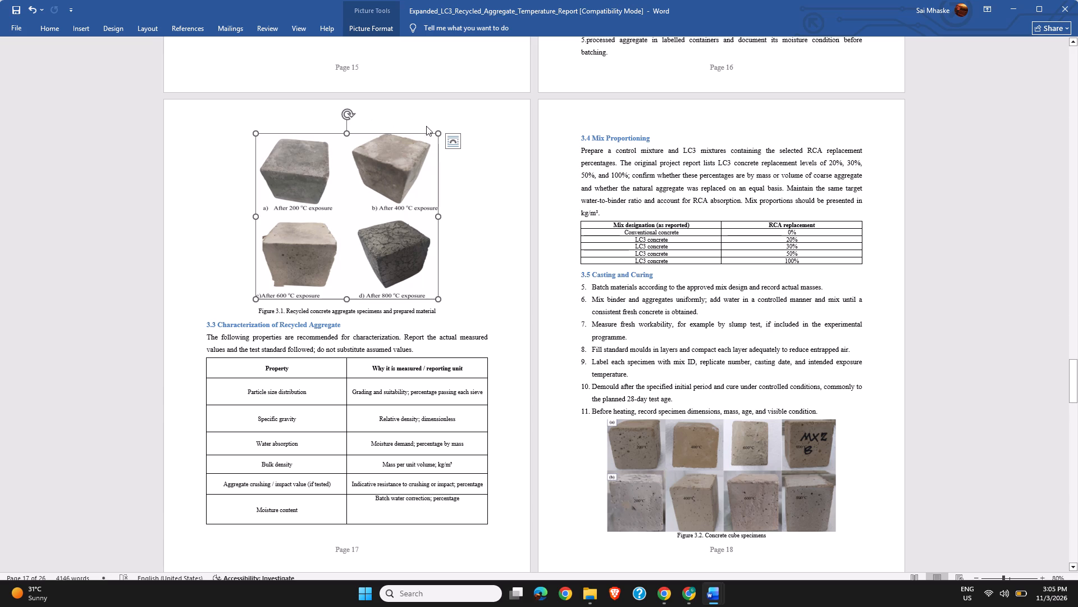
Shrink the Figure 3.1 specimen picture proportionally until the heading "3.4 Mix Proportioning" fits below the table on page 17.
left_click_drag(438, 300, 418, 280)
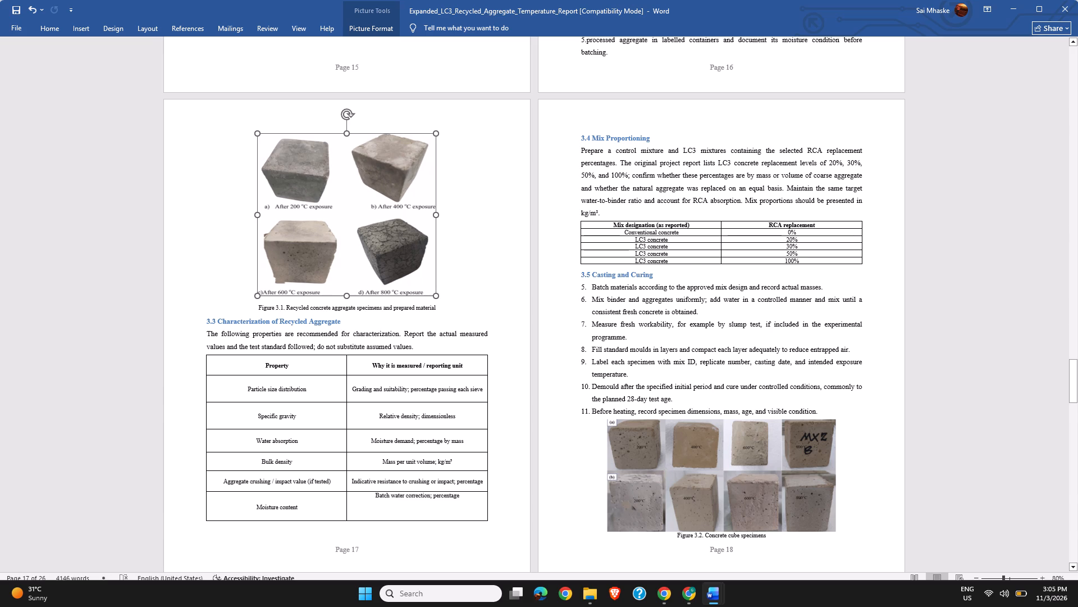
left_click_drag(418, 280, 416, 266)
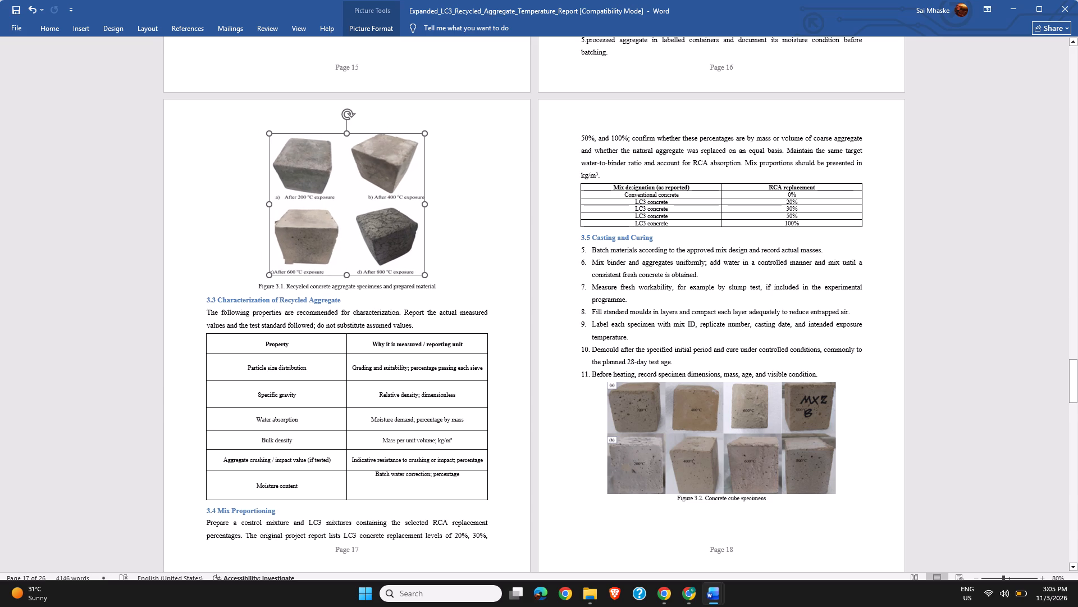
left_click_drag(416, 266, 407, 257)
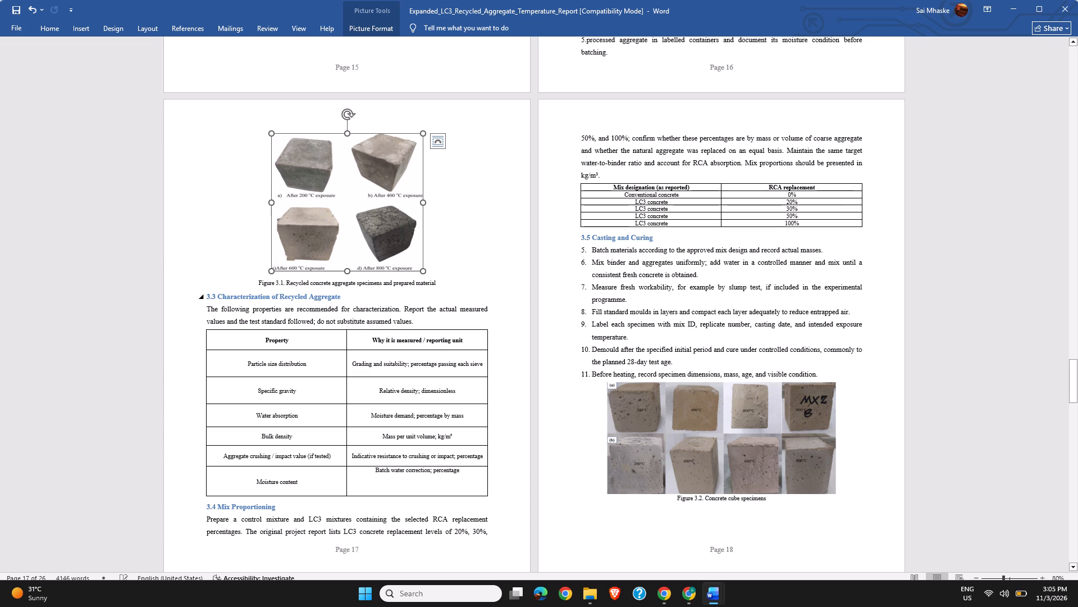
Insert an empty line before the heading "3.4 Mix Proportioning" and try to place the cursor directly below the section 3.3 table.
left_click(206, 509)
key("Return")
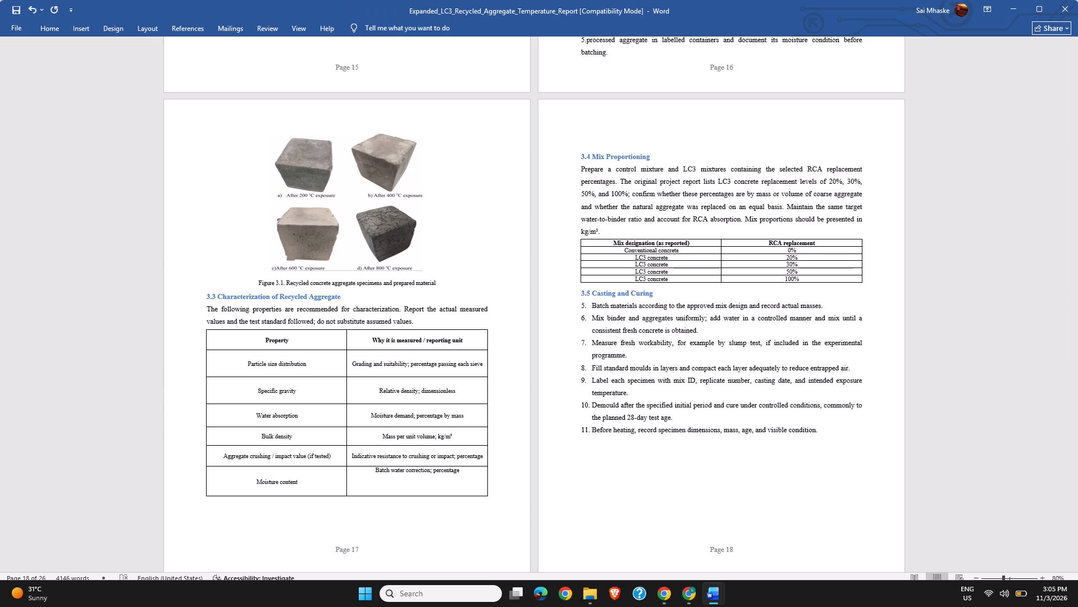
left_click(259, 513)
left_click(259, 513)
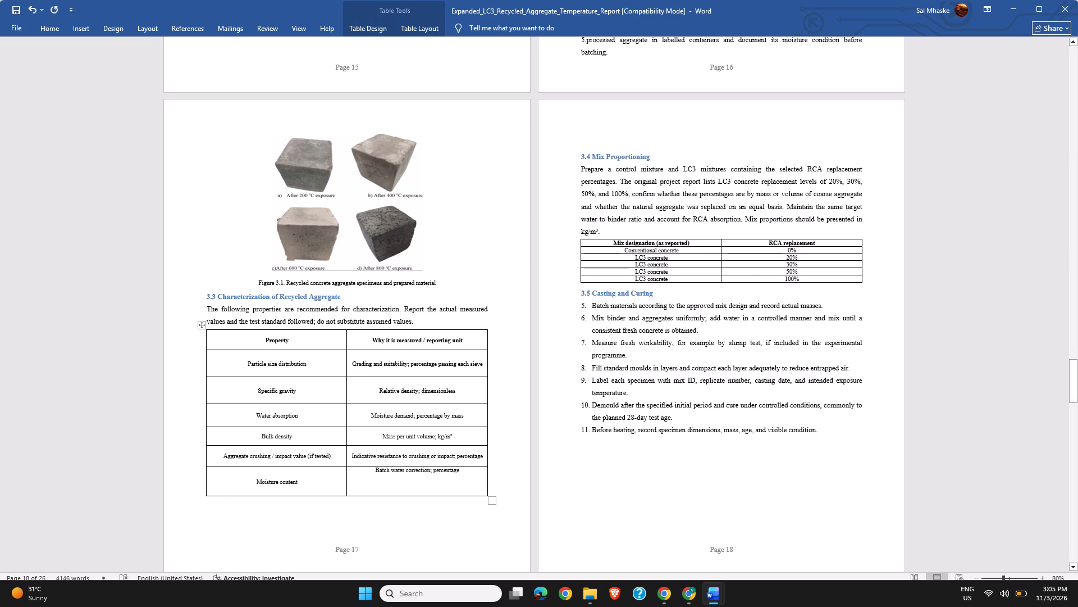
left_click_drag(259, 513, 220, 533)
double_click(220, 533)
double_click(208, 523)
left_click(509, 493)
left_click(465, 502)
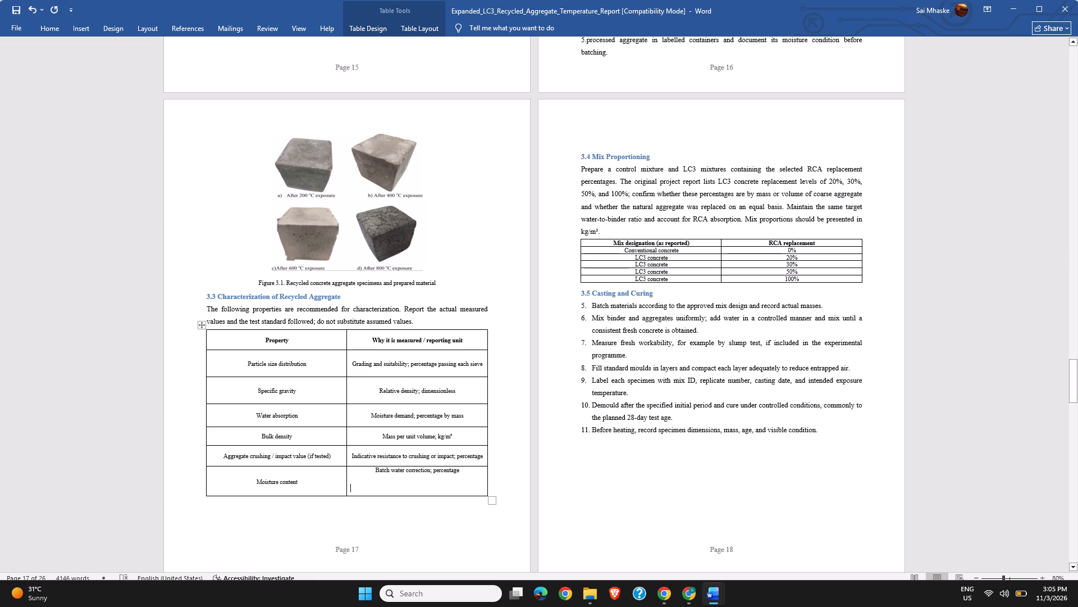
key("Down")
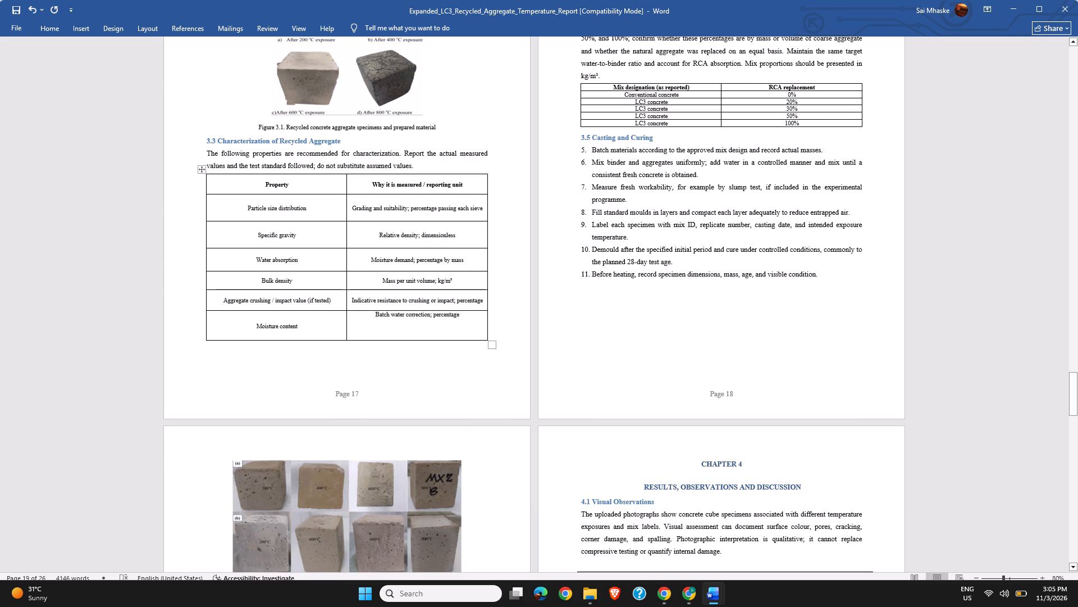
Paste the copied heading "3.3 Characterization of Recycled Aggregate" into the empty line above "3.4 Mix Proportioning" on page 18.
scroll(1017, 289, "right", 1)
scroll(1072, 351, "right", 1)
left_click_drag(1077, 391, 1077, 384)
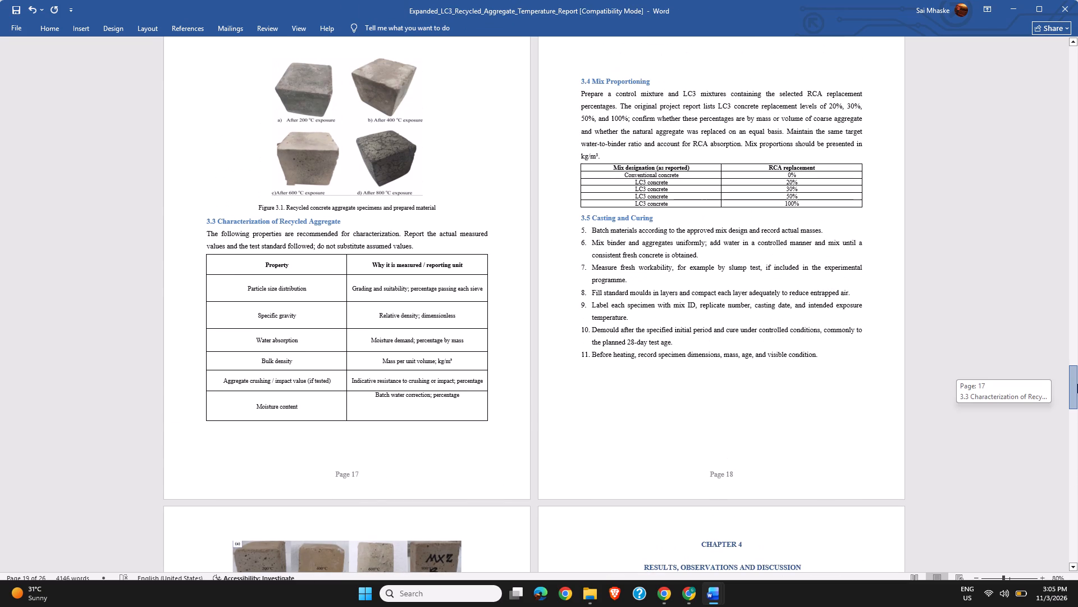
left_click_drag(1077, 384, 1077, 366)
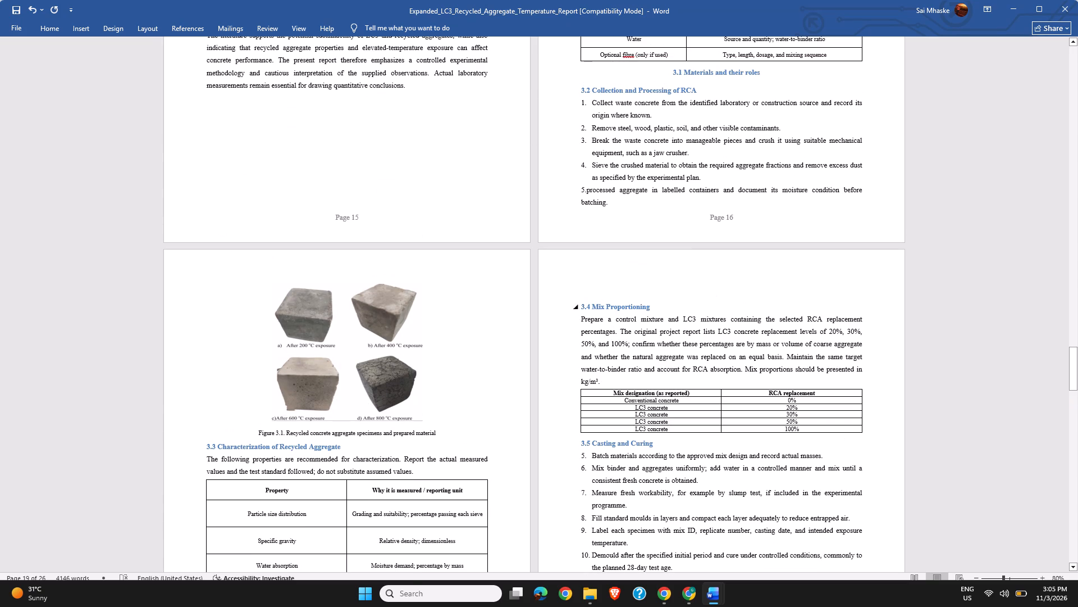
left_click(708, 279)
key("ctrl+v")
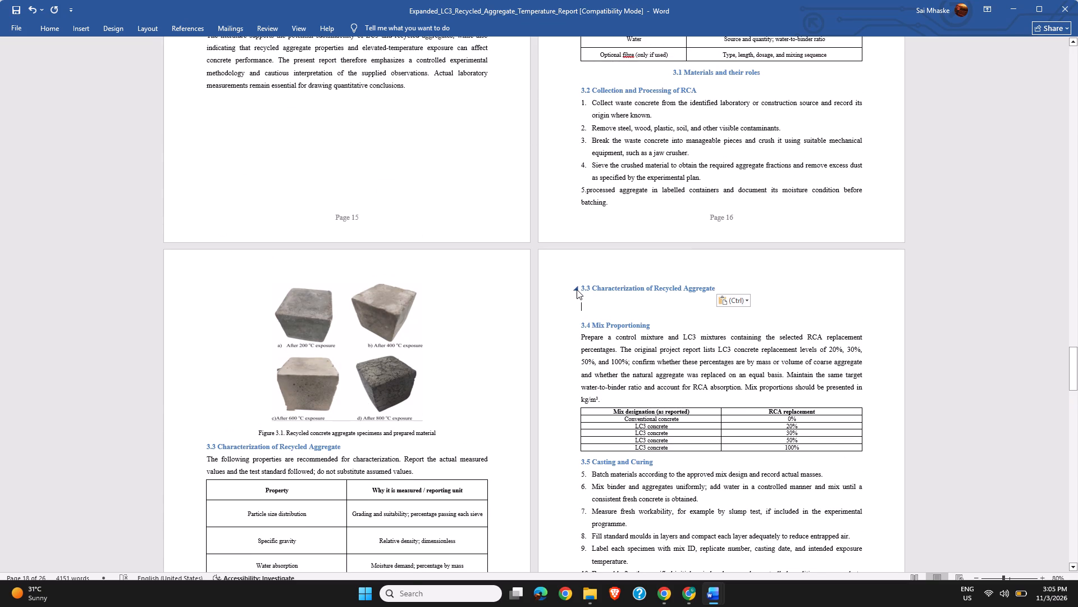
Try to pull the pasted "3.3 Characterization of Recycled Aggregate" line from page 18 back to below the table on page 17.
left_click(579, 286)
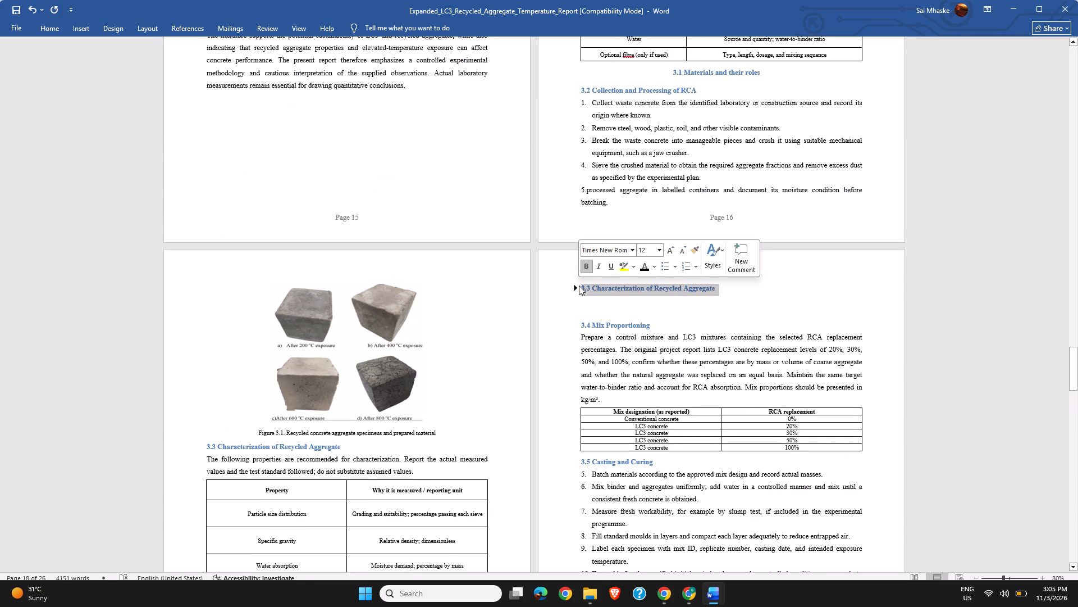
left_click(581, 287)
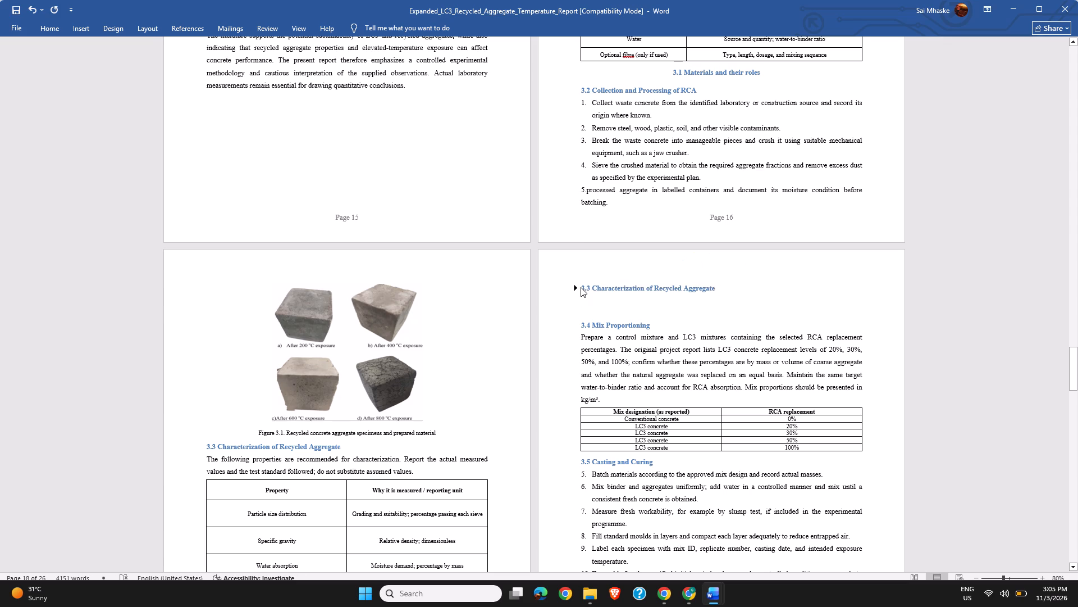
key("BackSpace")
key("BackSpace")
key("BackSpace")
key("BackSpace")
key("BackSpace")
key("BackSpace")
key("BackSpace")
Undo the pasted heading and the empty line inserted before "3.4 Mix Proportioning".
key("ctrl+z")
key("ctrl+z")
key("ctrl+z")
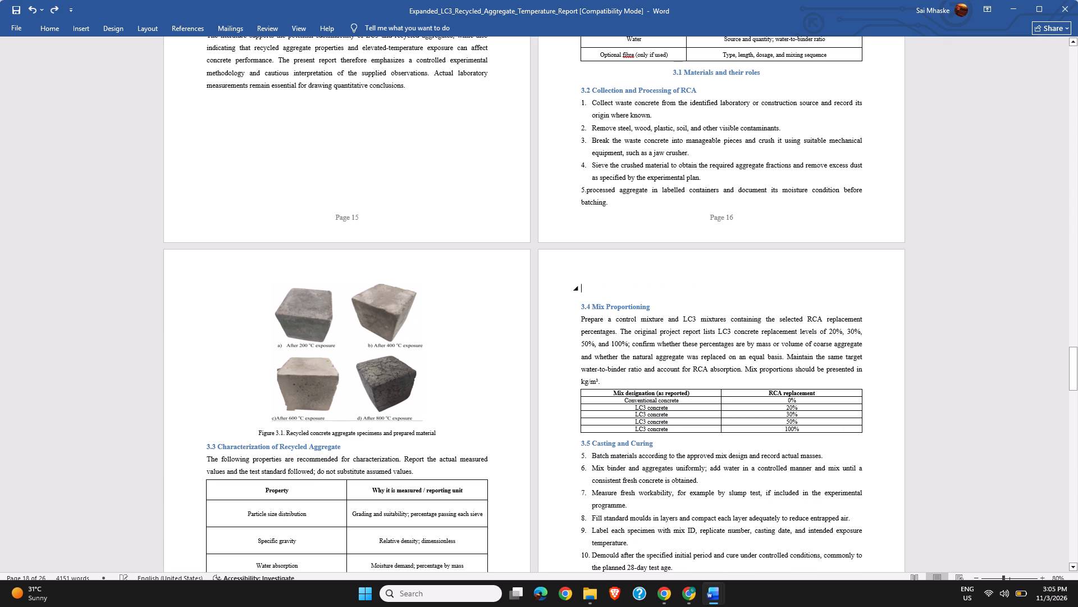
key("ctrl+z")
Shrink the Figure 3.1 specimen picture further to free several more text lines at the end of page 17.
left_click(293, 222)
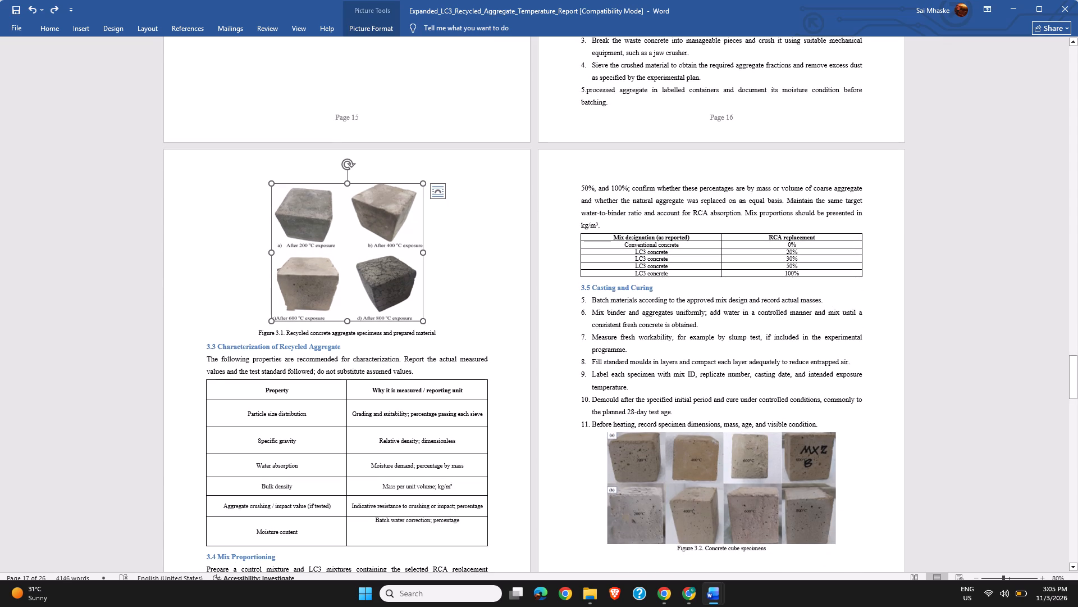
left_click_drag(423, 321, 419, 311)
left_click_drag(419, 311, 387, 242)
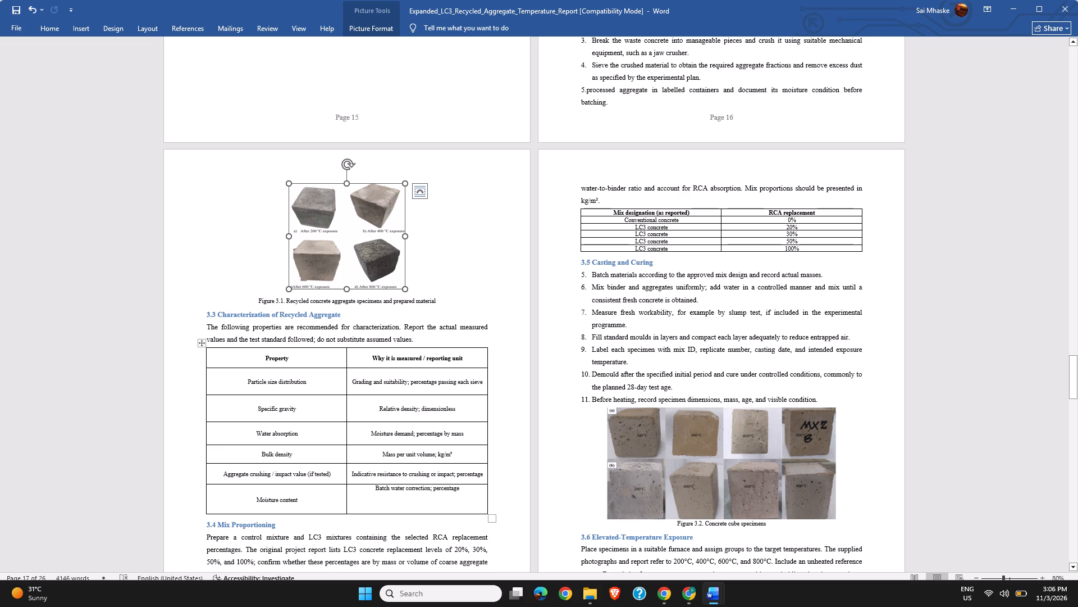
Insert an empty line between the section 3.3 properties table and the heading "3.4 Mix Proportioning" on page 17.
left_click_drag(1076, 363, 1077, 370)
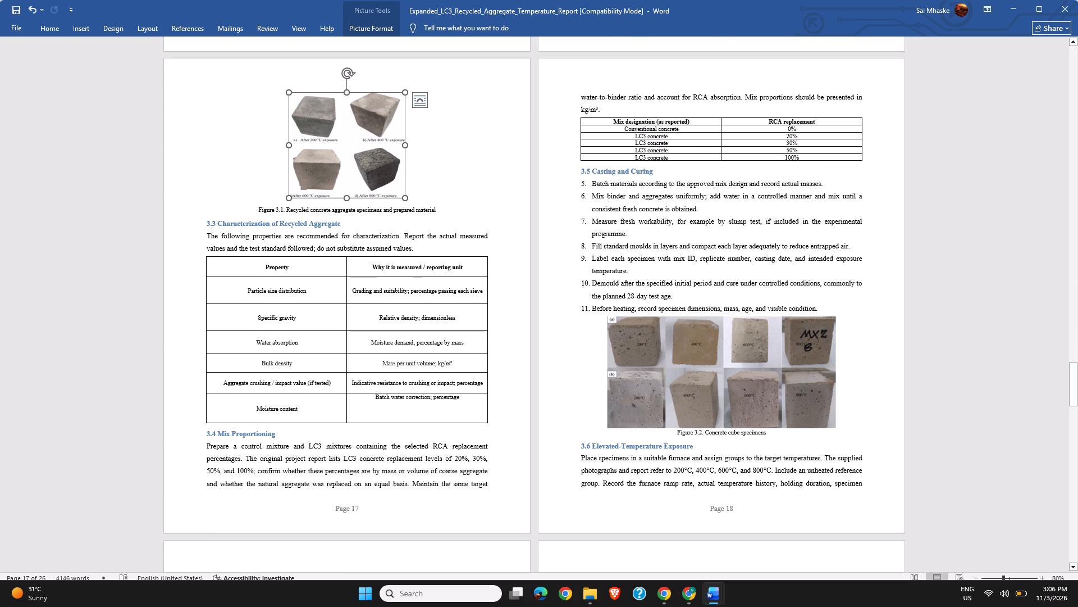
left_click(261, 430)
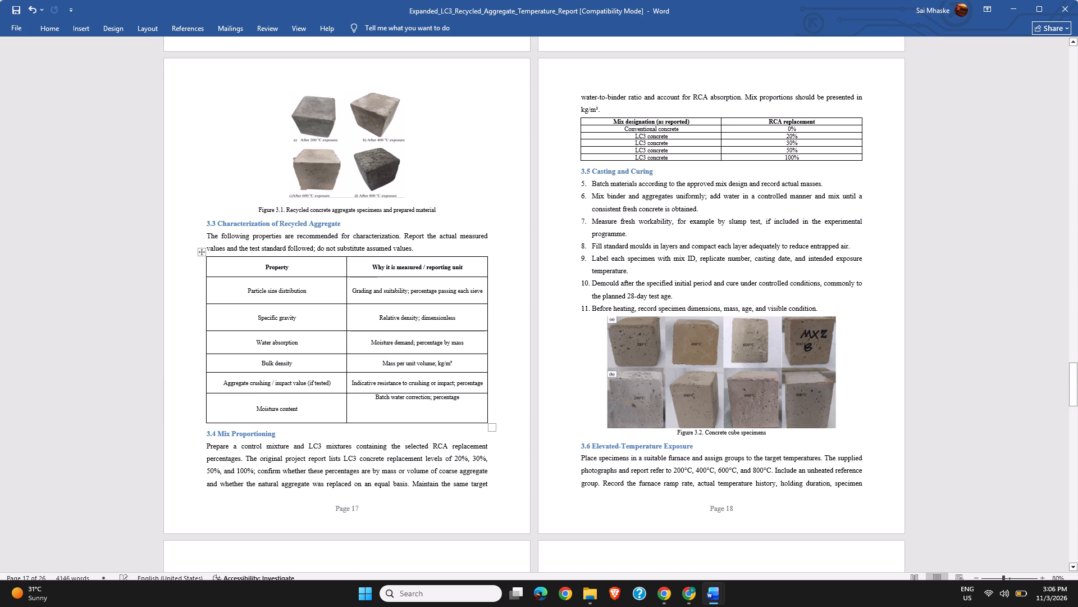
left_click(207, 432)
key("Return")
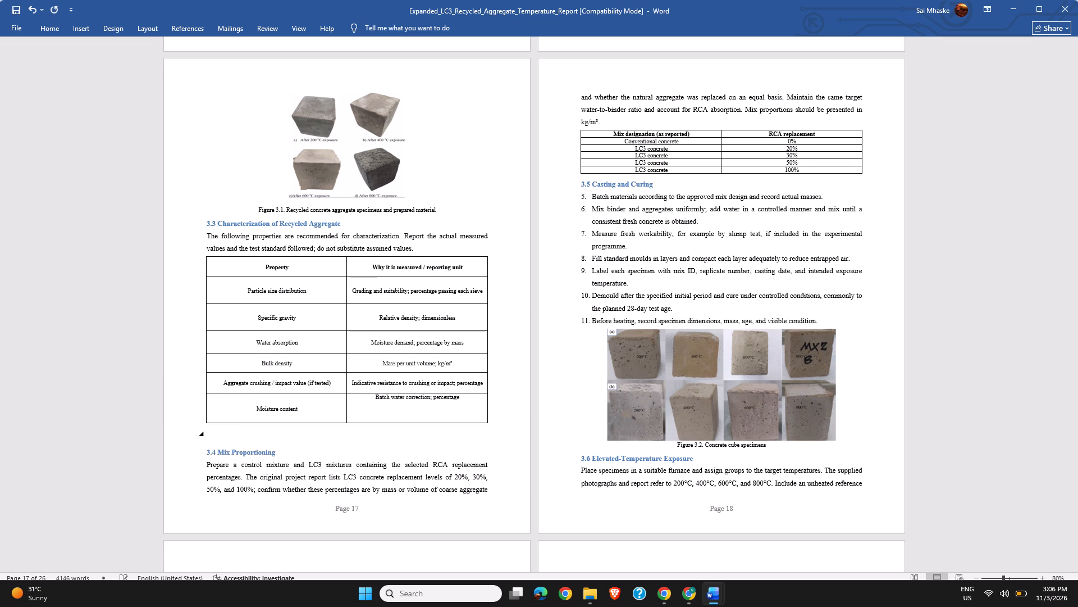
left_click(262, 440)
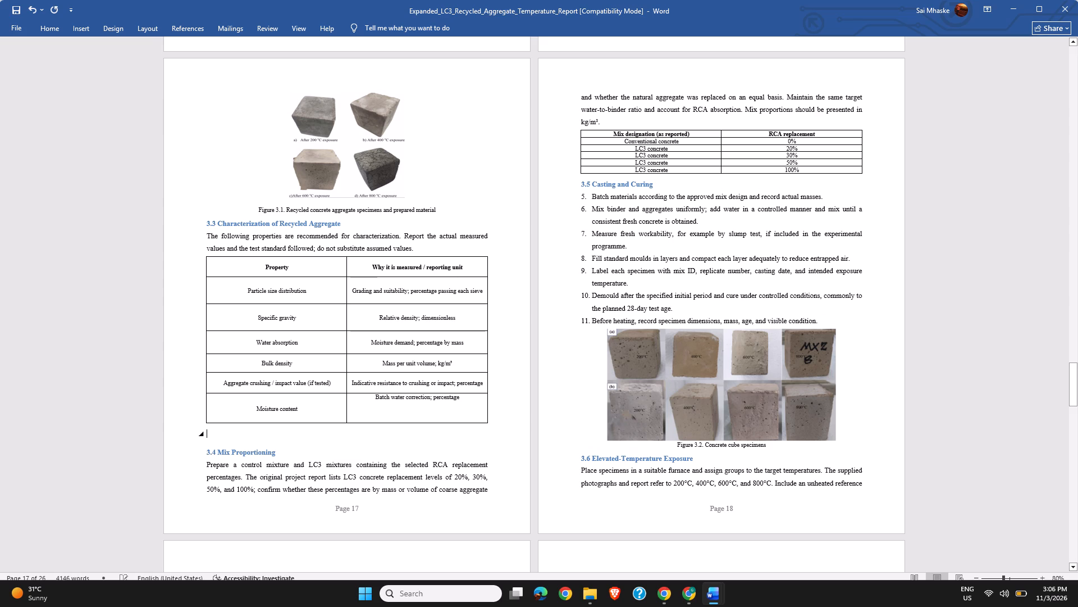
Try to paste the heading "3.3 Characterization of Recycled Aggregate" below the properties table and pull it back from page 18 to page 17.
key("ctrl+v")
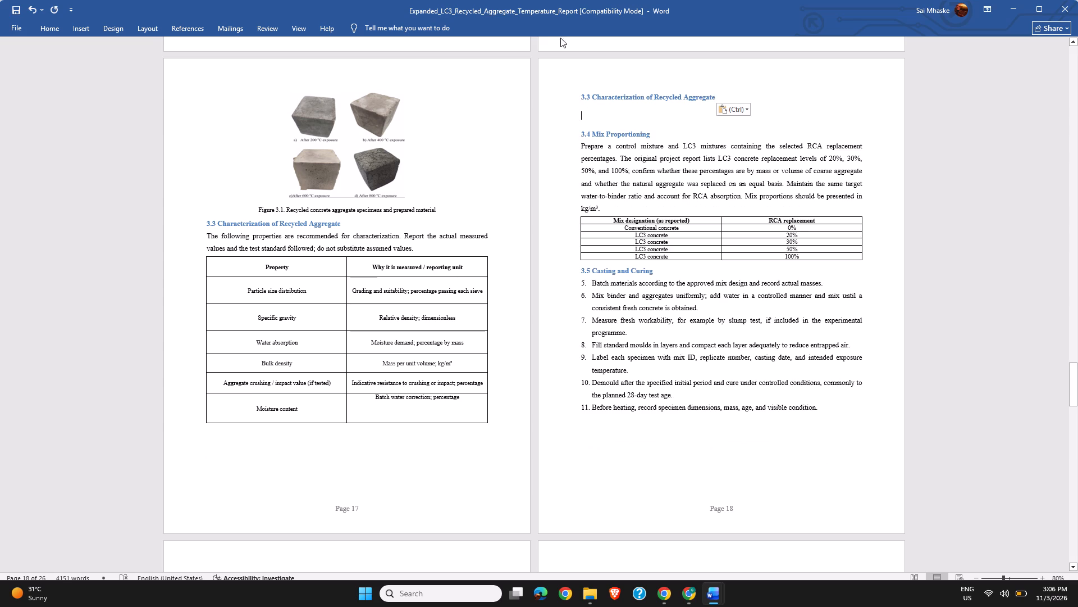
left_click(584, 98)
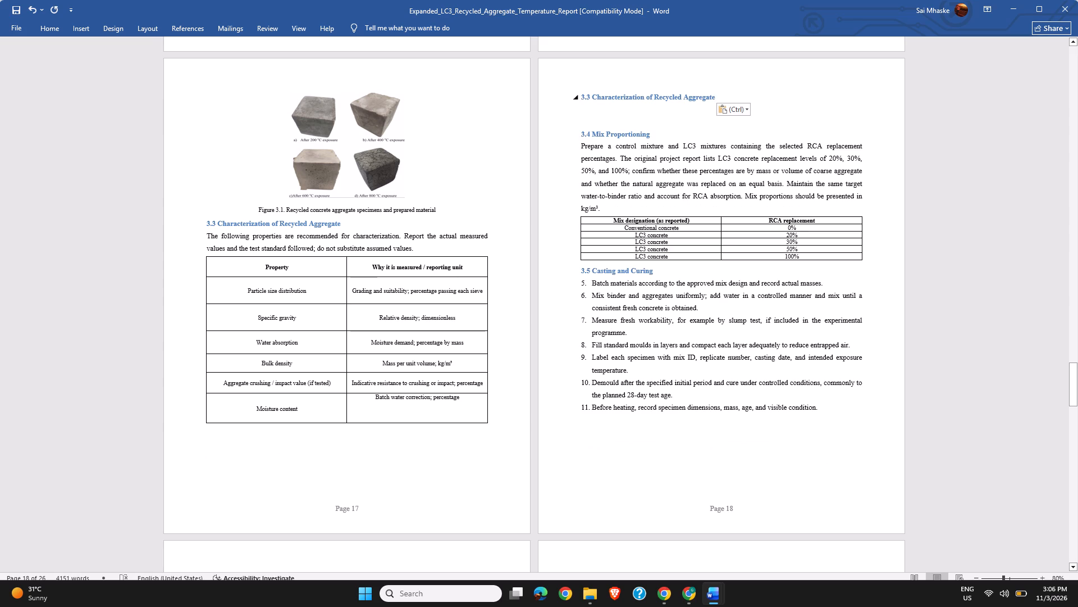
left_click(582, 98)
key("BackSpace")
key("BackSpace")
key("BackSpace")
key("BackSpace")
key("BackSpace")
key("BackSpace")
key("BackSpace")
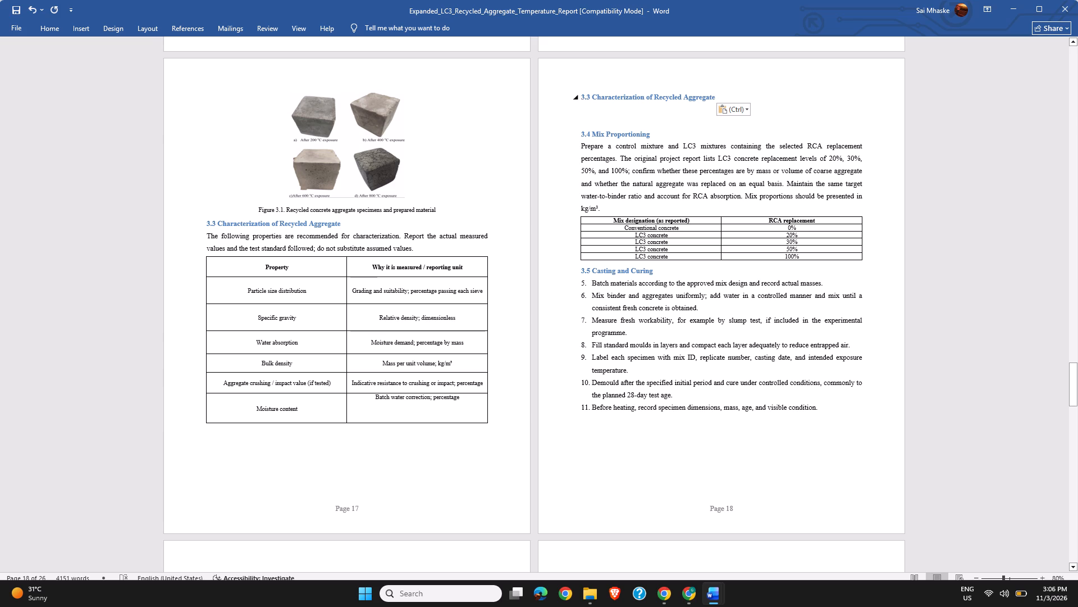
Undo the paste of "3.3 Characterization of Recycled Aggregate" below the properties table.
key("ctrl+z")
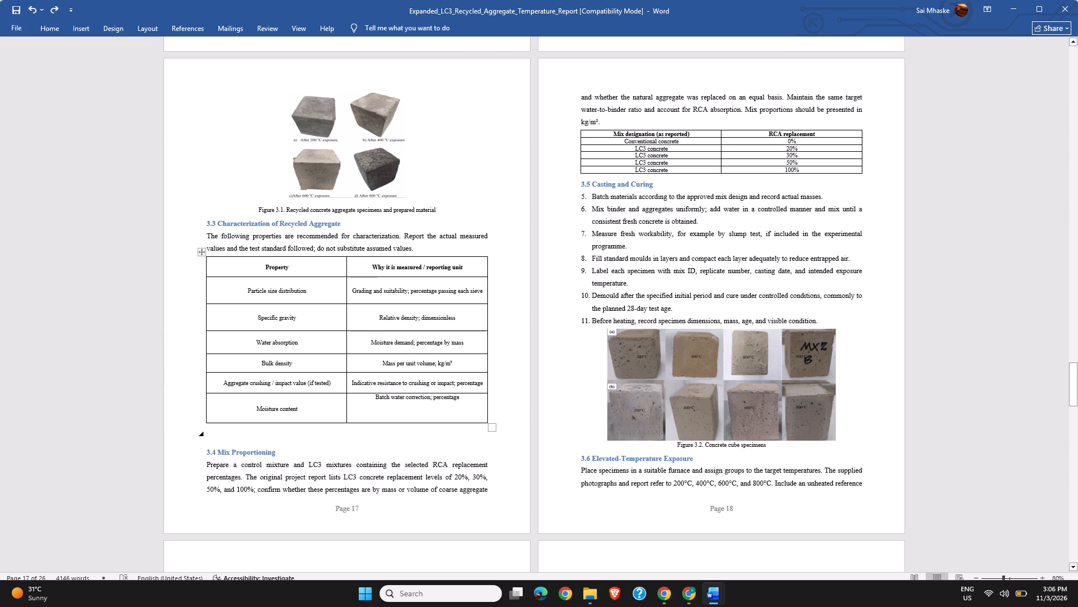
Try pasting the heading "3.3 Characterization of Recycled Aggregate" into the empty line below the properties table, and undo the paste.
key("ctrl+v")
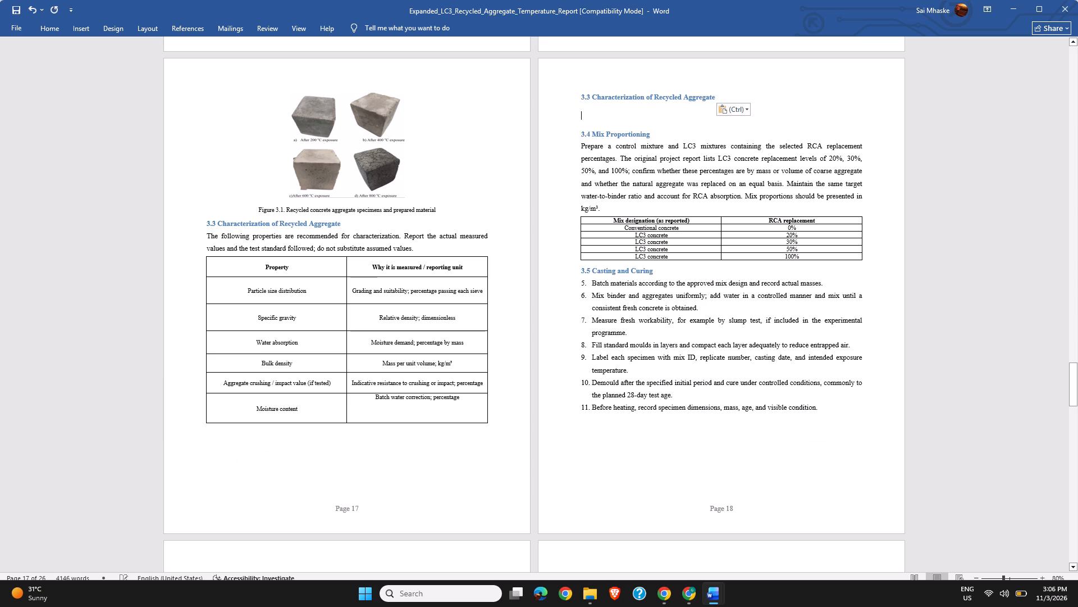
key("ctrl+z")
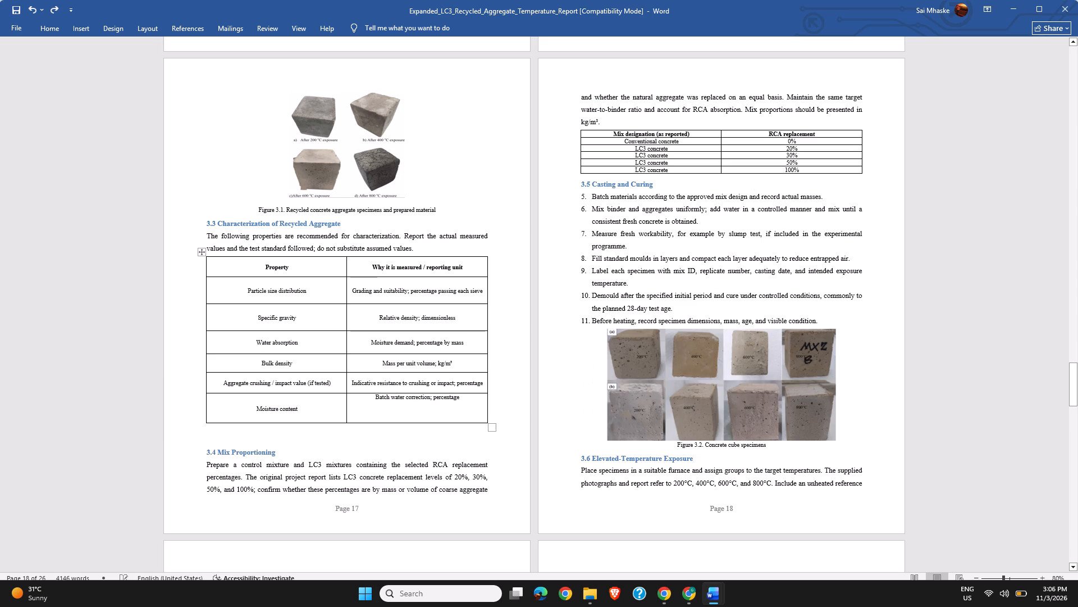
Paste "3.3 Characterization of Recycled Aggregate" with leading spaces into the empty line between the properties table and heading 3.4.
left_click(319, 430)
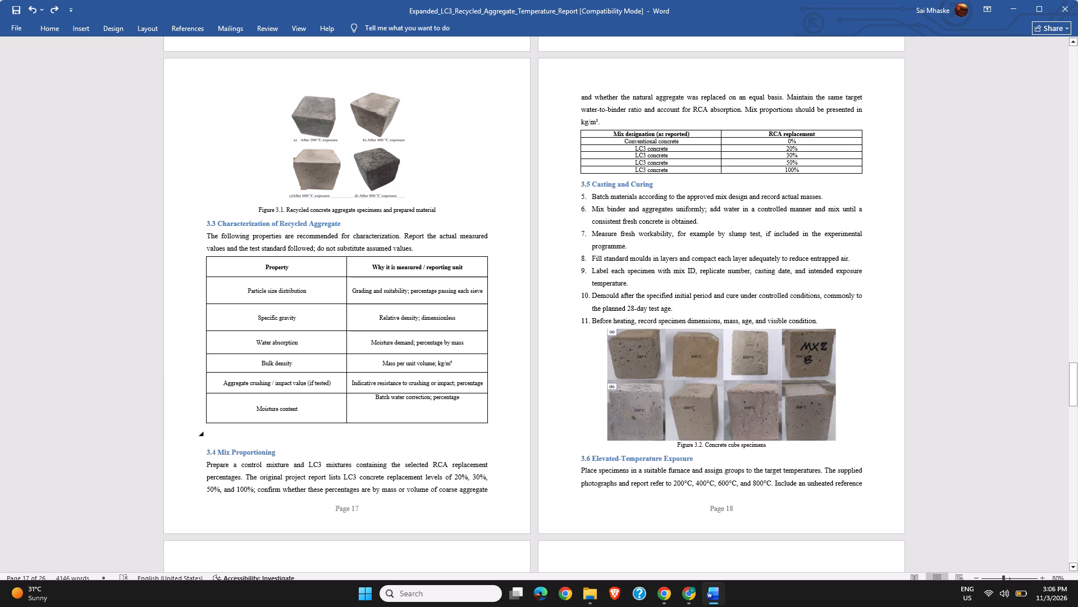
key("space")
key("space")
key("space")
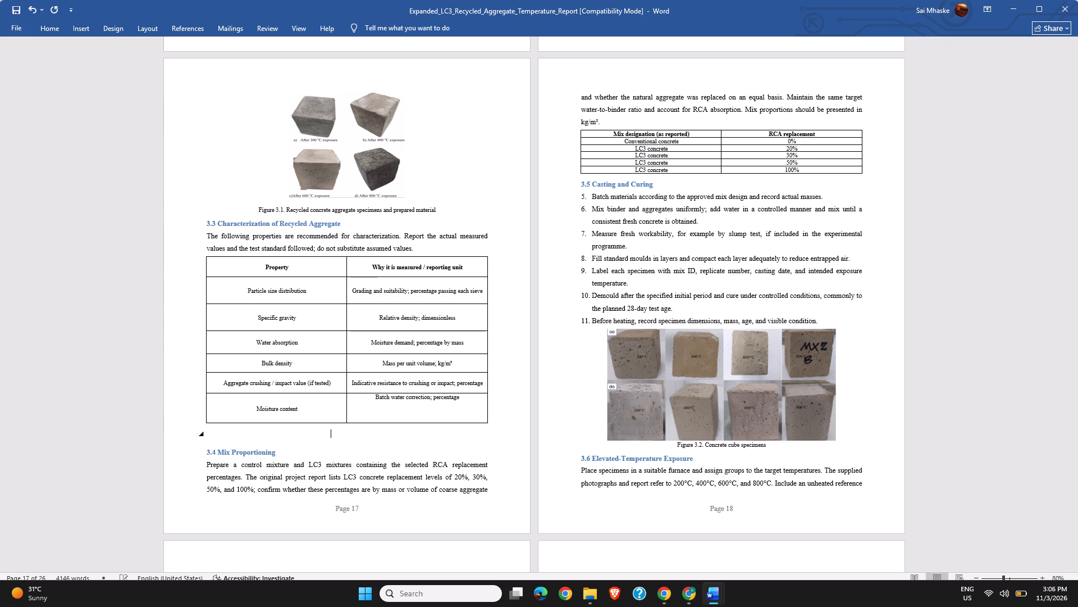
key("space")
key("ctrl+v")
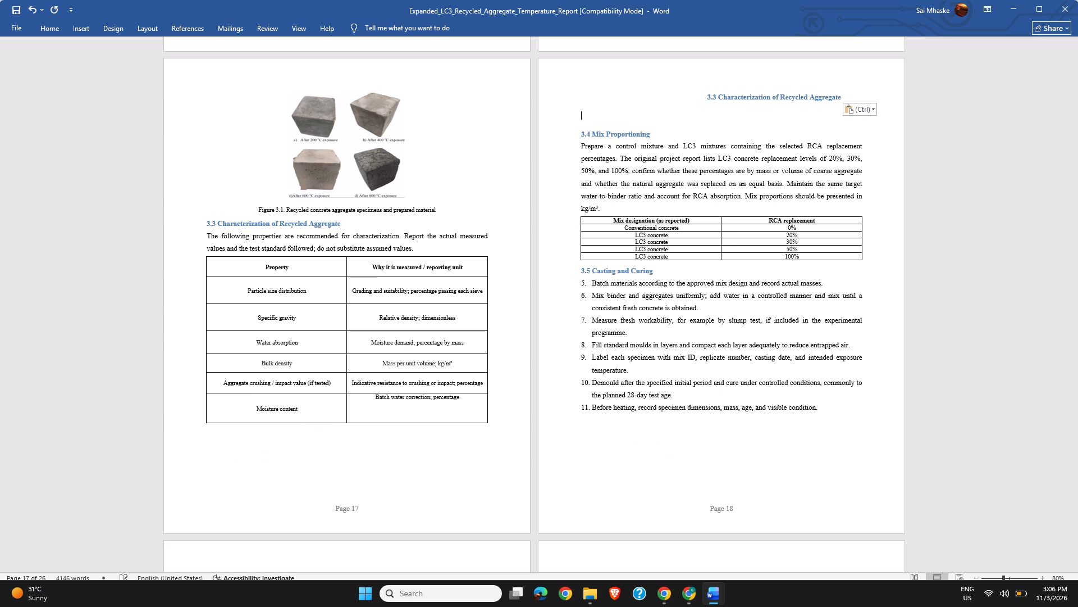
Remove the leading spaces before the pasted "3.3 Characterization of Recycled Aggregate" line on page 18.
left_click(704, 97)
key("BackSpace")
key("BackSpace")
key("BackSpace")
key("BackSpace")
key("BackSpace")
key("BackSpace")
key("BackSpace")
key("BackSpace")
key("BackSpace")
key("BackSpace")
key("BackSpace")
key("BackSpace")
key("BackSpace")
key("BackSpace")
key("BackSpace")
key("BackSpace")
key("BackSpace")
key("BackSpace")
key("BackSpace")
key("BackSpace")
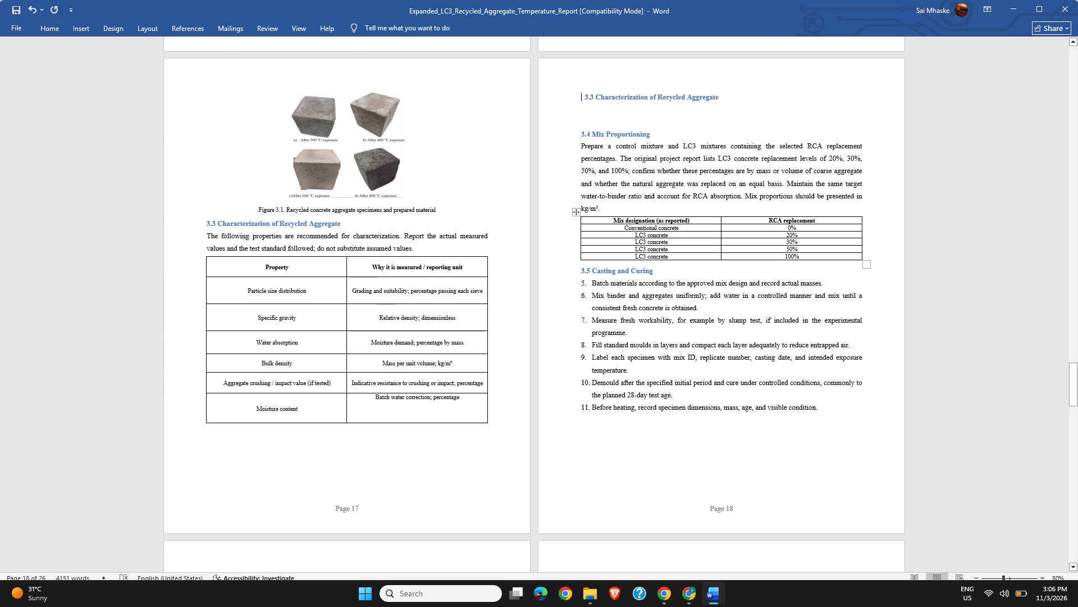
Shrink the section 3.3 properties table slightly so the pasted caption line fits directly below it on page 17.
scroll(565, 94, "up", 1)
scroll(259, 400, "right", 1)
scroll(254, 416, "left", 1)
left_click_drag(492, 426, 468, 393)
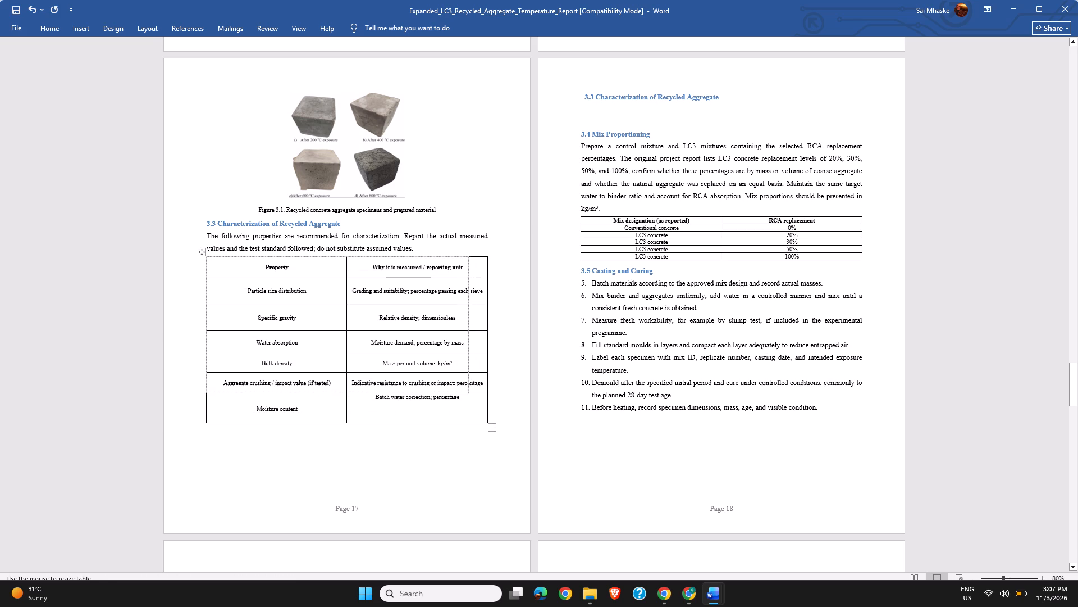
left_click_drag(468, 393, 483, 395)
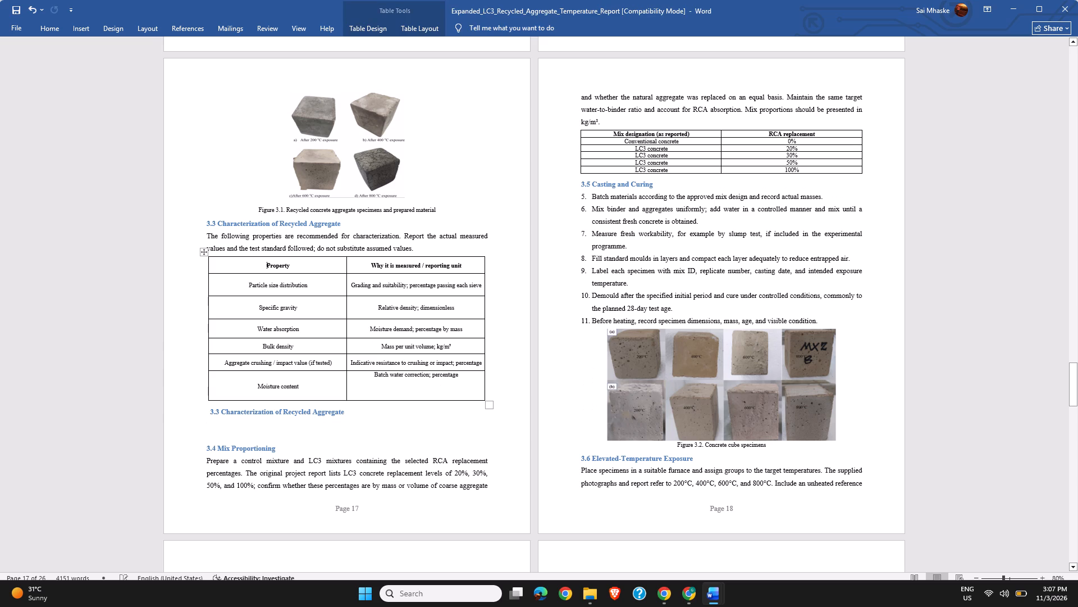
Indent the pasted "3.3 Characterization of Recycled Aggregate" line with spaces so it sits roughly centred under the properties table.
left_click(205, 413)
key("space")
key("space")
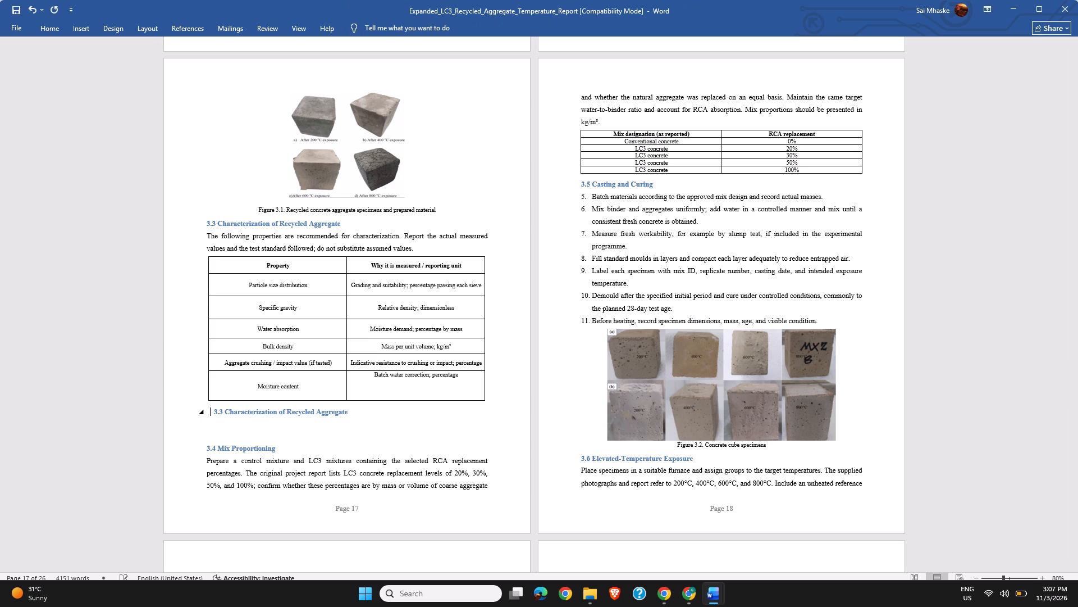
key("space")
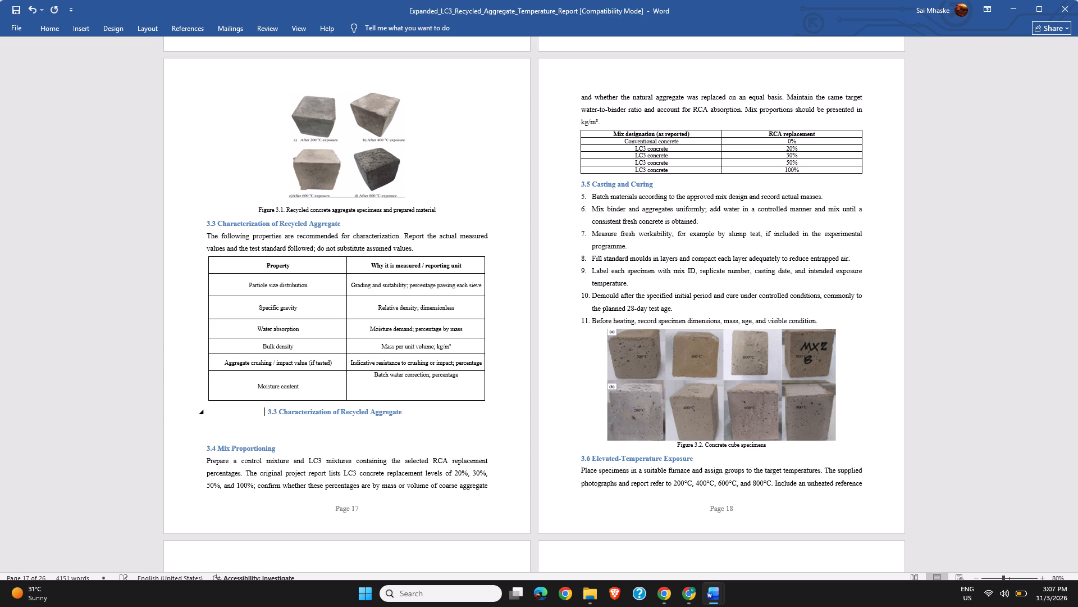
key("space")
key("space")
key("space")
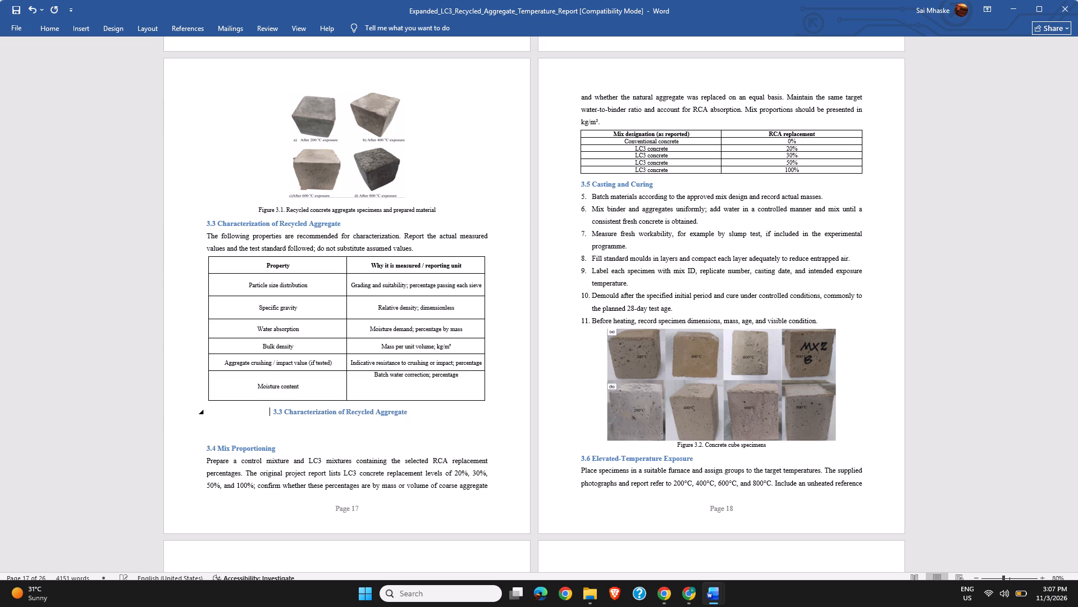
key("space")
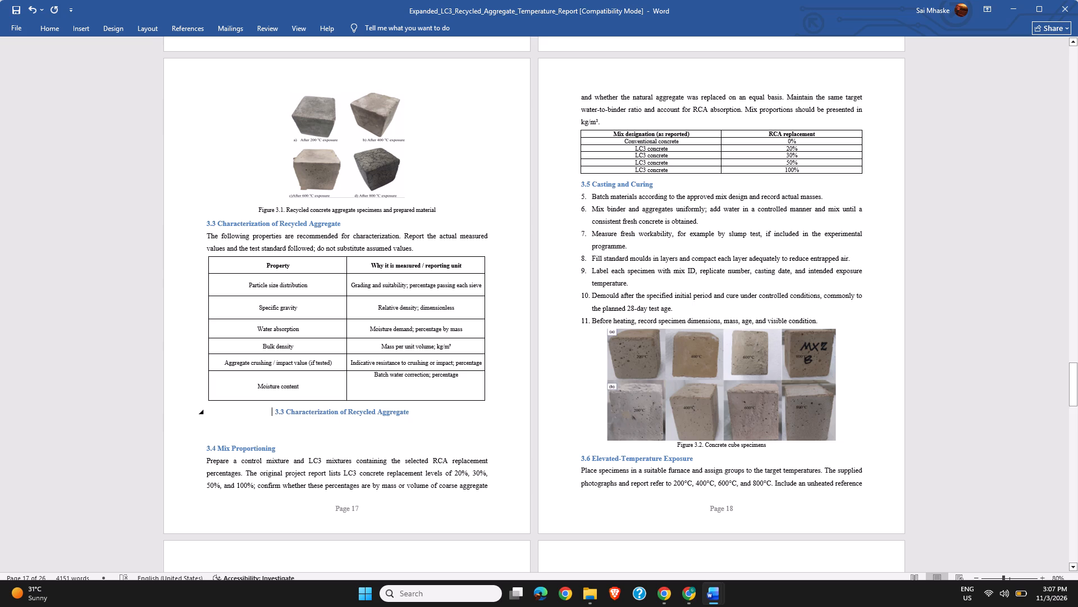
Remove the empty line above the heading "3.4 Mix Proportioning" on page 17.
left_click(208, 447)
key("BackSpace")
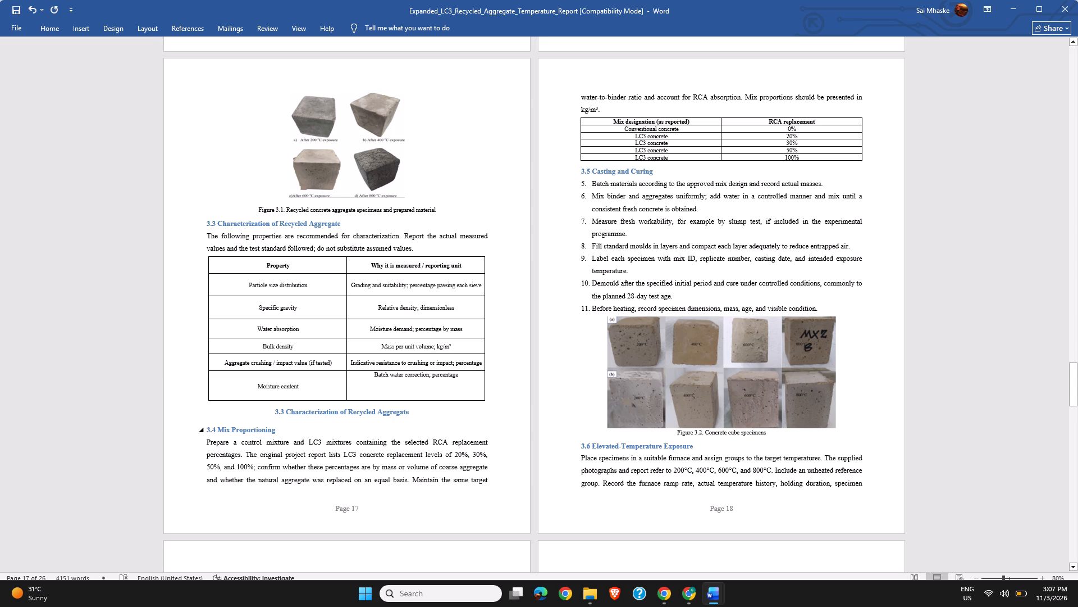
Copy the heading "3.4 Mix Proportioning" into a new line between the mix designation table and heading 3.5 on page 18.
left_click_drag(282, 430, 198, 434)
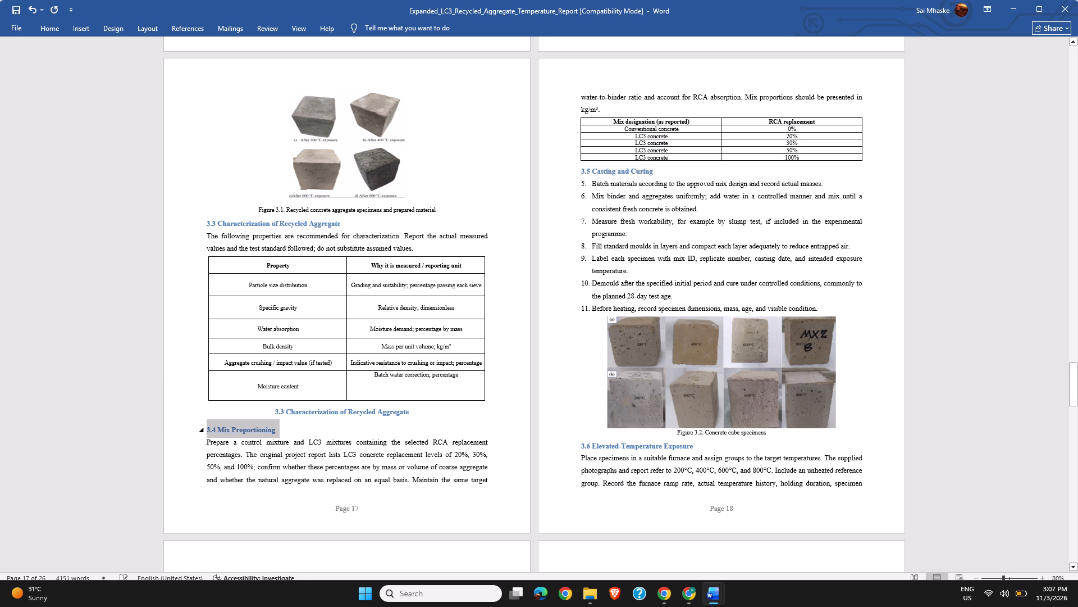
key("ctrl+c")
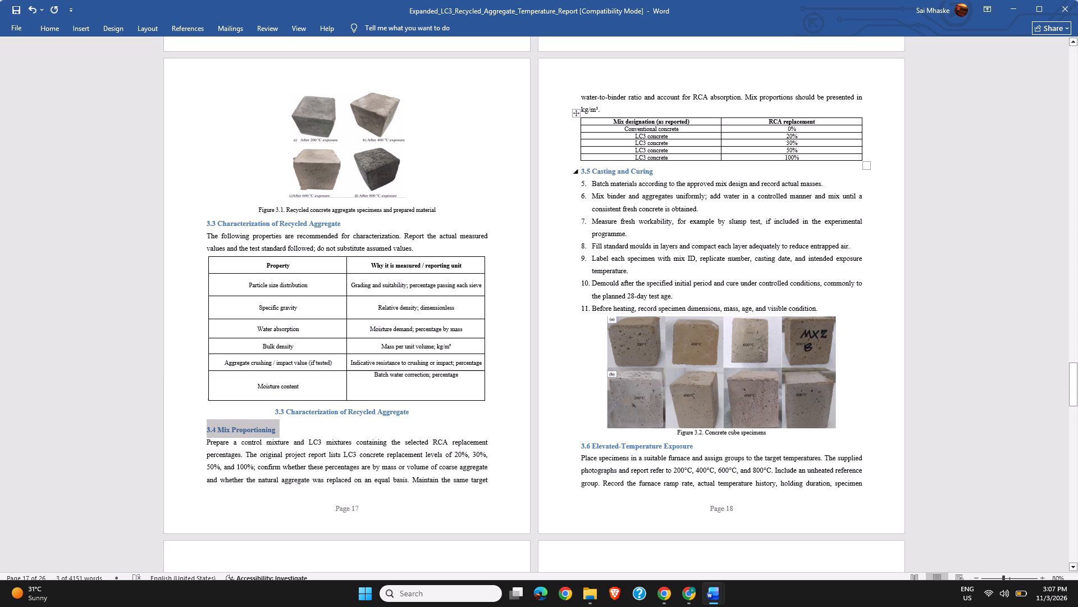
left_click(582, 171)
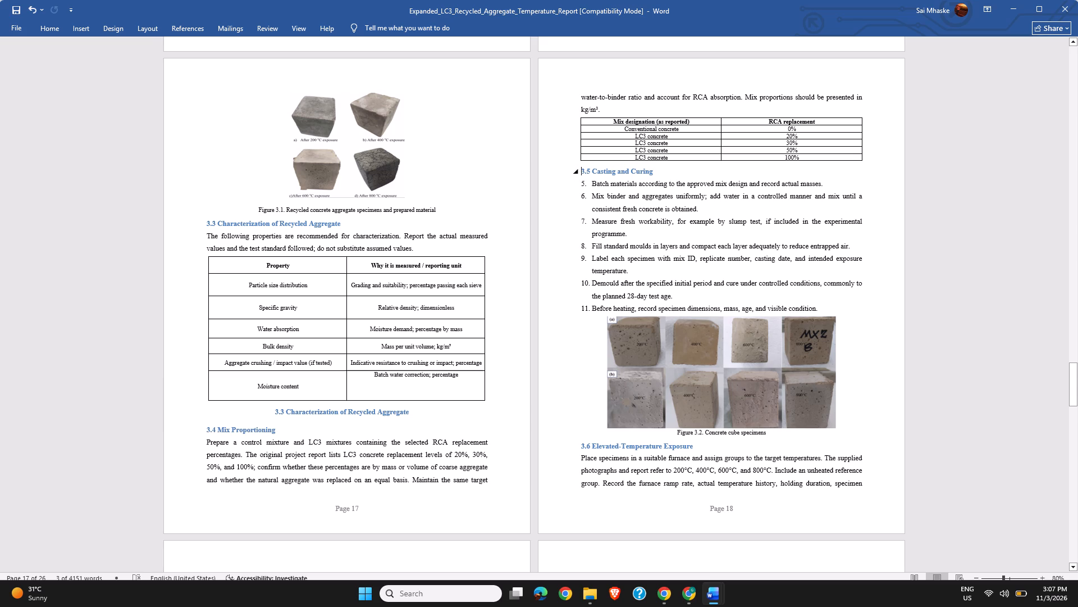
key("Return")
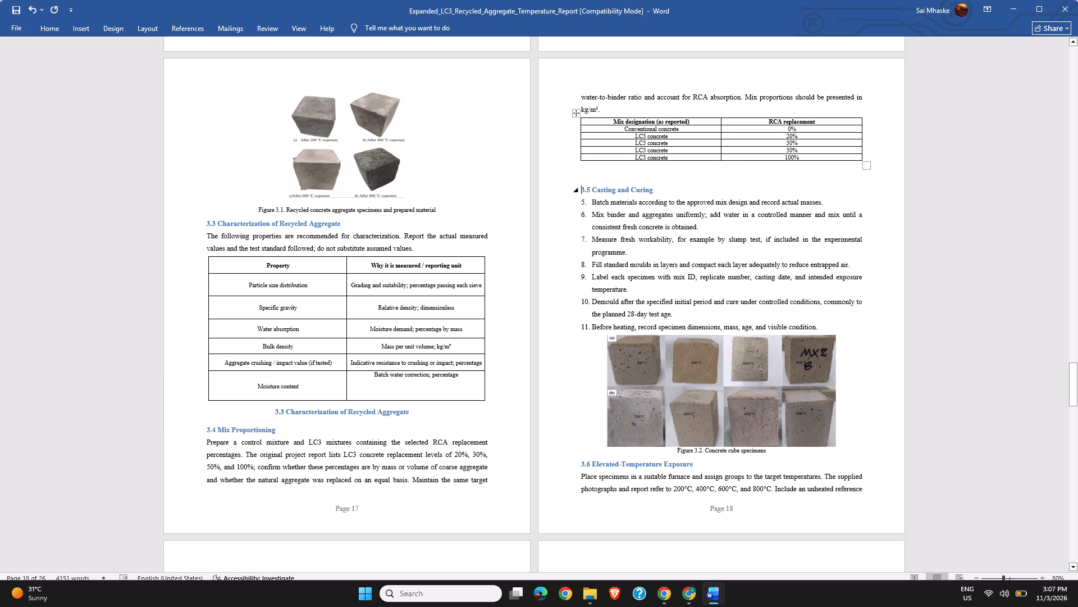
left_click(663, 180)
left_click(622, 172)
key("ctrl+v")
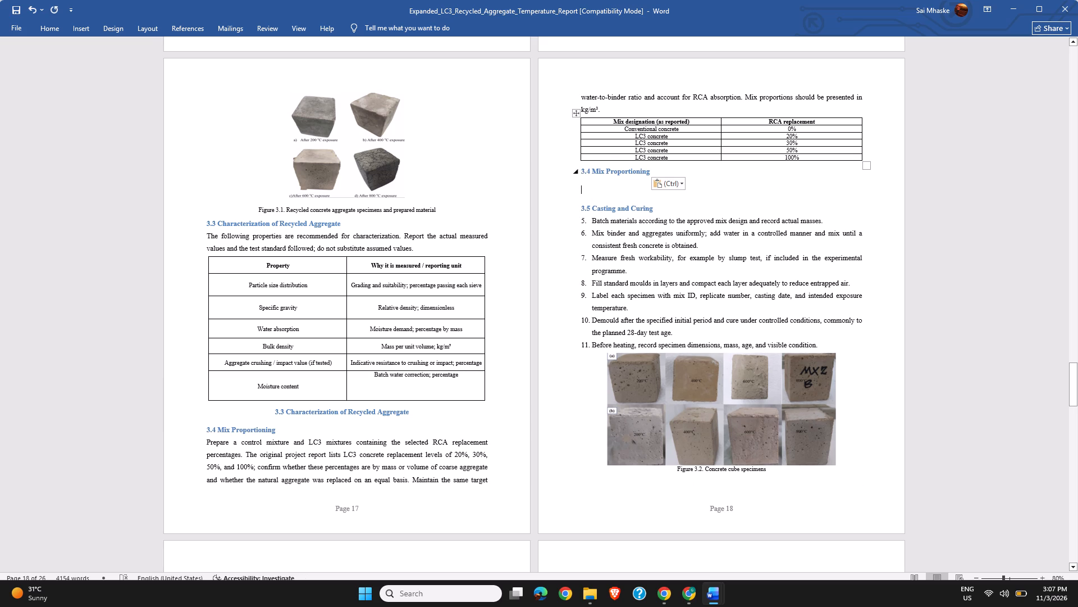
Extend the copied line below the mix designation table to read "3.4 Mix Proportioning And RCA Replacement".
left_click(660, 172)
key("space")
key("n")
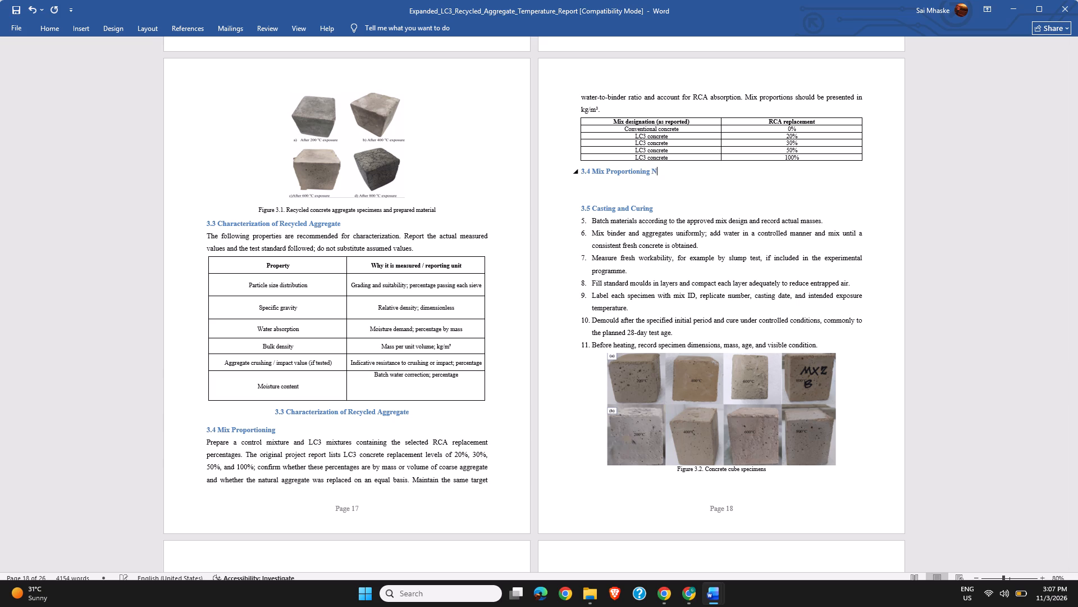
key("BackSpace")
key("a")
type("RCA")
key("space")
key("r")
key("BackSpace")
type("eplacemenet")
key("BackSpace")
key("BackSpace")
key("t")
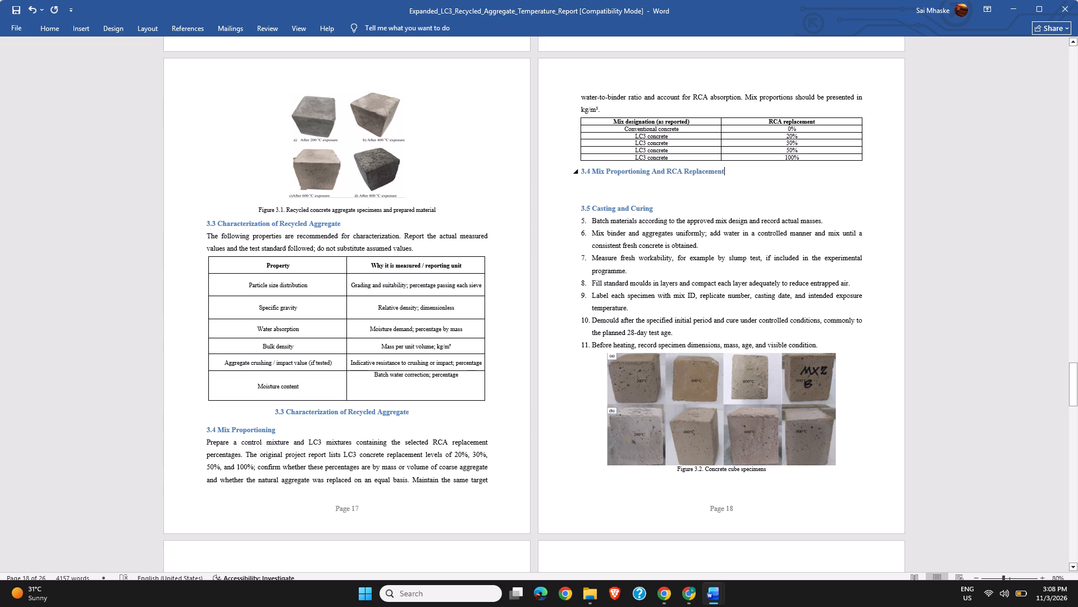
Indent the "3.4 Mix Proportioning And RCA Replacement" line with spaces so it sits roughly centred under the mix designation table.
left_click(581, 170)
key("space")
key("space")
key("space")
key("space")
key("space")
key("space")
key("space")
key("space")
key("space")
key("space")
key("space")
key("space")
key("space")
key("space")
key("space")
key("space")
key("space")
key("space")
key("space")
key("space")
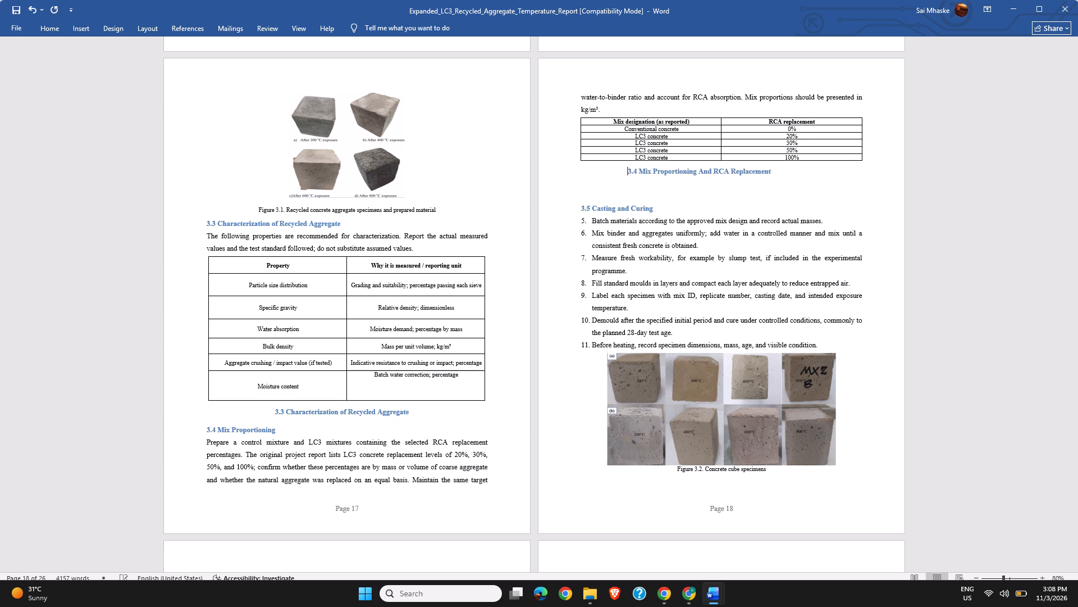
key("space")
key("space")
key("space")
key("space")
key("space")
key("space")
key("space")
key("space")
key("space")
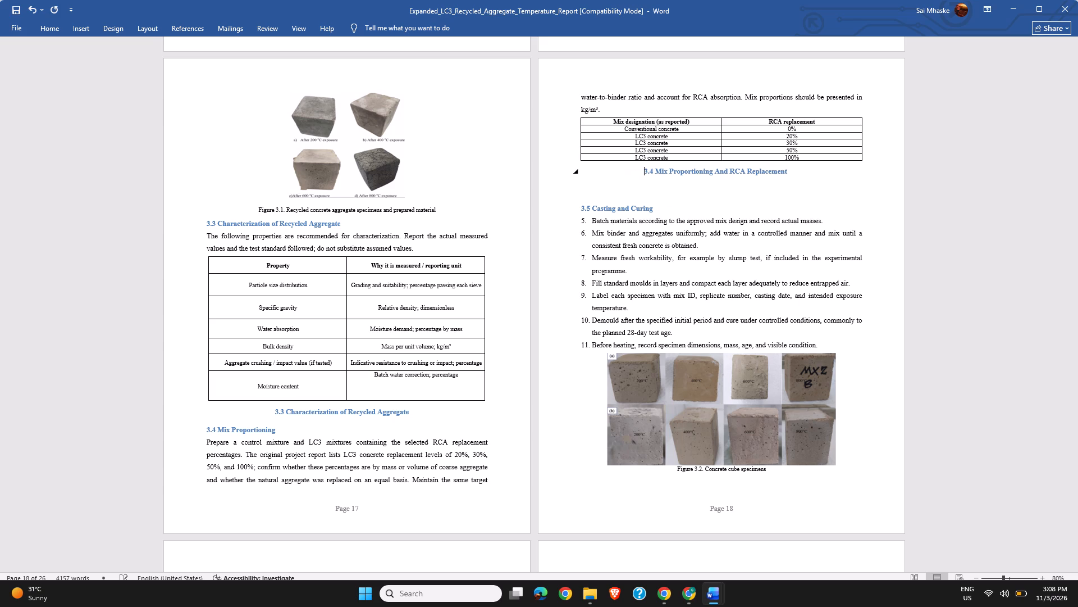
Select the caption text "3.4 Mix Proportioning And RCA Replacement" below the mix designation table.
left_click_drag(796, 175, 798, 209)
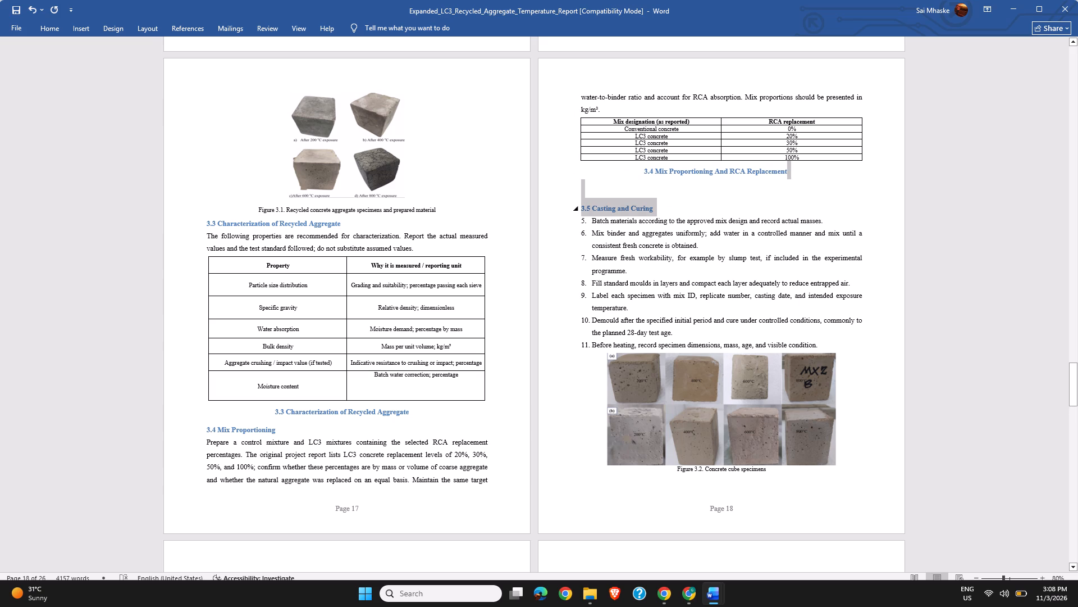
left_click_drag(798, 209, 800, 210)
left_click(800, 198)
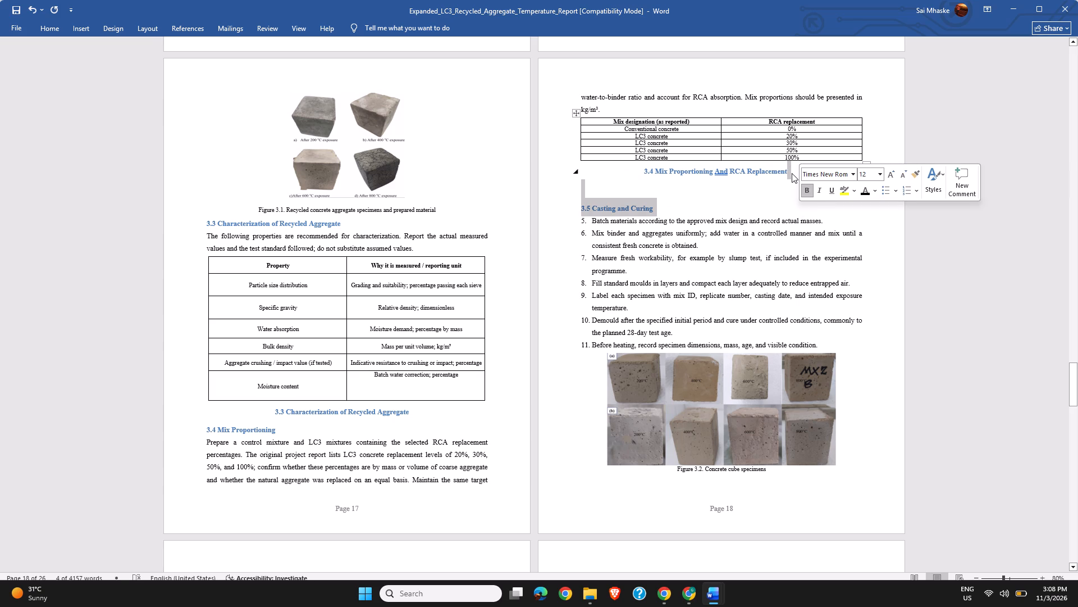
left_click(792, 173)
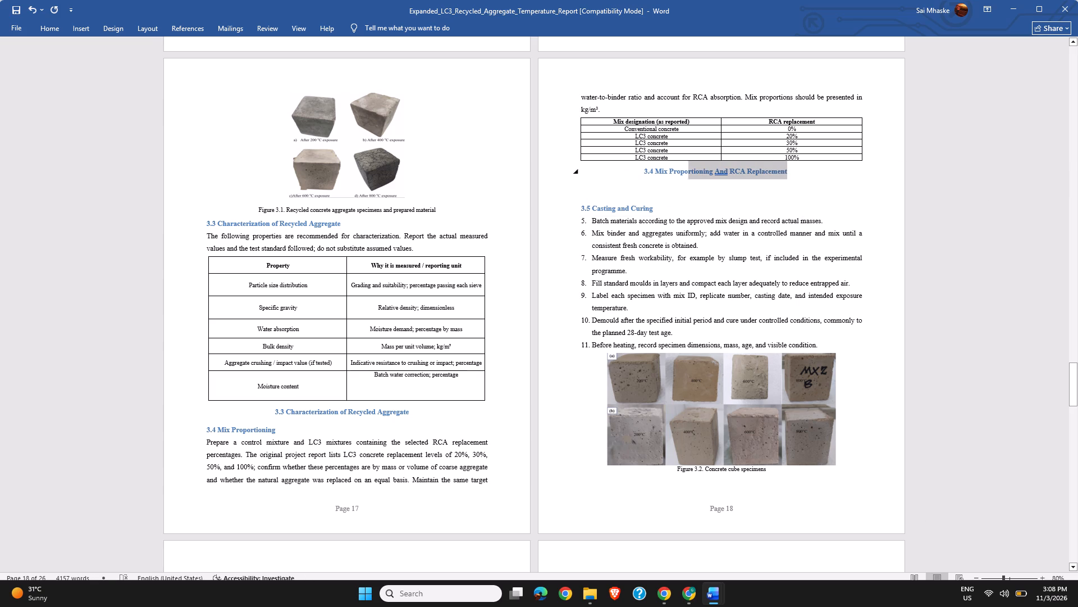
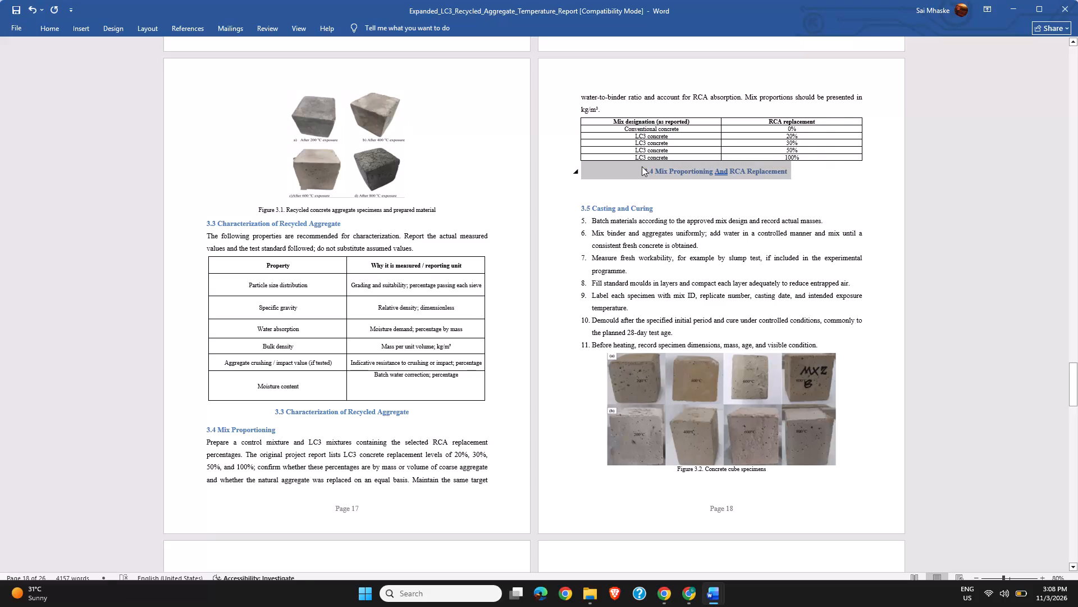
Copy the selected 3.4 caption into a new row inserted below the Table 3.3 entry in the List of Tables.
key("ctrl+c")
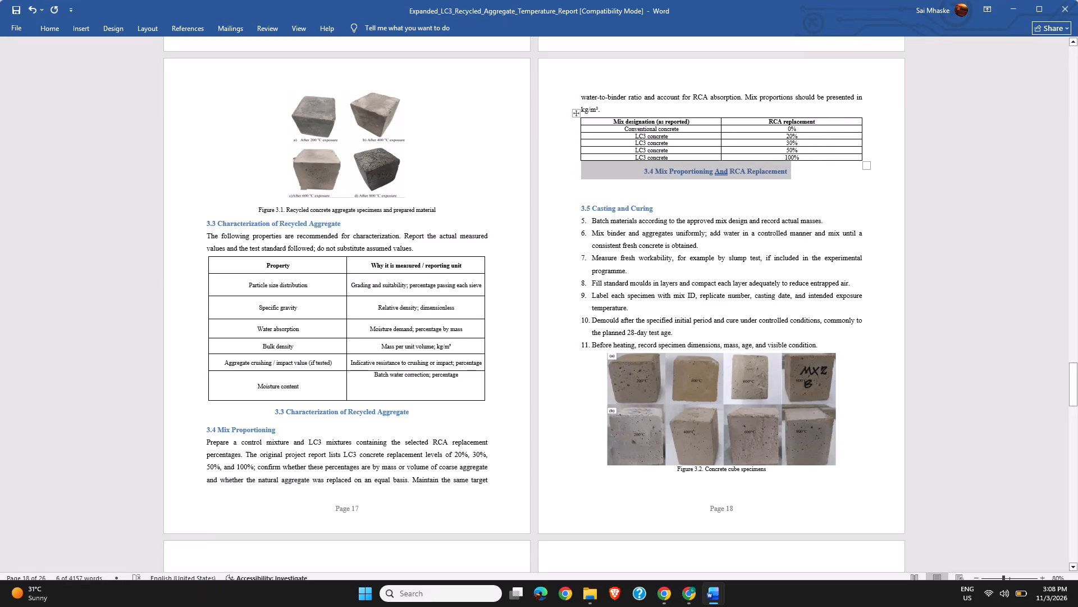
left_click_drag(1074, 370, 1074, 365)
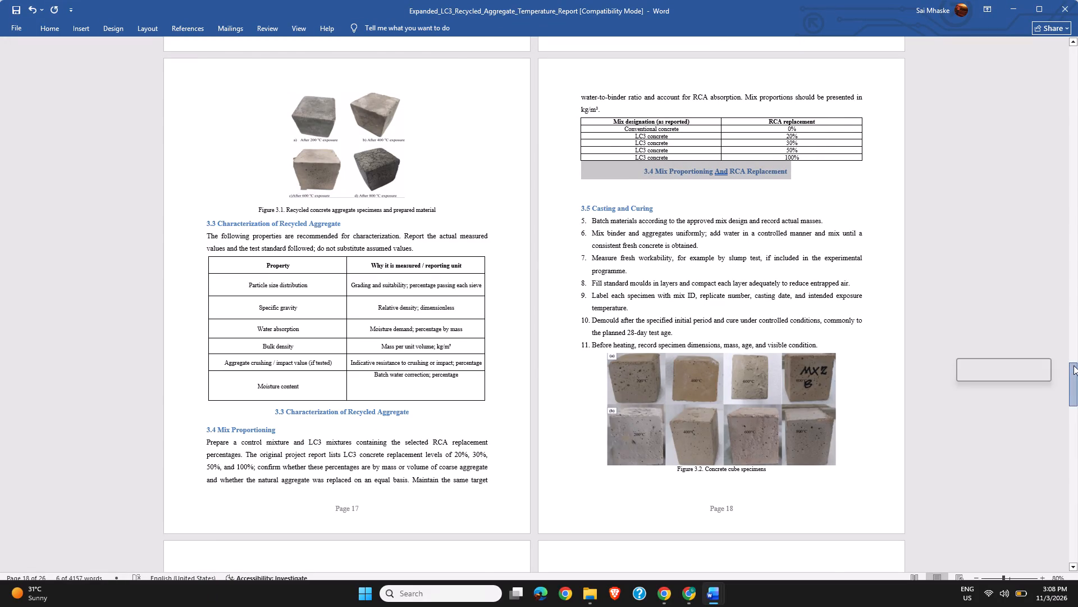
left_click_drag(1074, 365, 1077, 243)
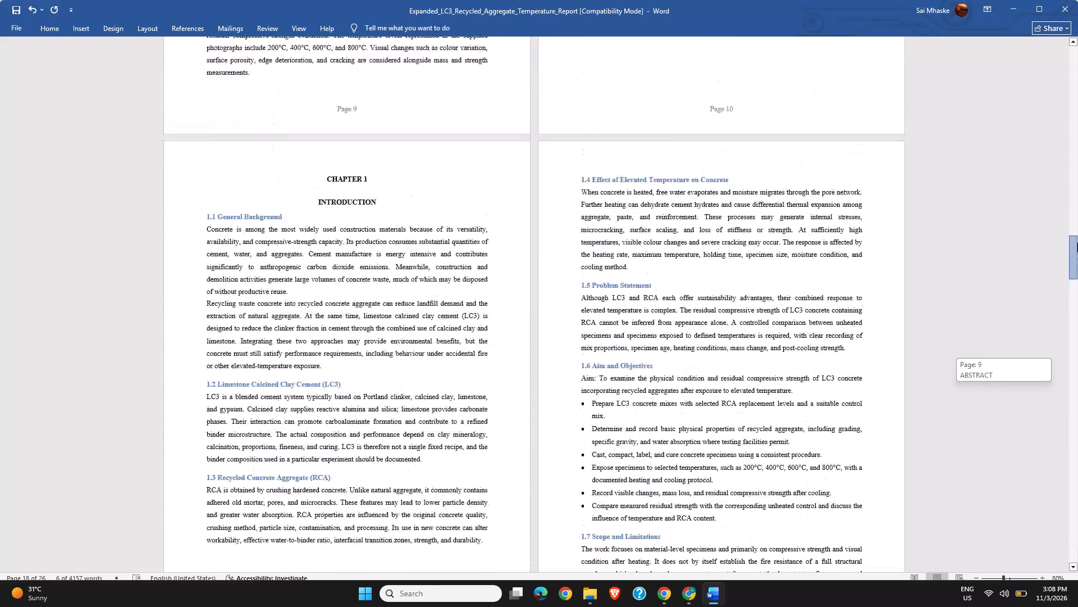
left_click_drag(1077, 243, 1077, 170)
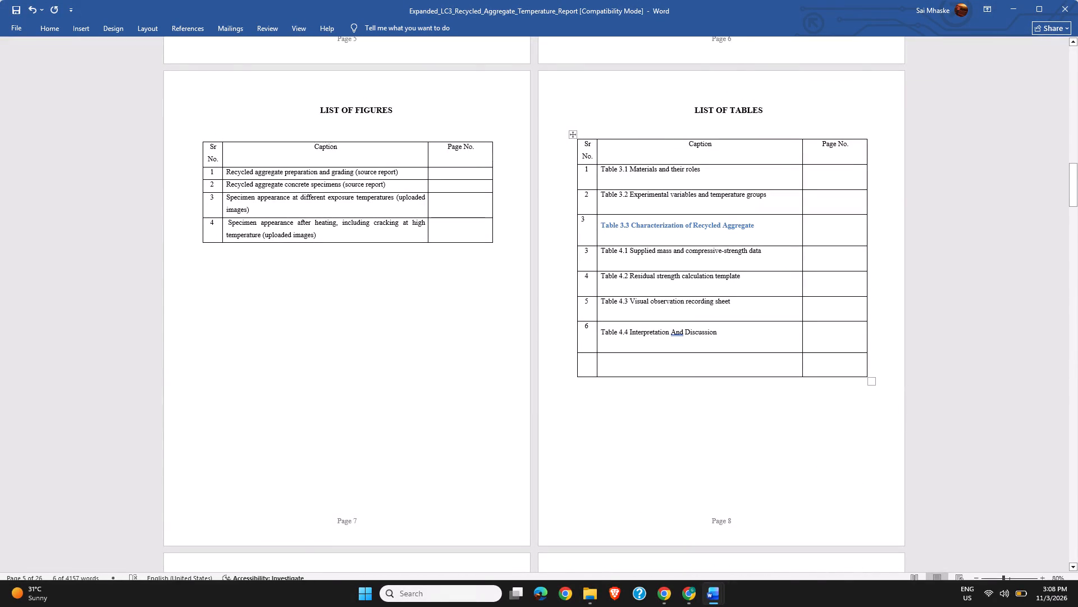
left_click(579, 235)
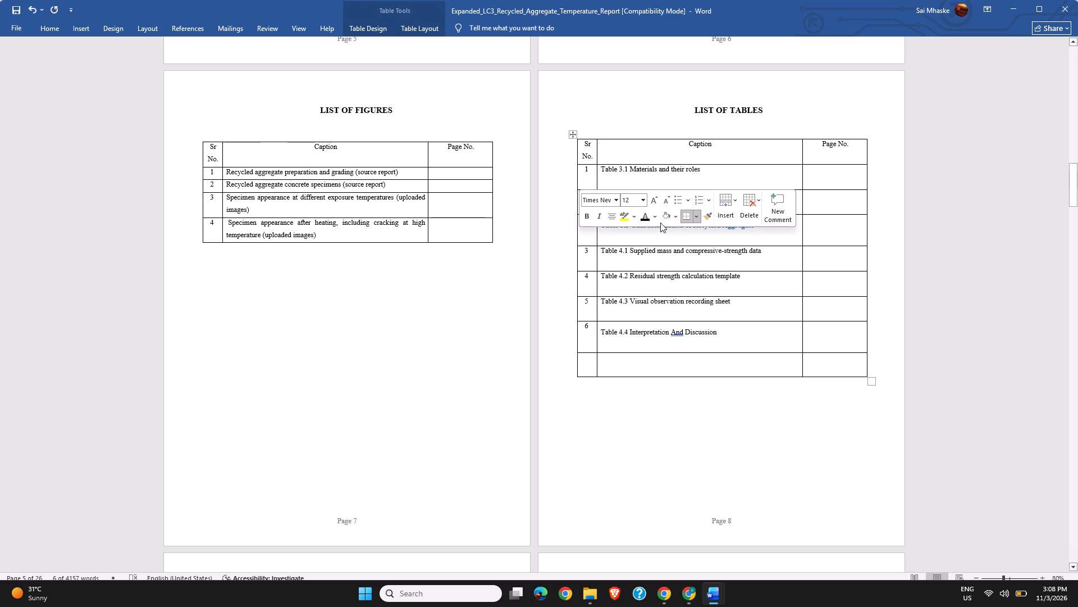
left_click(734, 198)
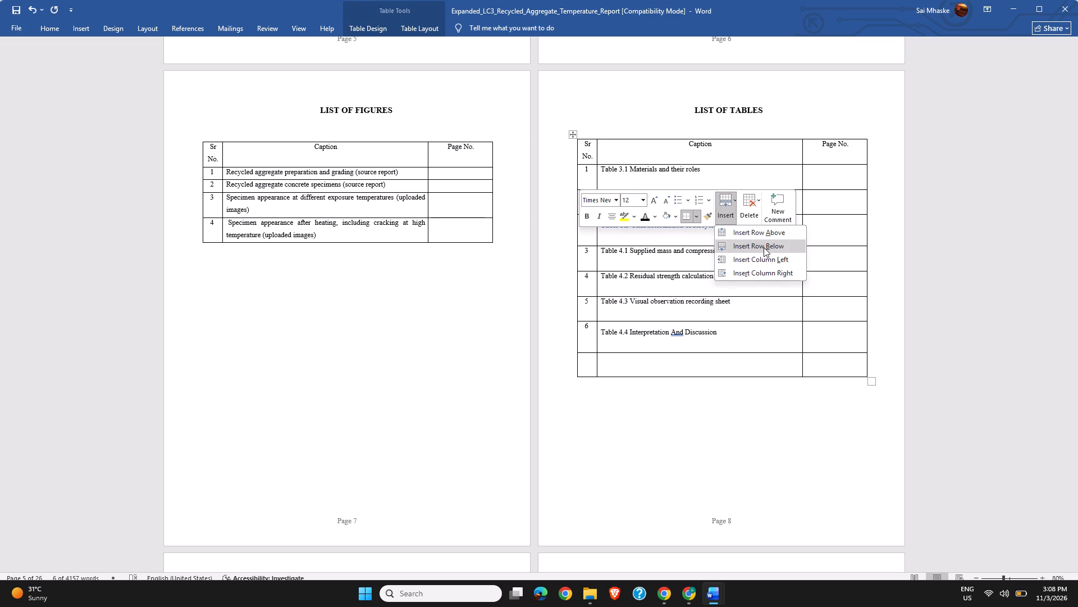
left_click(764, 247)
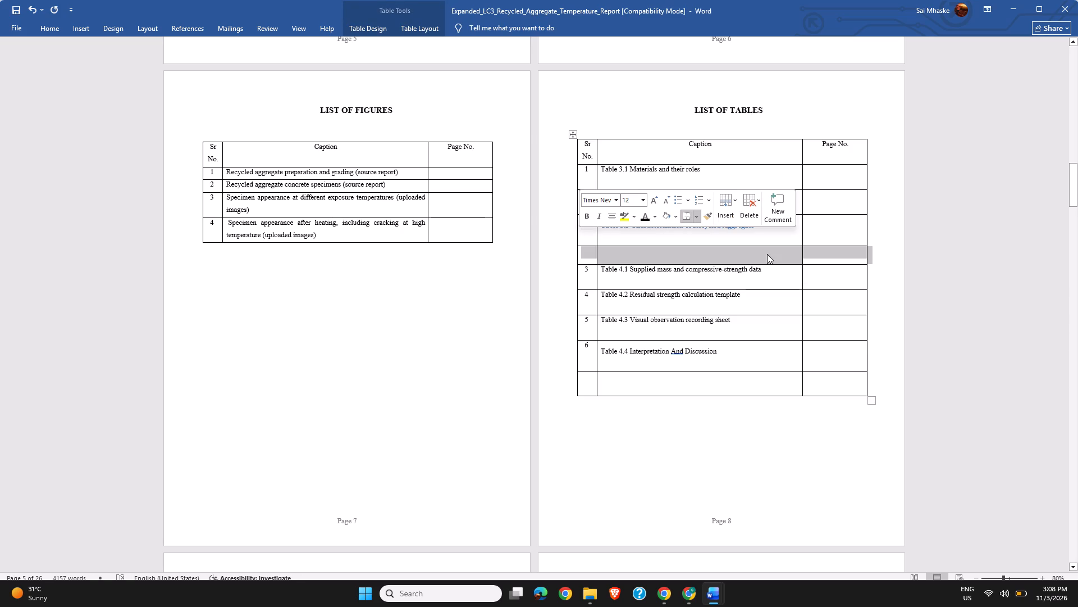
left_click(767, 254)
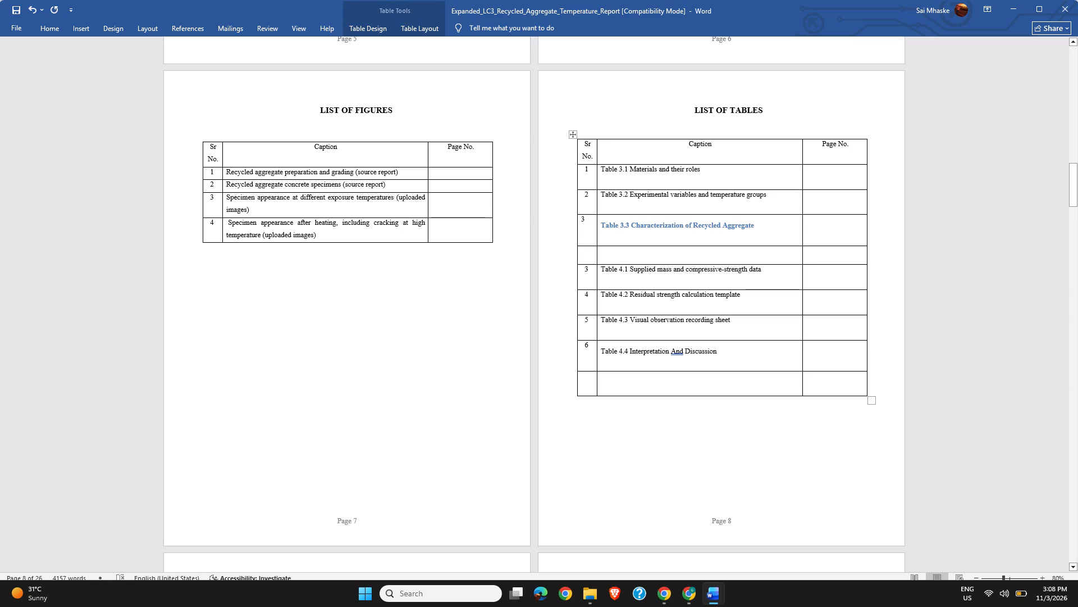
key("ctrl+v")
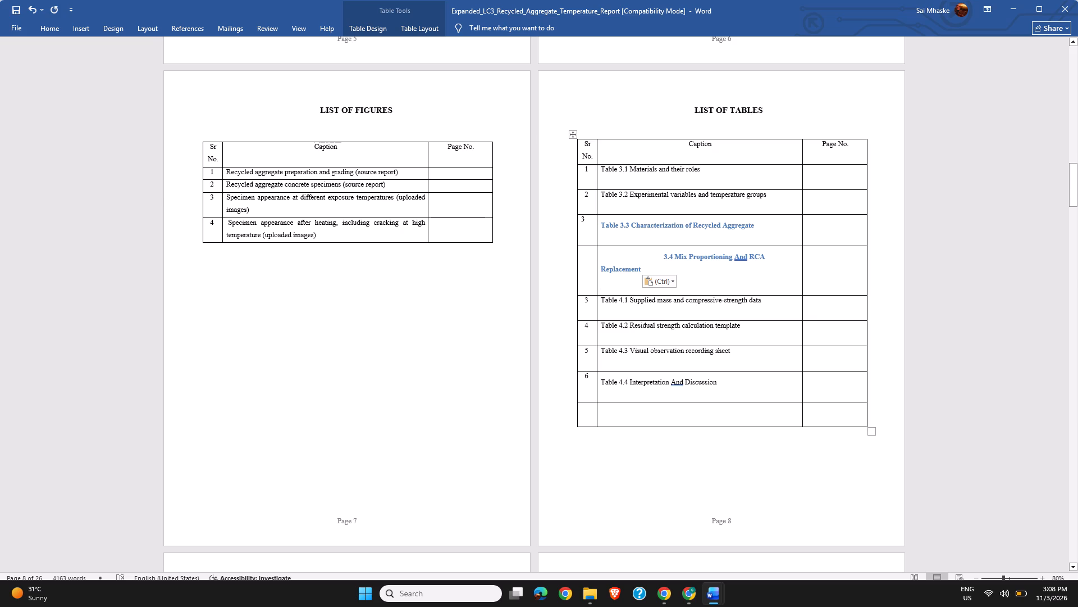
Prefix the pasted entry with "Table" and remove its leading spaces so "Table 3.4 Mix Proportioning And RCA Replacement" starts at the cell's edge.
left_click(660, 257)
key("BackSpace")
key("BackSpace")
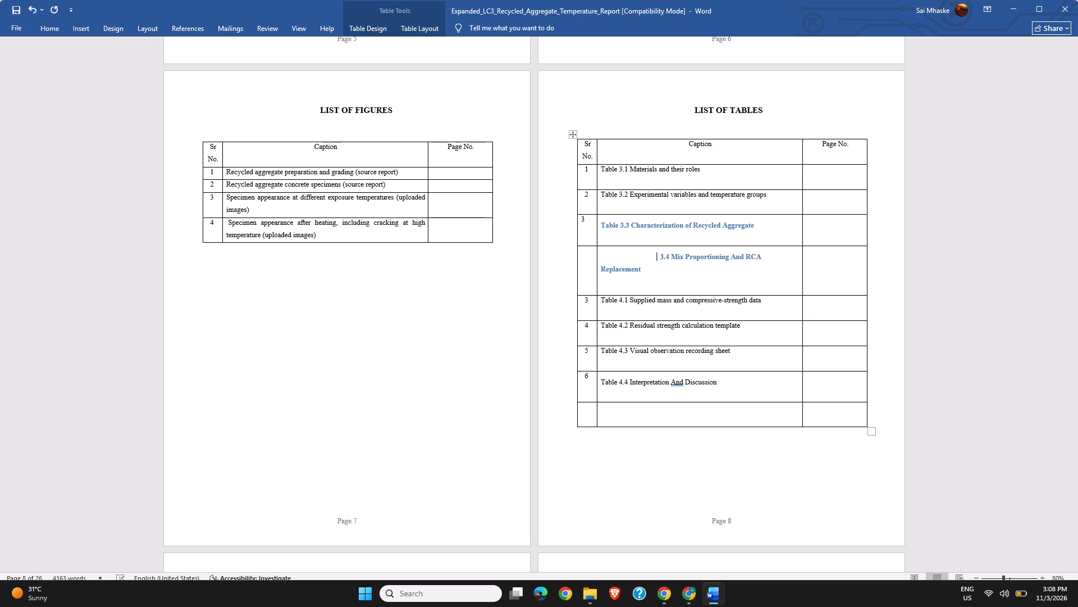
key("BackSpace")
key("BackSpace")
key("BackSpace")
key("BackSpace")
key("BackSpace")
key("BackSpace")
key("BackSpace")
key("BackSpace")
key("BackSpace")
key("BackSpace")
key("BackSpace")
key("BackSpace")
key("BackSpace")
key("BackSpace")
key("BackSpace")
key("BackSpace")
key("BackSpace")
key("BackSpace")
key("BackSpace")
key("BackSpace")
key("BackSpace")
key("BackSpace")
key("BackSpace")
key("BackSpace")
key("BackSpace")
key("BackSpace")
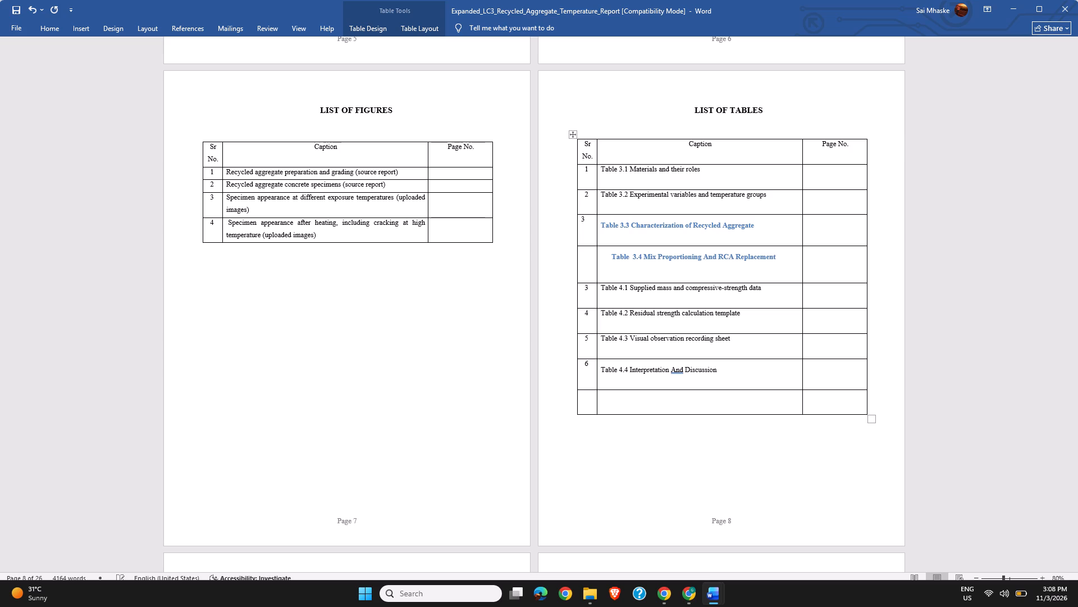
left_click(611, 260)
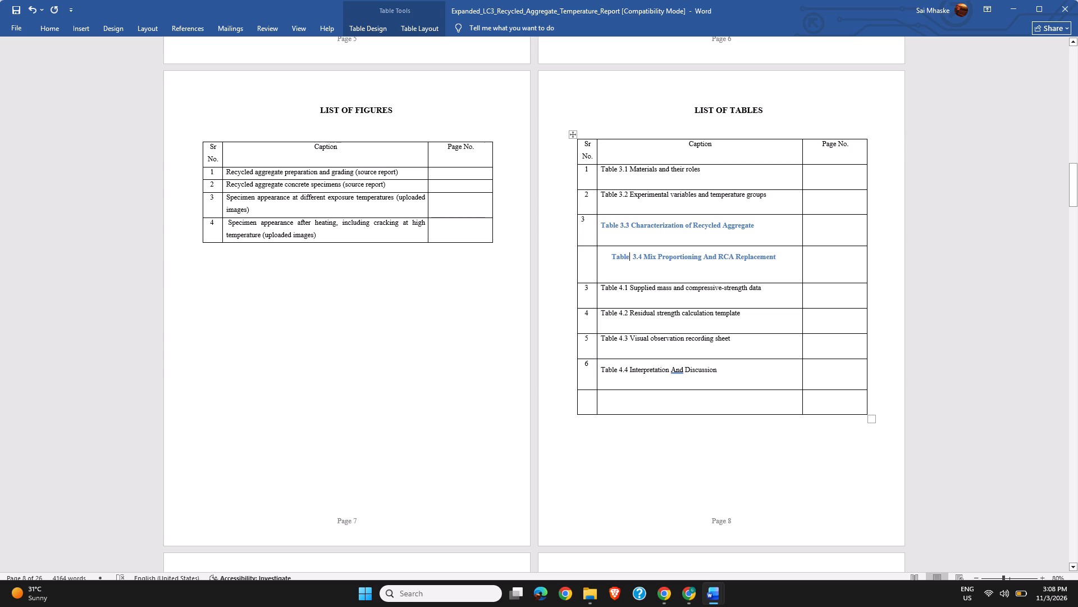
key("BackSpace")
key("BackSpace")
key("BackSpace")
key("BackSpace")
key("BackSpace")
key("BackSpace")
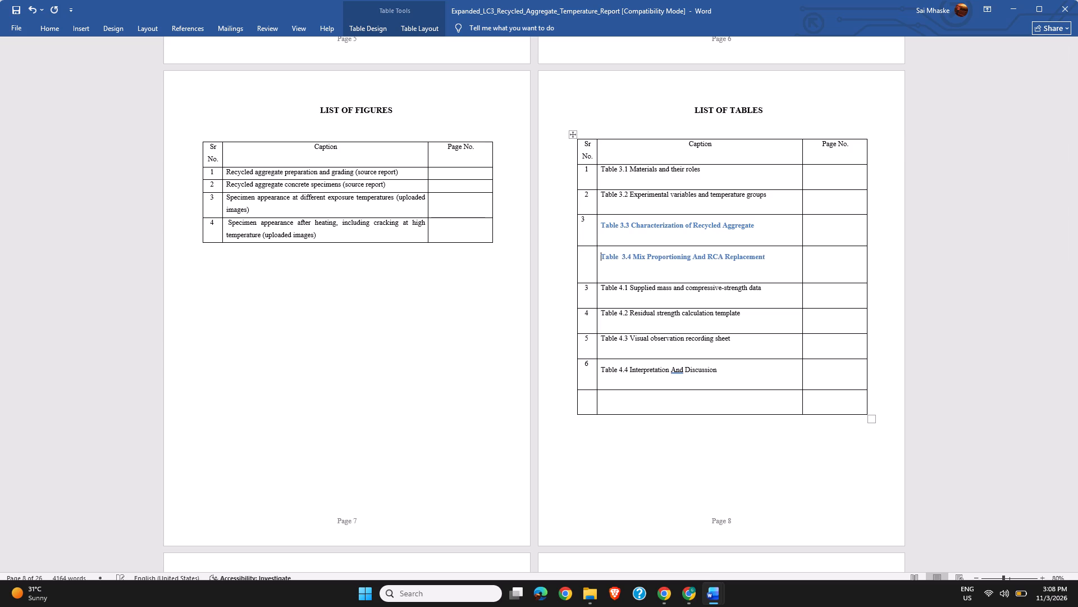
Enter 4 as the serial number of the Table 3.4 row in the List of Tables.
left_click(590, 269)
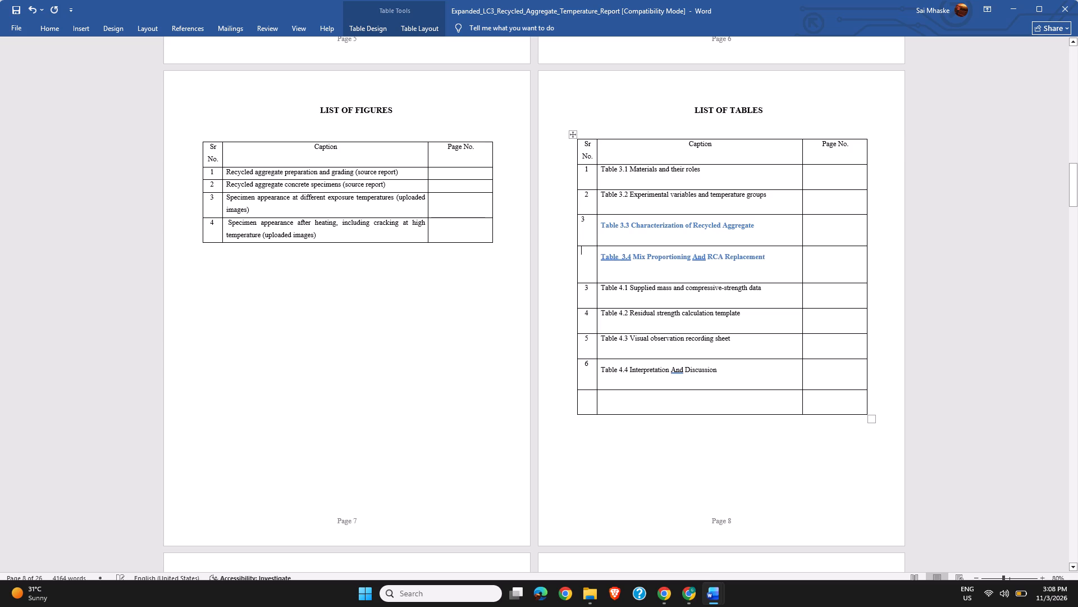
key("4")
Delete the blank line above the "3.5 Casting and Curing" heading on page 18.
left_click_drag(1073, 184, 1072, 241)
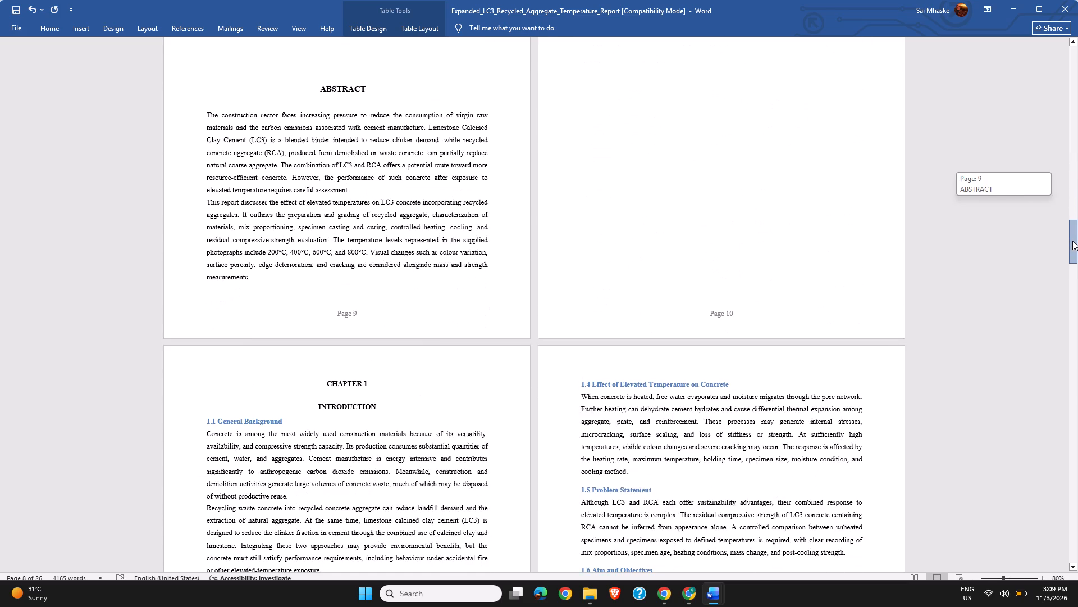
left_click_drag(1072, 241, 1074, 291)
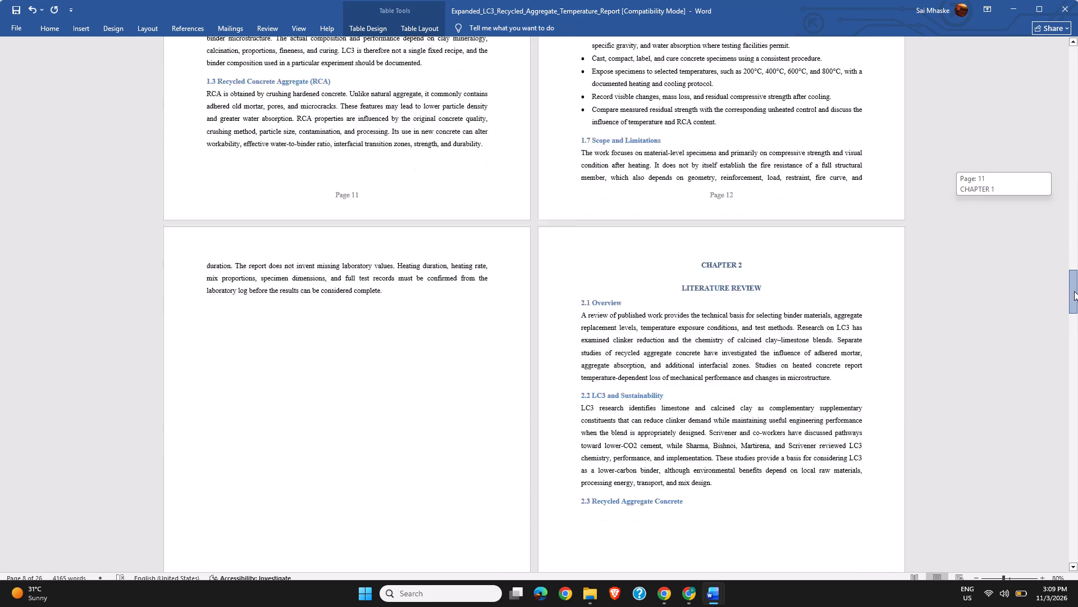
left_click_drag(1074, 291, 1052, 377)
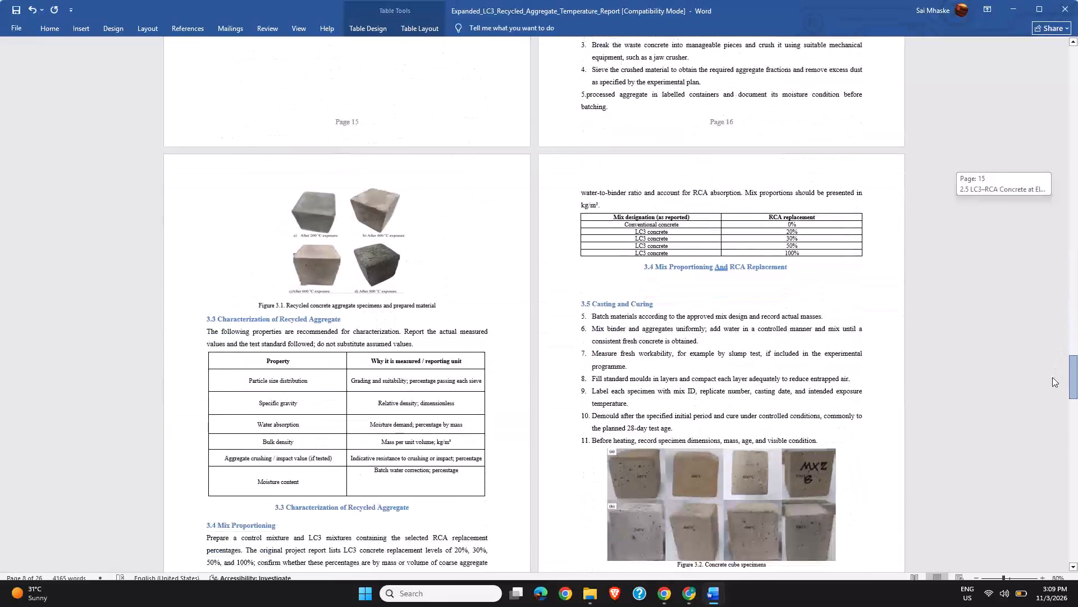
left_click_drag(1052, 377, 1035, 428)
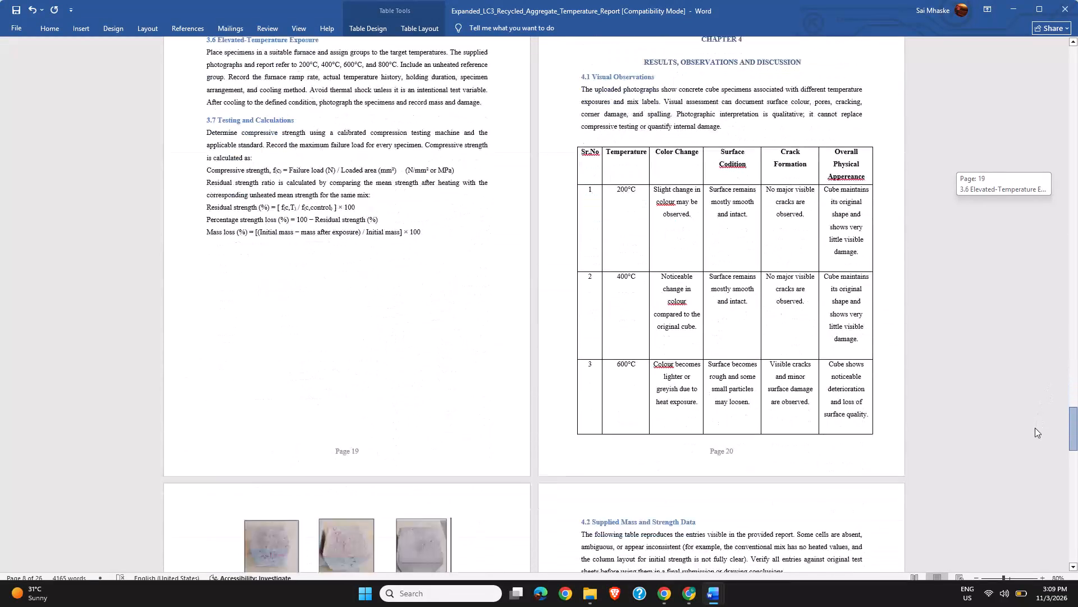
left_click_drag(1035, 428, 1044, 373)
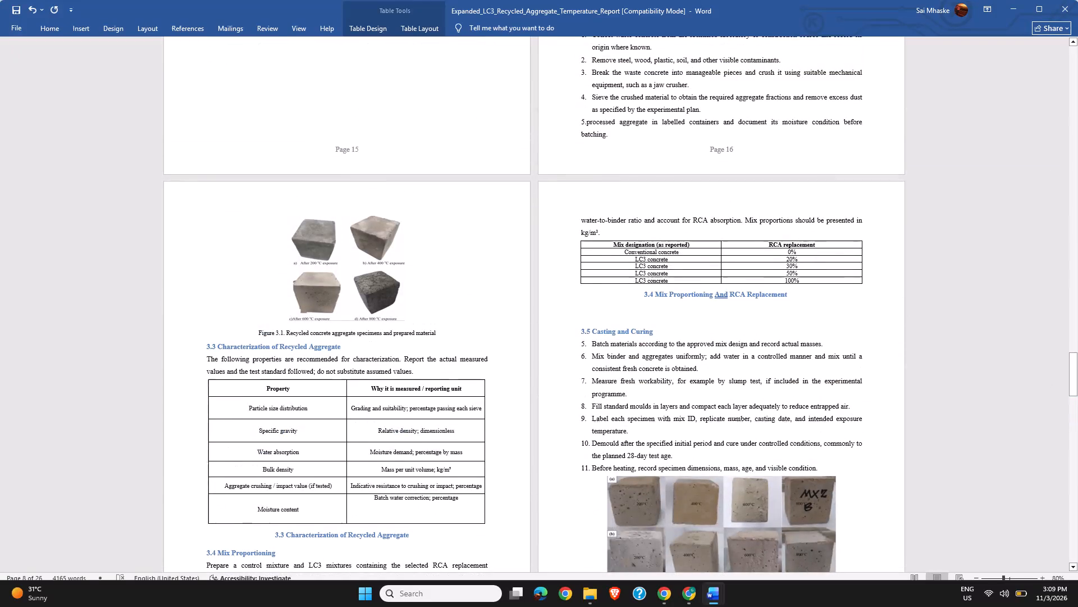
left_click(581, 329)
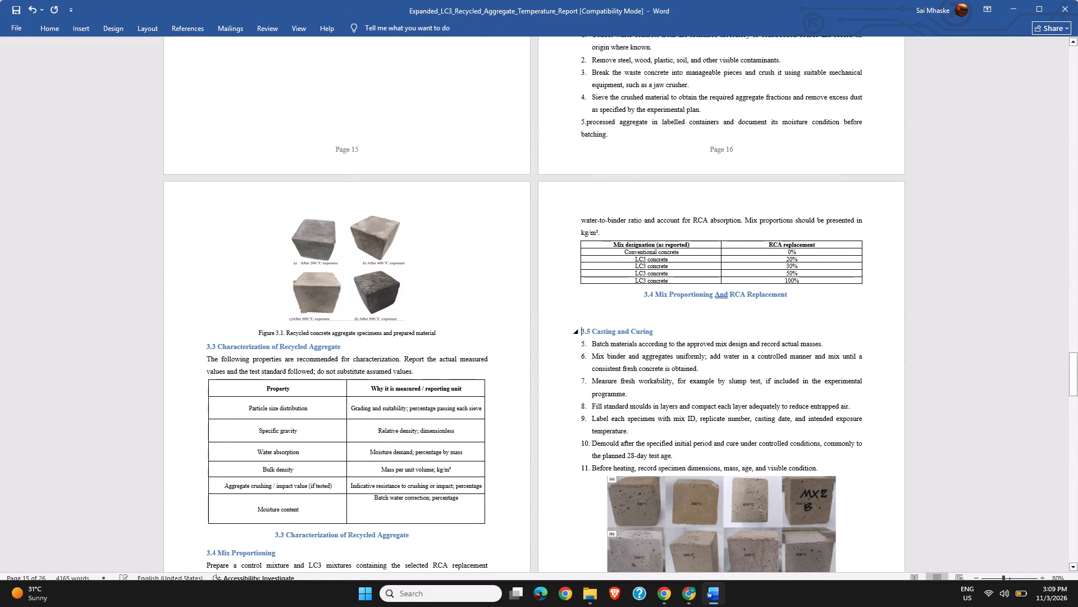
key("BackSpace")
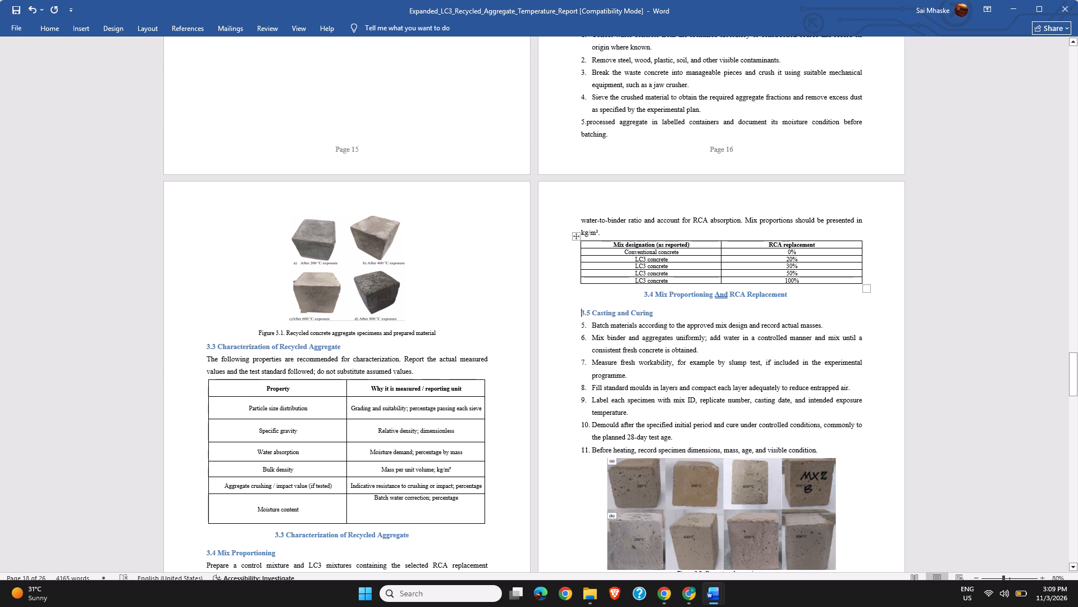
Remove the leading spaces and the blank lines before the ABSTRACT heading on page 9.
left_click_drag(1075, 370, 1077, 327)
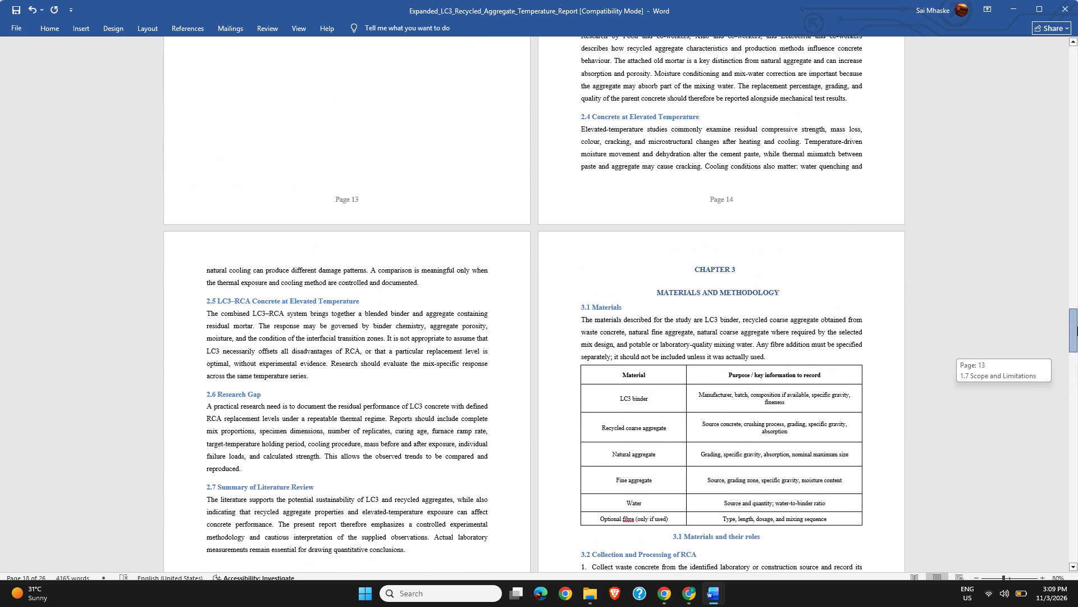
left_click_drag(1077, 327, 1077, 254)
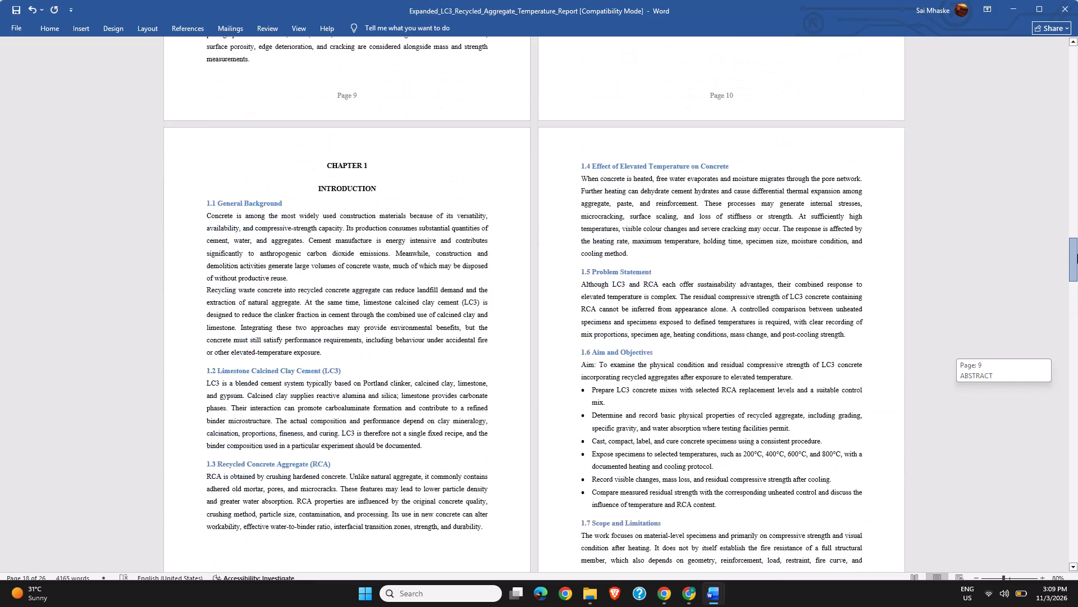
left_click_drag(1077, 254, 1077, 224)
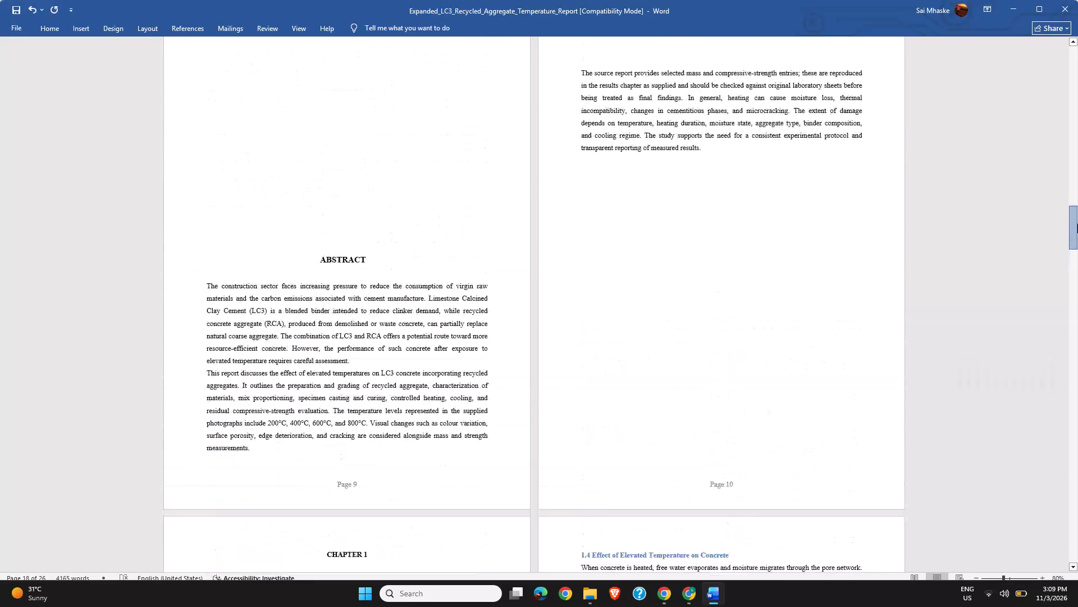
left_click(320, 258)
key("BackSpace")
key("BackSpace")
key("BackSpace")
key("BackSpace")
key("BackSpace")
key("BackSpace")
key("BackSpace")
key("BackSpace")
key("BackSpace")
key("BackSpace")
key("BackSpace")
key("BackSpace")
key("BackSpace")
key("BackSpace")
key("BackSpace")
key("BackSpace")
key("BackSpace")
key("BackSpace")
key("BackSpace")
key("BackSpace")
key("BackSpace")
key("BackSpace")
key("BackSpace")
key("BackSpace")
key("BackSpace")
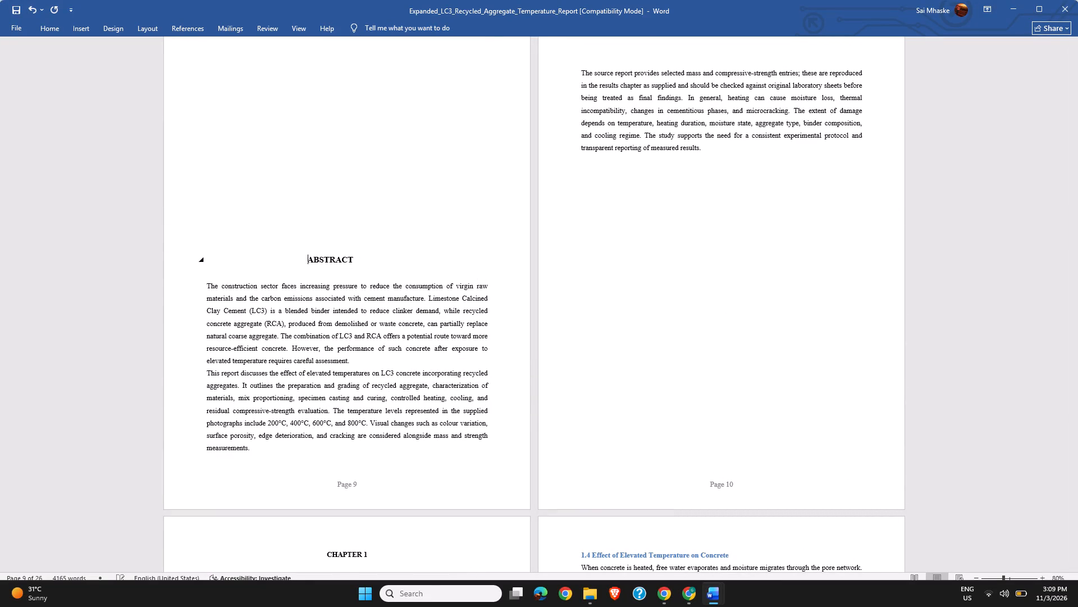
key("BackSpace")
key("BackSpace")
key("BackSpace")
key("BackSpace")
key("BackSpace")
key("BackSpace")
key("BackSpace")
key("BackSpace")
key("BackSpace")
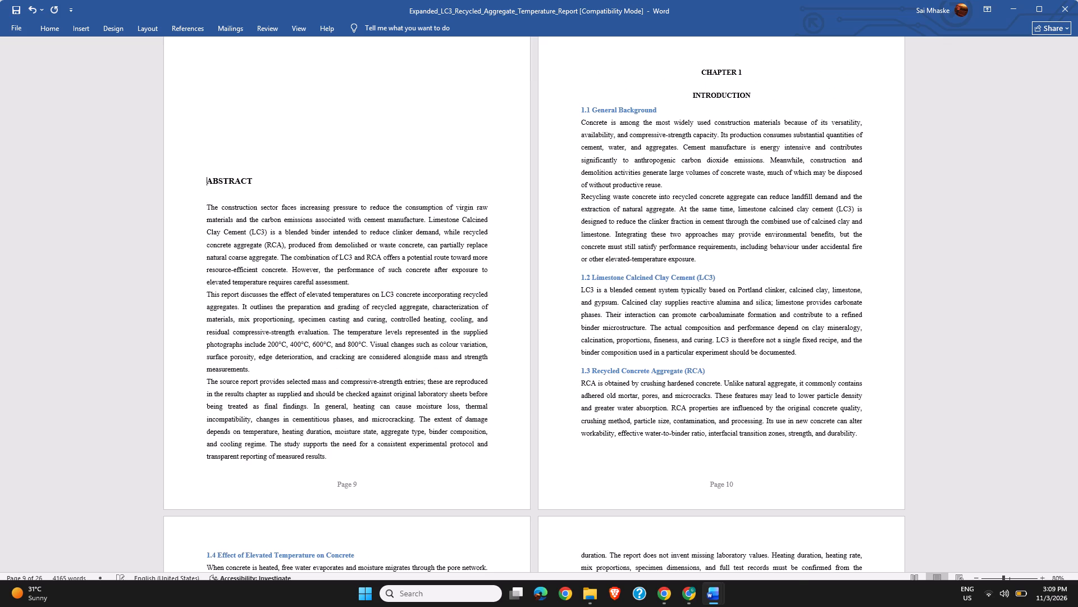
key("BackSpace")
key("BackSpace")
key("BackSpace")
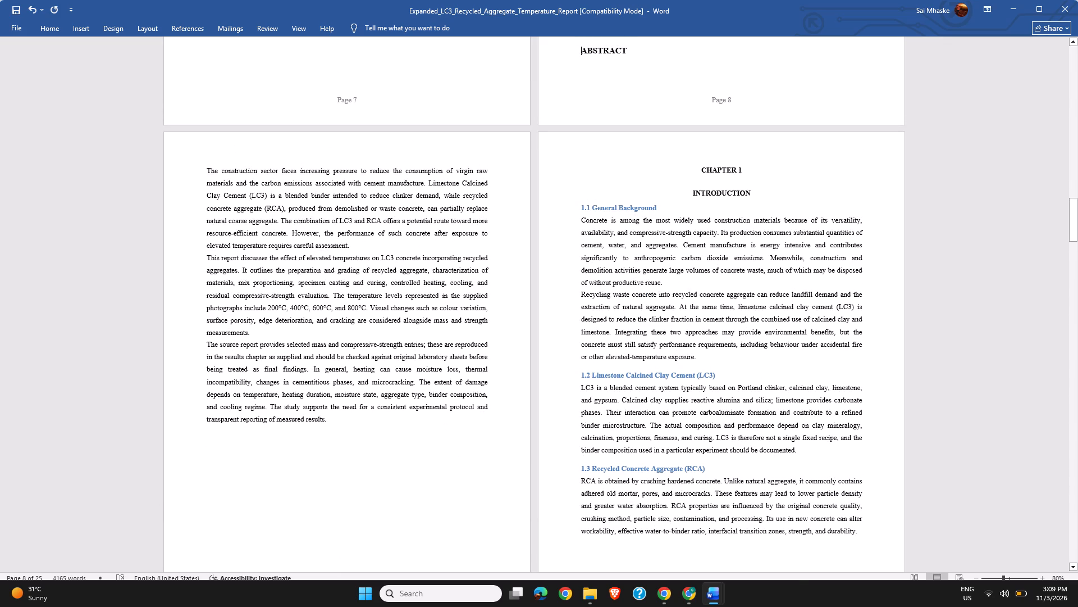
Push the ABSTRACT heading down by one line onto page 9 and indent it with spaces so it sits roughly centred.
key("Return")
key("space")
key("space")
key("space")
key("space")
key("space")
key("space")
key("space")
key("space")
key("space")
key("space")
key("space")
key("space")
key("space")
key("space")
key("space")
key("space")
key("space")
key("space")
key("space")
key("space")
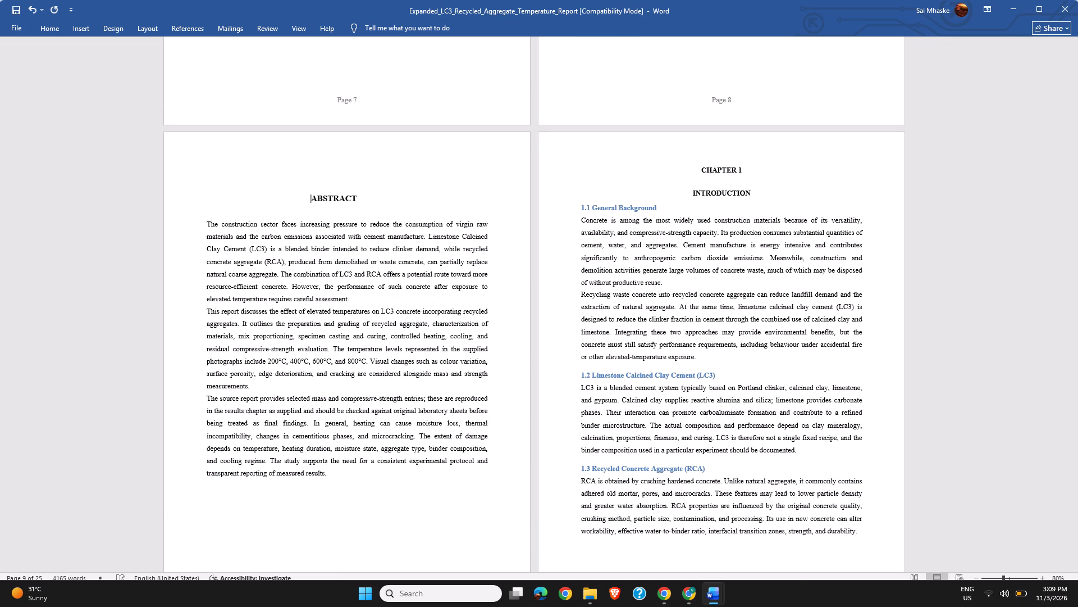
key("space")
key("BackSpace")
key("BackSpace")
key("BackSpace")
key("BackSpace")
key("BackSpace")
key("BackSpace")
key("BackSpace")
key("BackSpace")
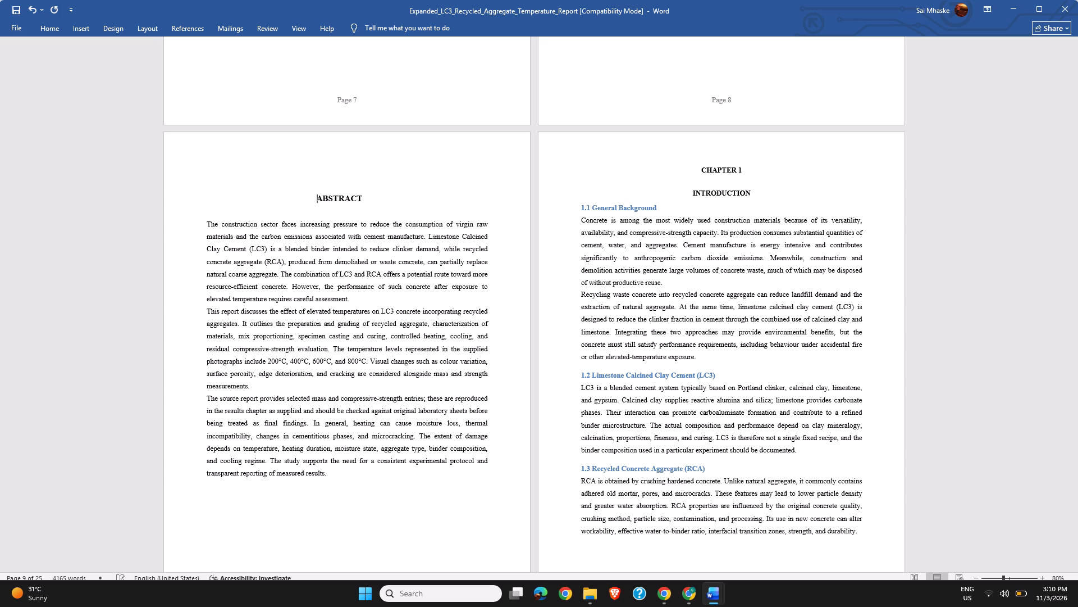
key("BackSpace")
key("BackSpace")
key("BackSpace")
key("space")
key("space")
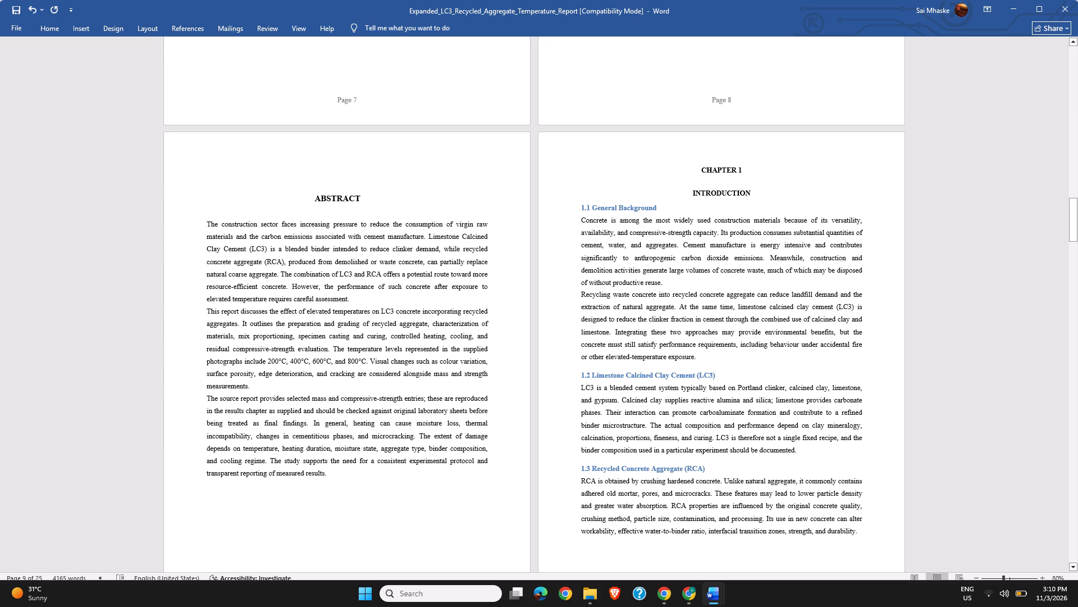
Look through chapters 1 to 4, checking the tables in chapters 3 and 4 and the sections they belong to.
left_click_drag(1071, 233, 1067, 297)
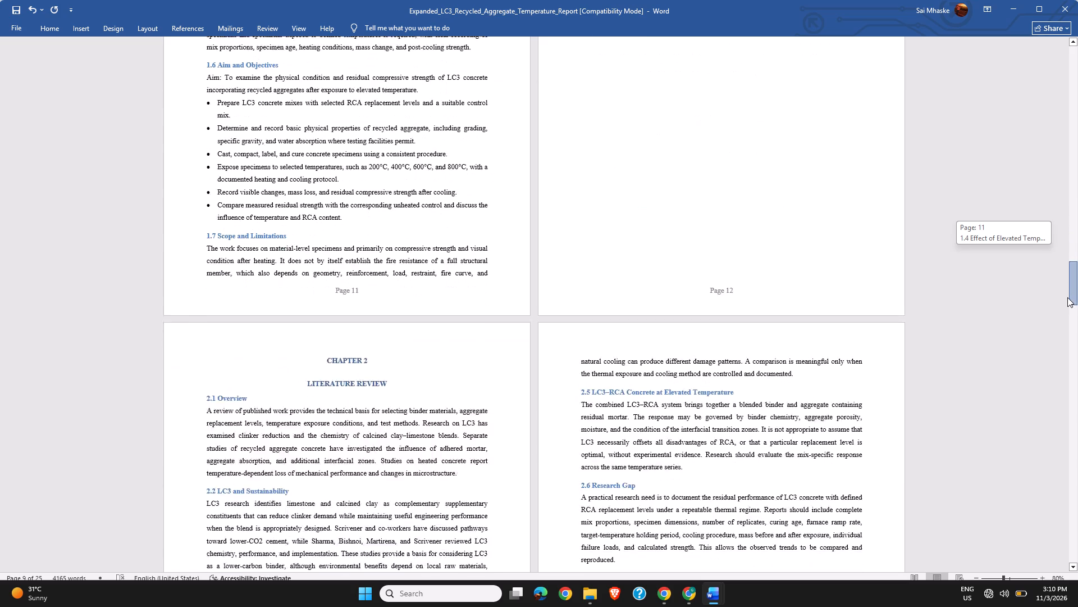
left_click_drag(1067, 297, 1070, 310)
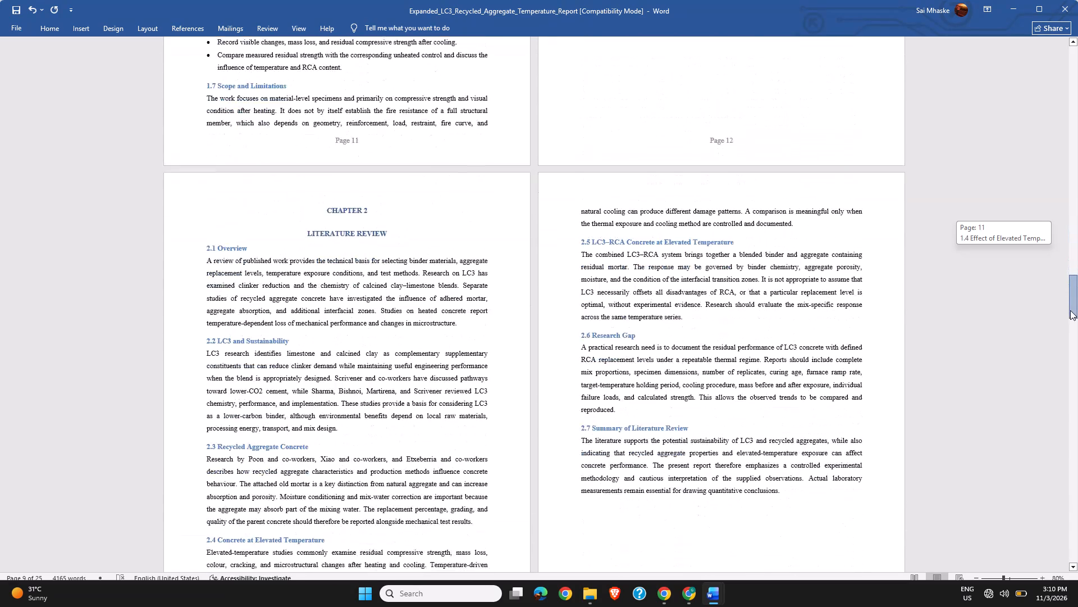
left_click_drag(1070, 310, 1077, 361)
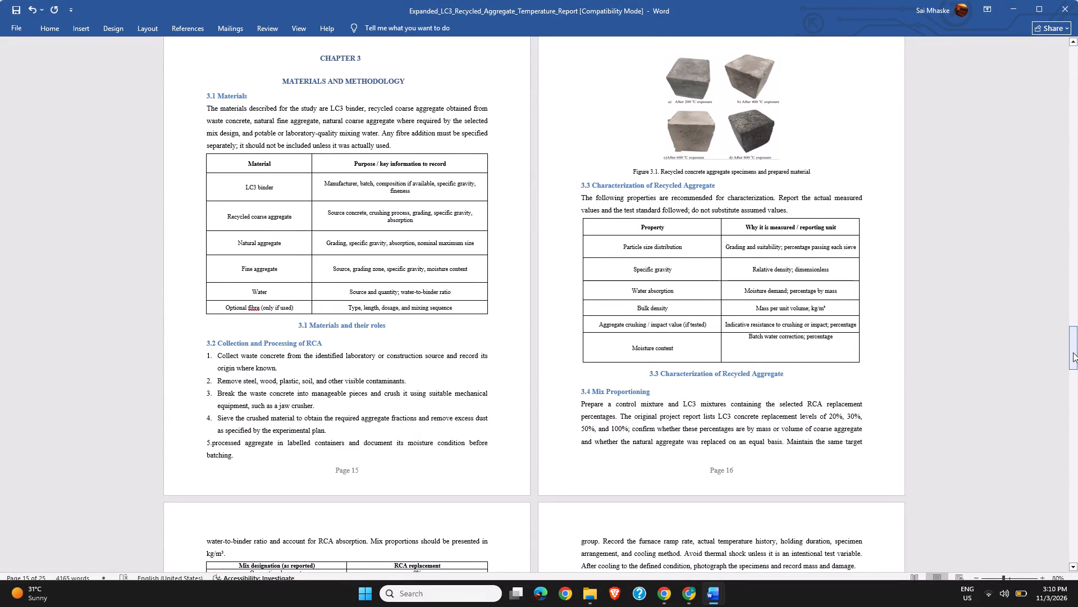
left_click_drag(1073, 352, 1073, 363)
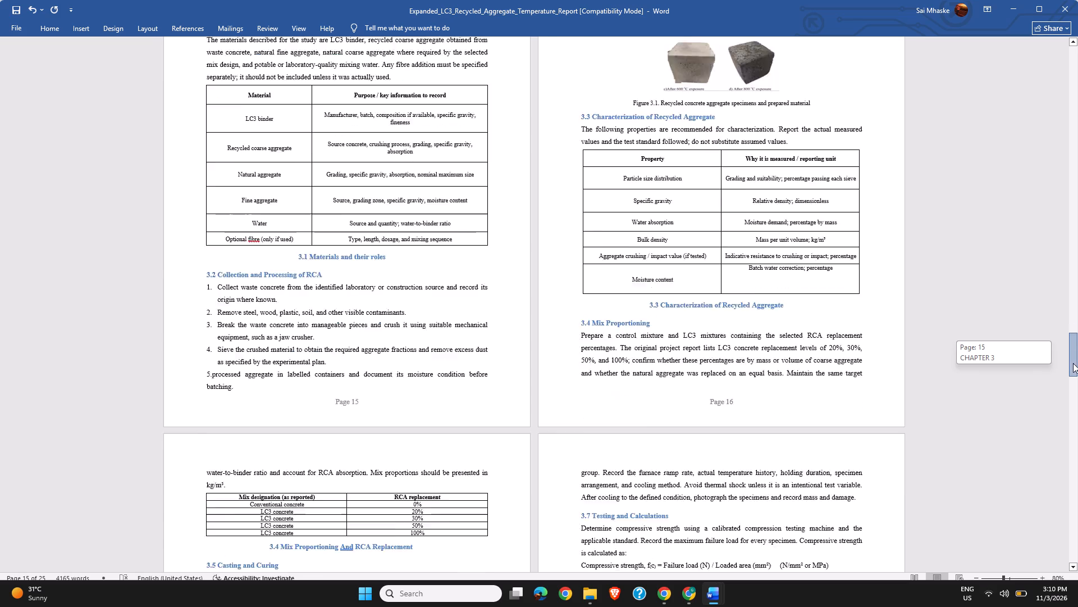
left_click_drag(1073, 363, 1077, 391)
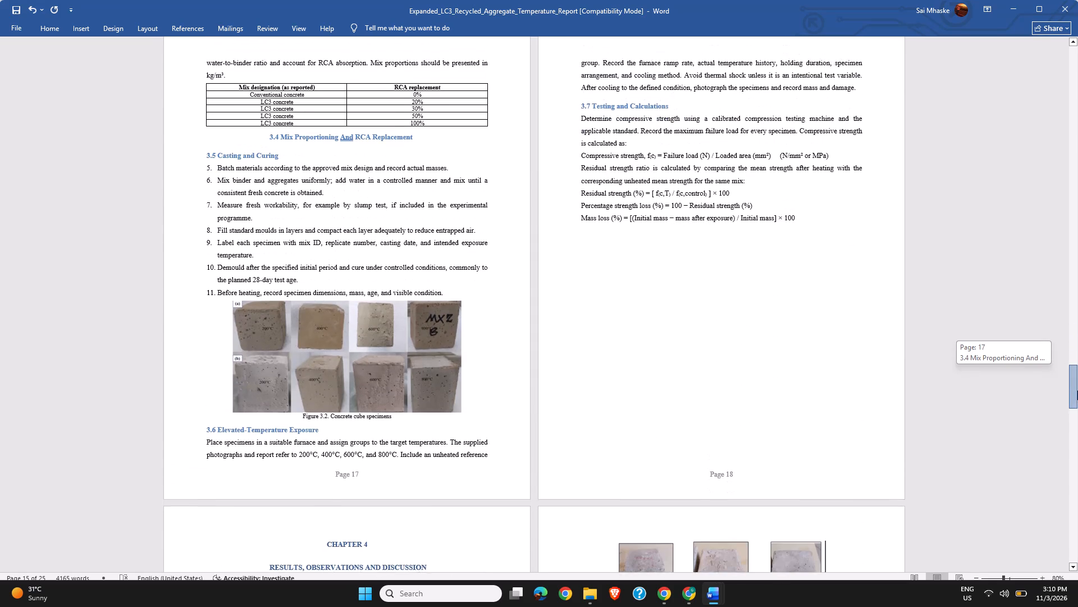
left_click_drag(1077, 391, 1077, 401)
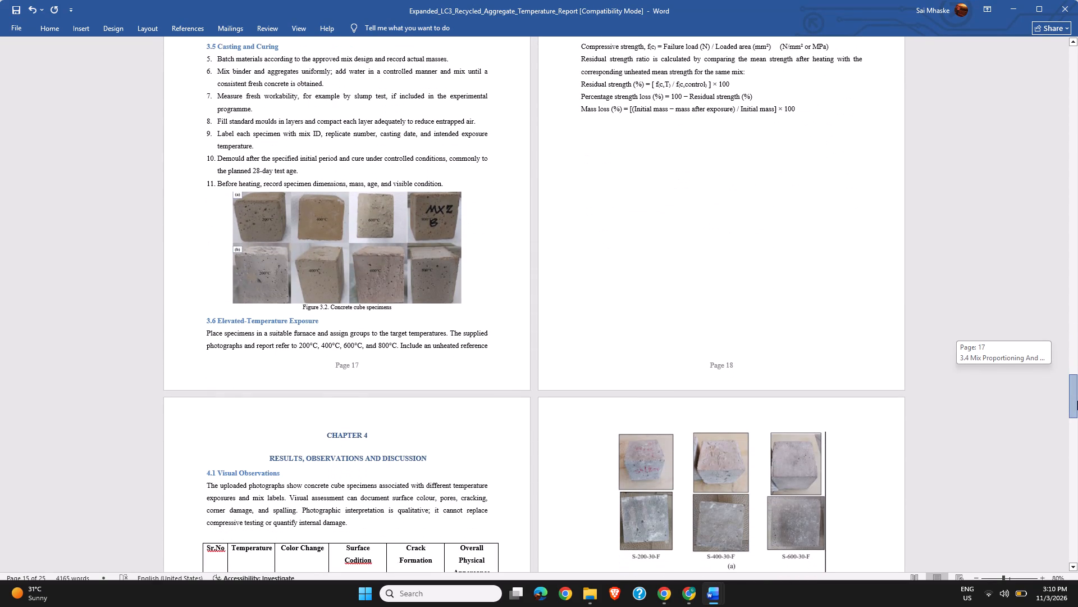
left_click_drag(1077, 401, 1077, 429)
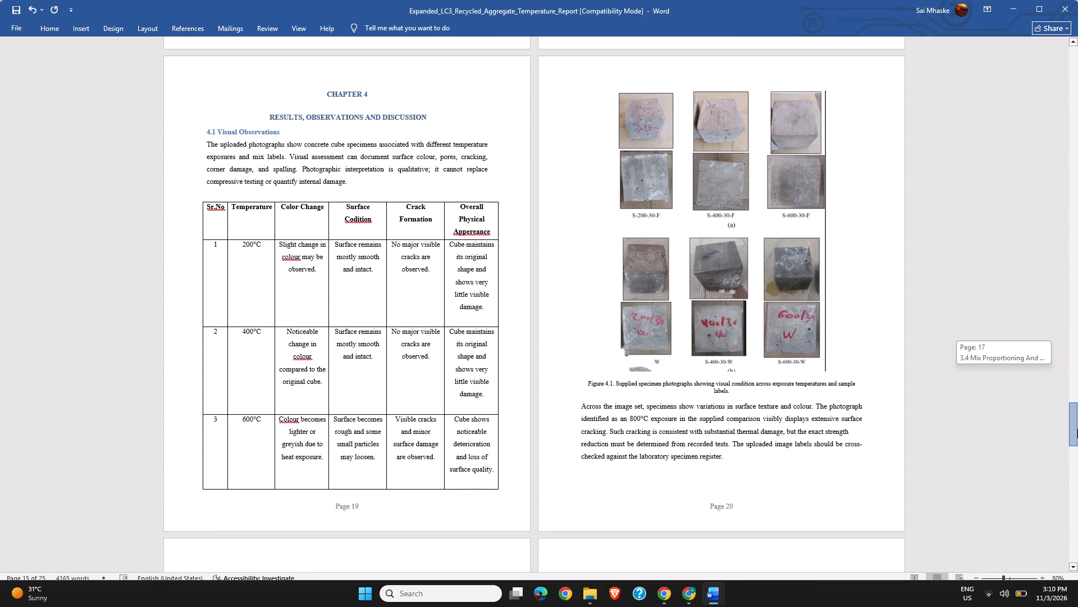
left_click_drag(1077, 429, 1077, 431)
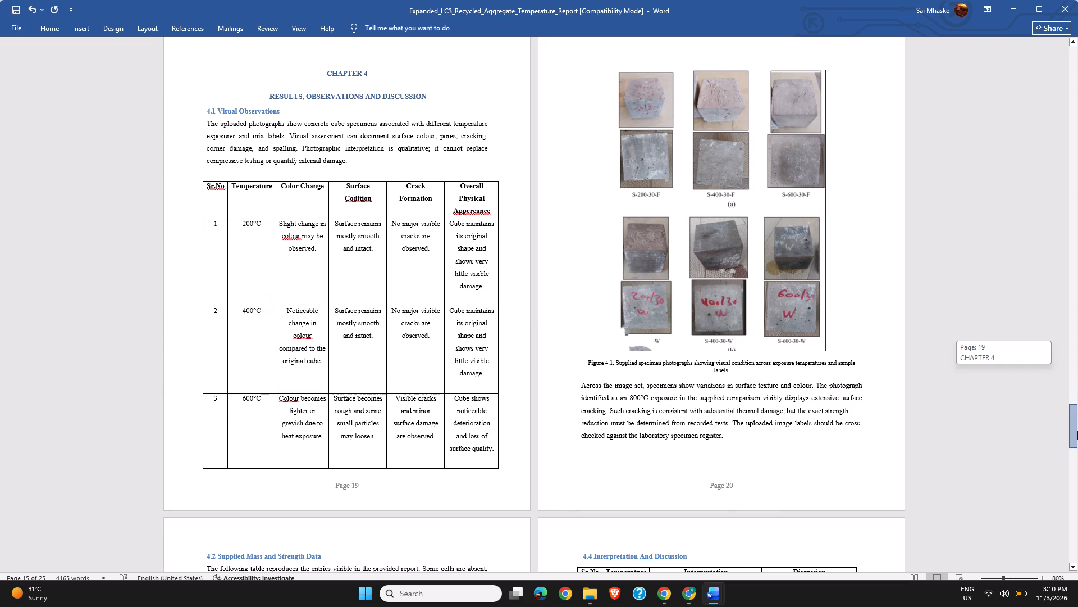
left_click_drag(1077, 431, 1077, 451)
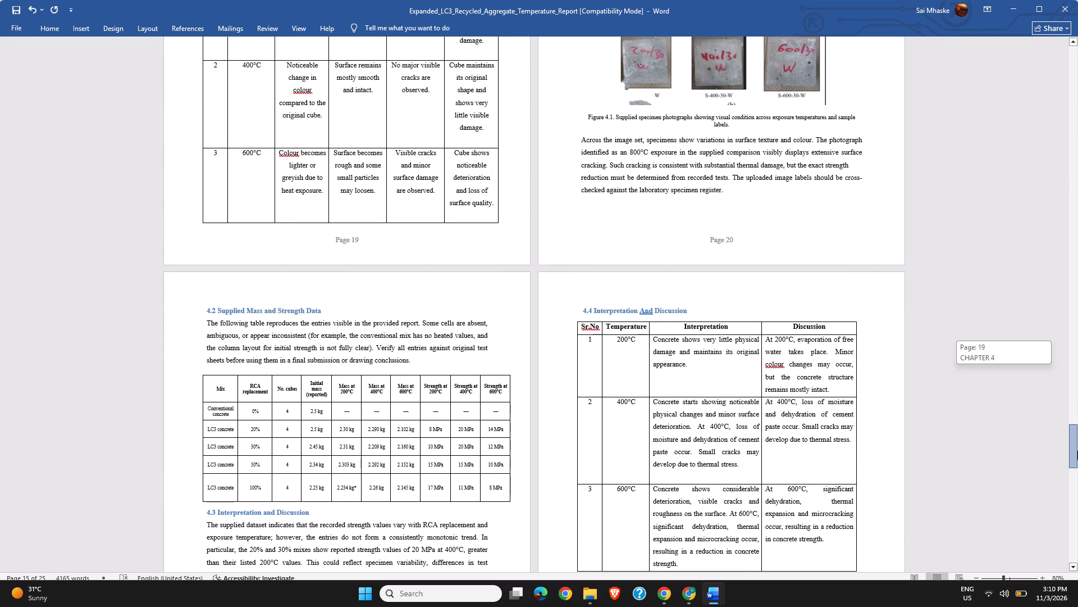
left_click_drag(1077, 451, 1068, 301)
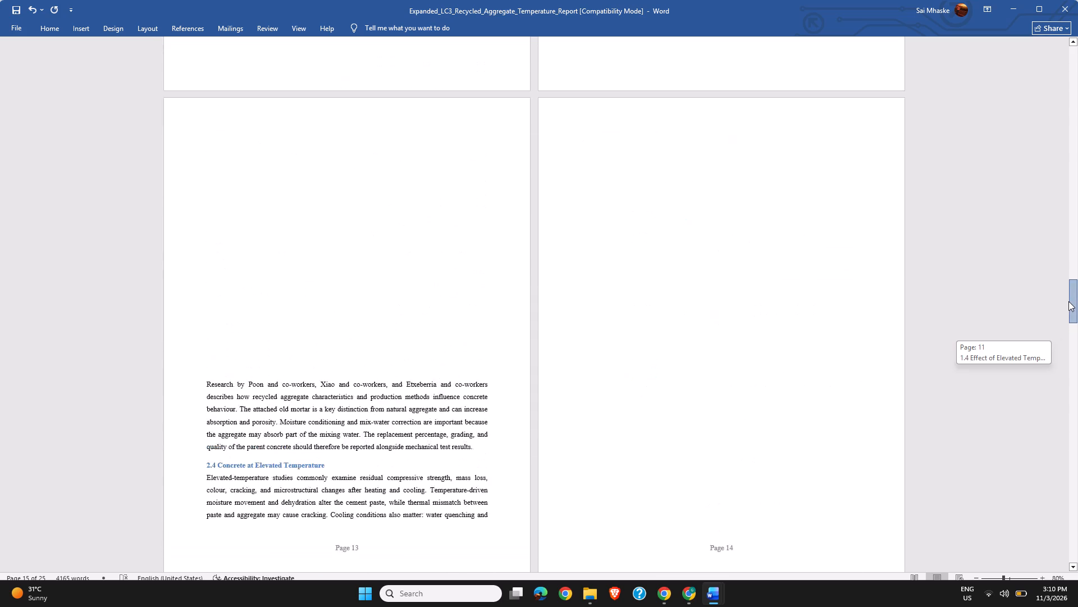
Copy "Visual observation recording sheet" from the Table 4.3 caption onto a new line beneath the Table 4.1 caption in the List of Tables.
left_click_drag(1068, 301, 1067, 191)
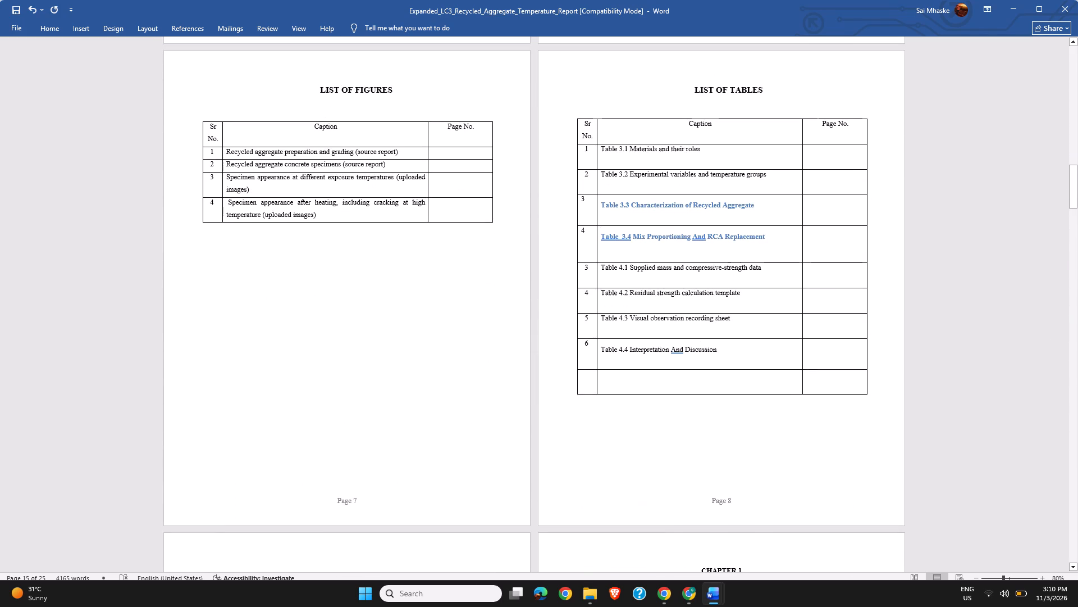
left_click(735, 314)
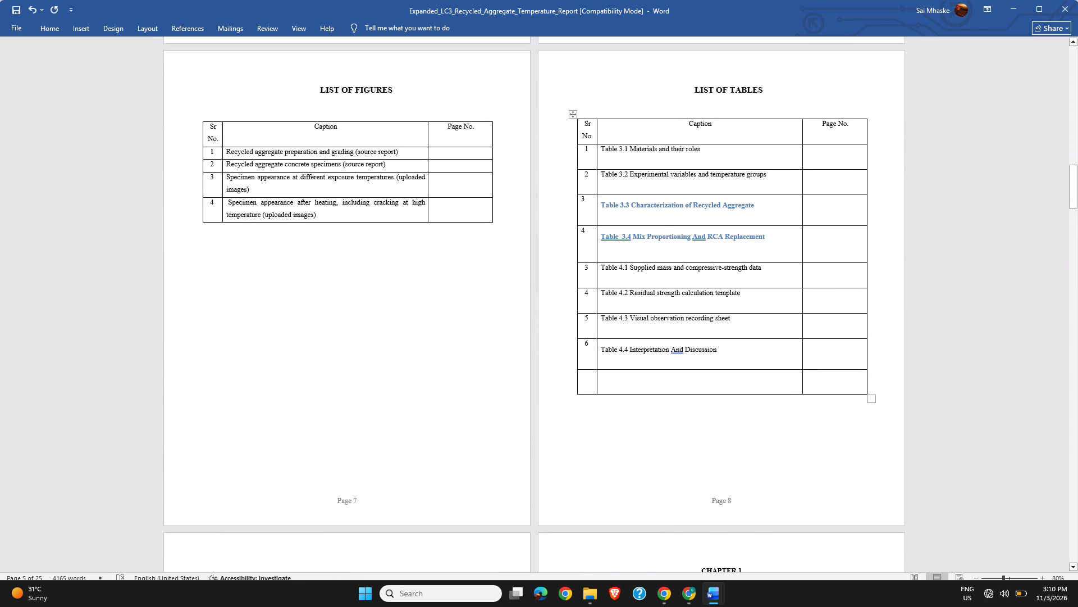
left_click_drag(733, 318, 642, 318)
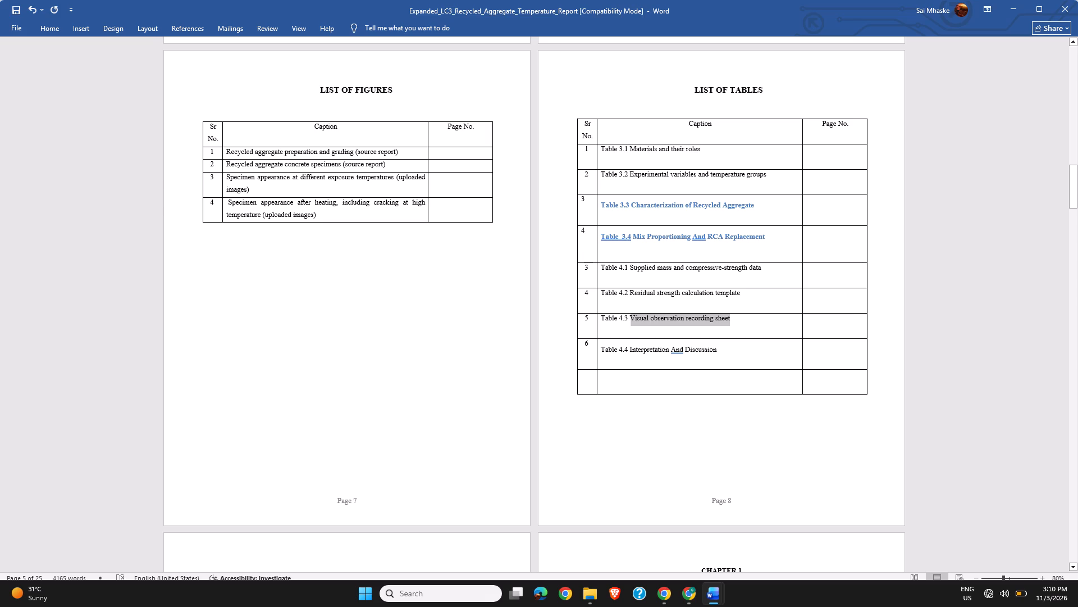
left_click_drag(642, 318, 635, 318)
key("ctrl+c")
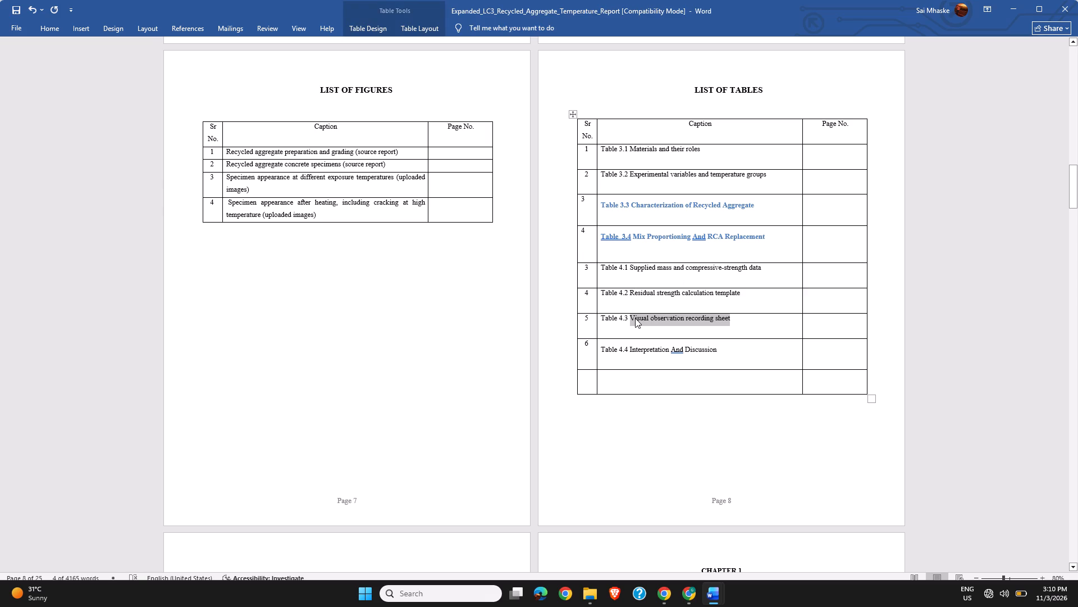
left_click(747, 271)
left_click(769, 273)
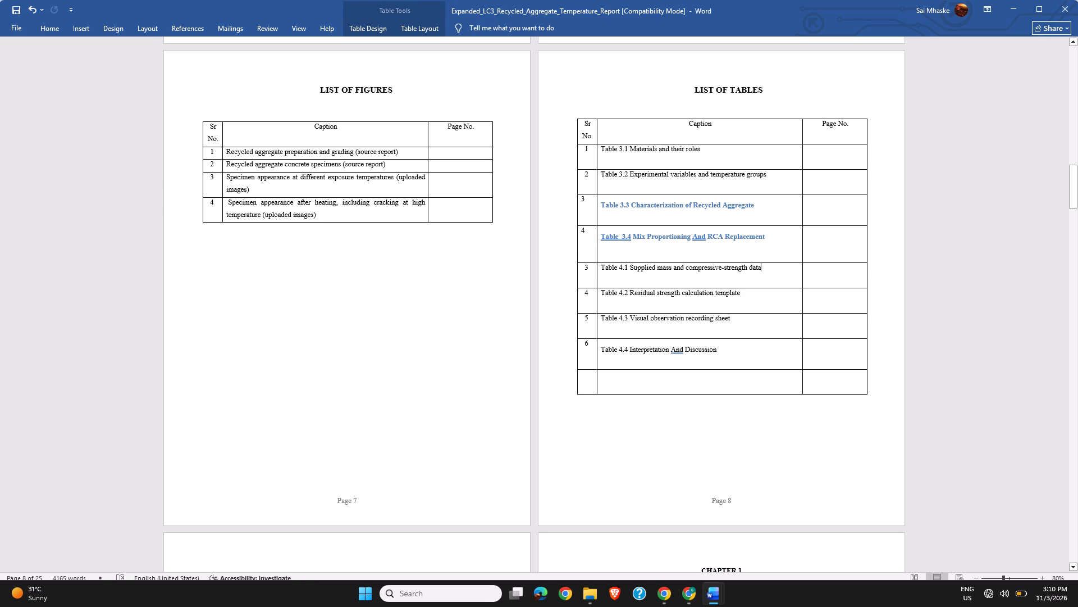
key("Return")
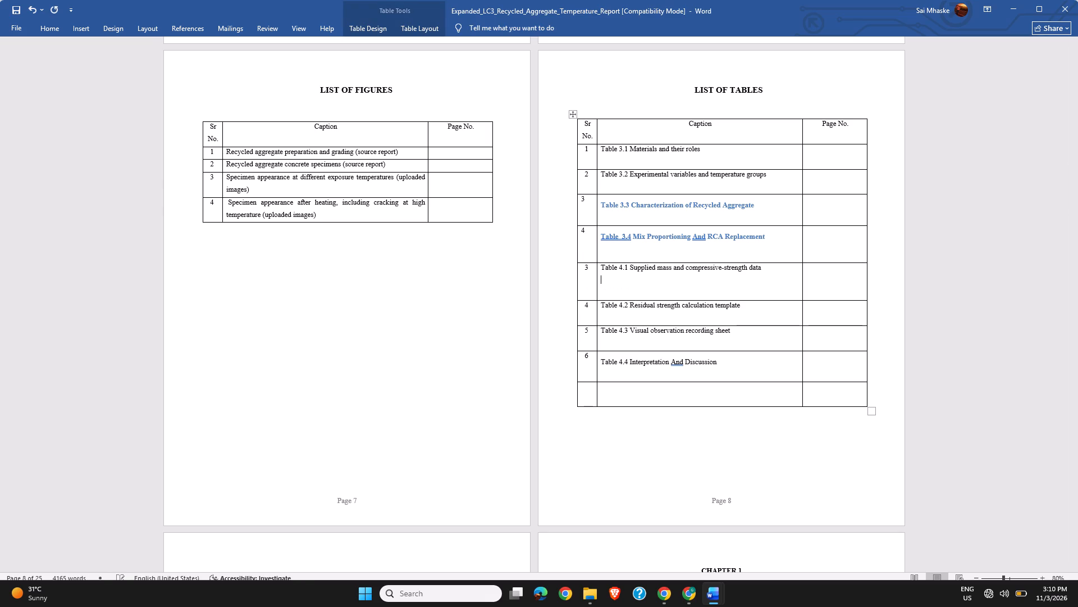
key("ctrl+v")
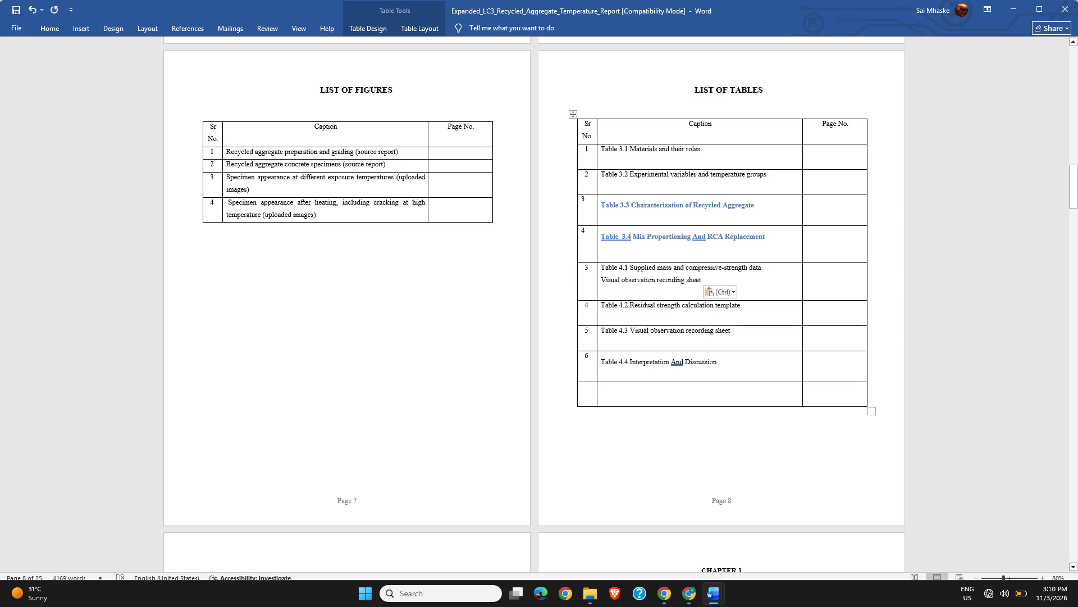
Replace the Table 4.3 caption text with "Supplied mass and compressive-strength data" copied from the Table 4.1 row.
left_click_drag(764, 268, 732, 269)
left_click_drag(732, 269, 633, 271)
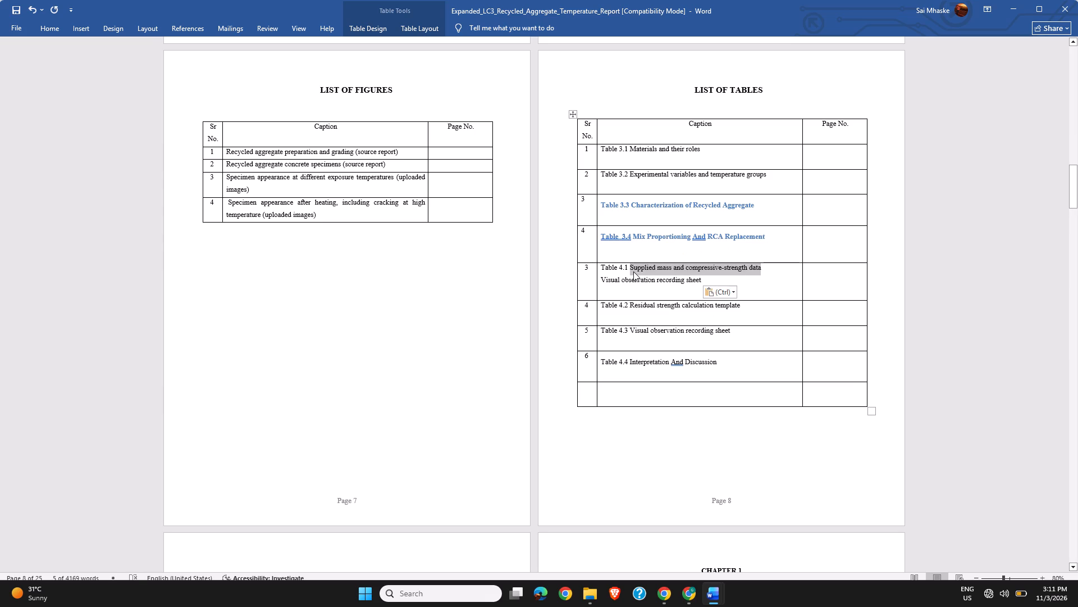
key("ctrl+c")
left_click_drag(741, 332, 642, 338)
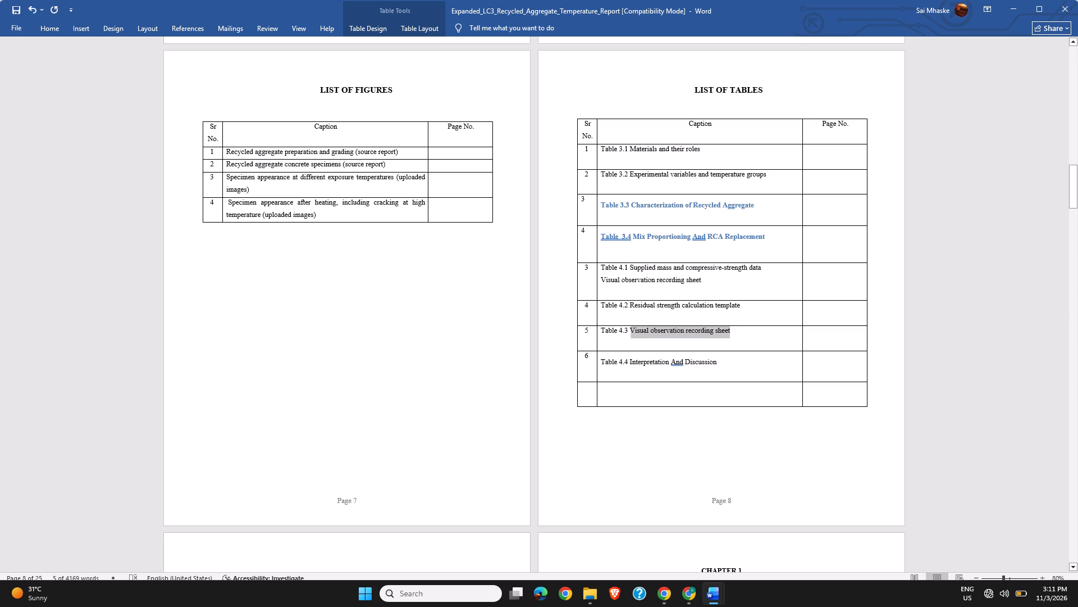
left_click_drag(642, 338, 636, 338)
key("ctrl+v")
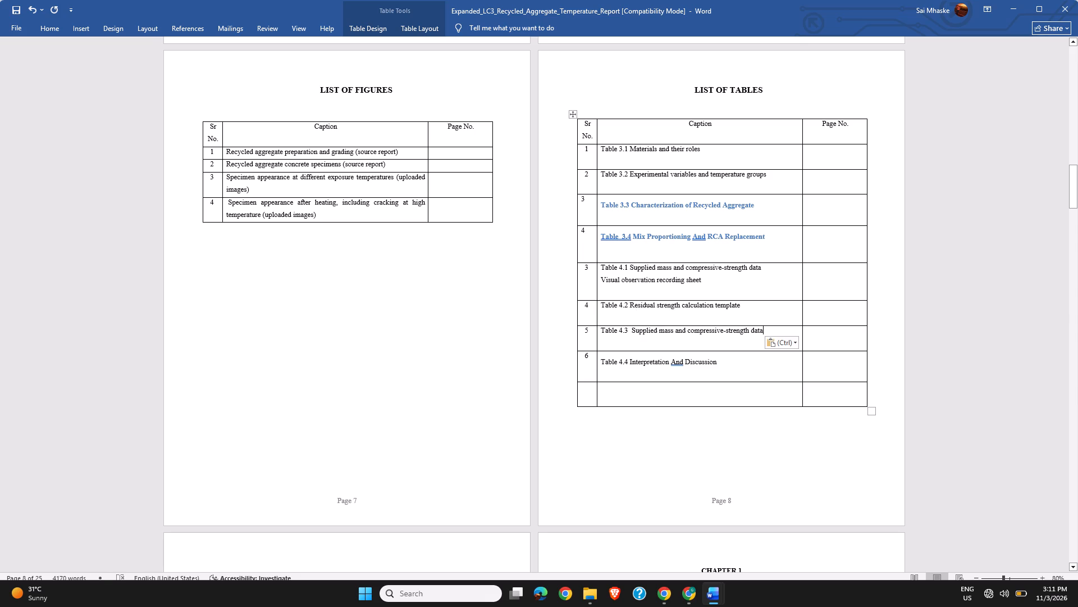
Delete the old caption text after "Table 4.1" and join the line below so it reads "Table 4.1 Visual observation recording sheet".
left_click(739, 307)
left_click(770, 271)
key("BackSpace")
key("BackSpace")
key("BackSpace")
key("BackSpace")
key("BackSpace")
key("BackSpace")
key("BackSpace")
key("BackSpace")
key("BackSpace")
key("BackSpace")
key("BackSpace")
key("BackSpace")
key("BackSpace")
key("BackSpace")
key("BackSpace")
key("BackSpace")
key("BackSpace")
key("BackSpace")
key("BackSpace")
key("BackSpace")
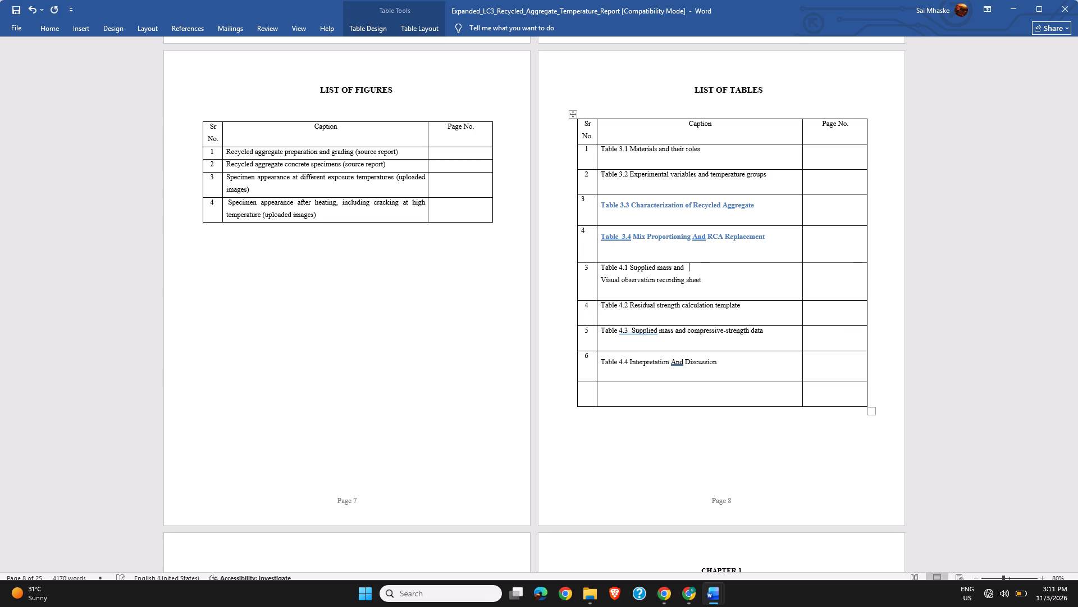
key("BackSpace")
key("BackSpace")
key("BackSpace")
key("BackSpace")
key("BackSpace")
key("BackSpace")
key("BackSpace")
key("BackSpace")
key("BackSpace")
key("BackSpace")
key("BackSpace")
key("BackSpace")
key("BackSpace")
key("BackSpace")
key("BackSpace")
key("BackSpace")
key("BackSpace")
key("BackSpace")
left_click(602, 282)
key("BackSpace")
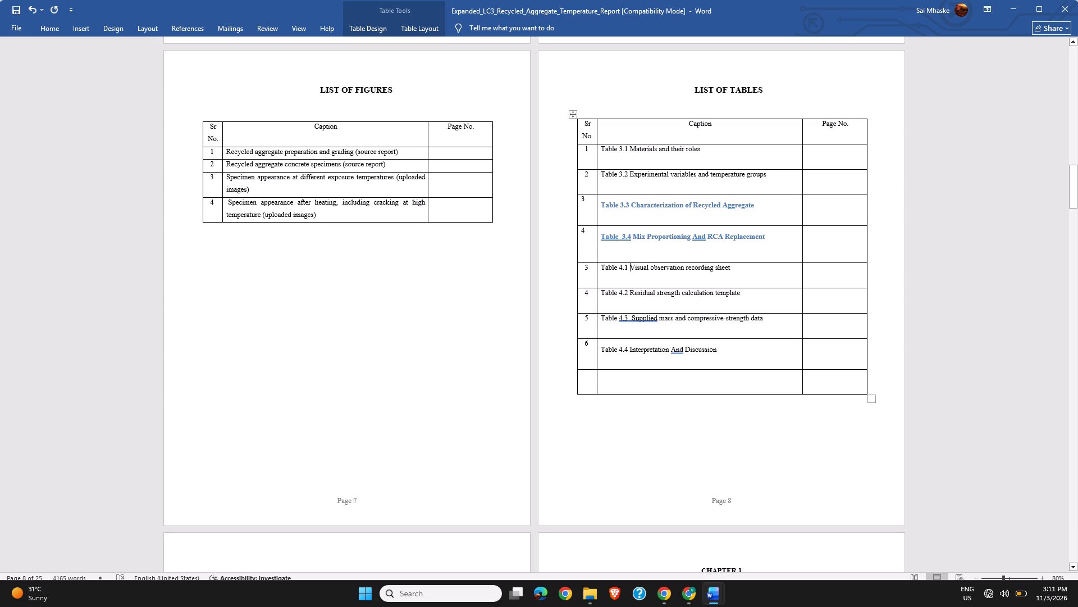
Replace the Table 4.2 caption text with "Supplied mass and compressive-strength data" copied from the Table 4.3 row.
left_click(1072, 175)
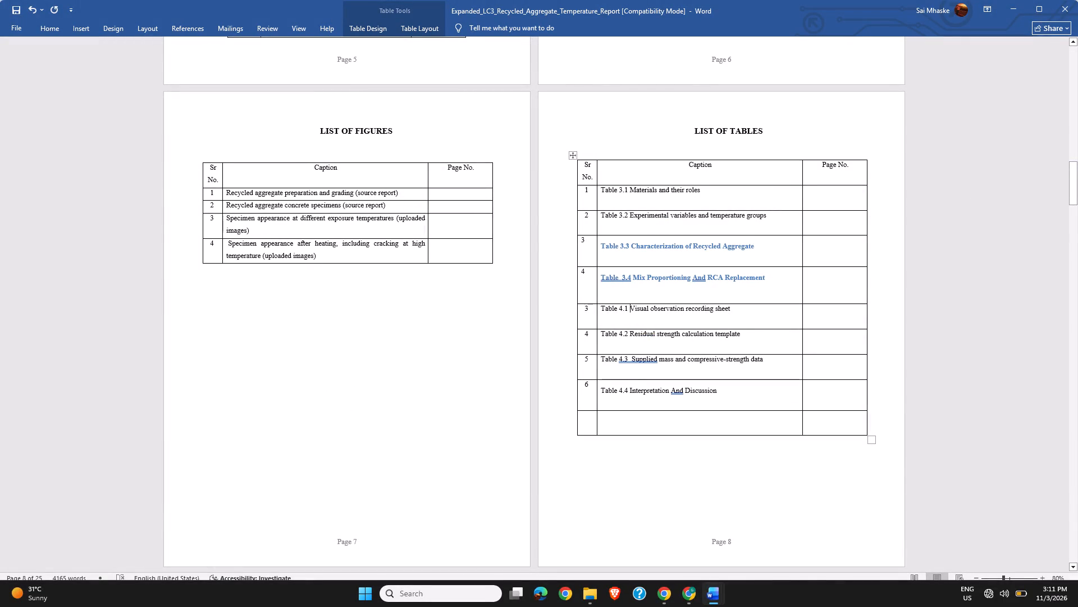
left_click(735, 339)
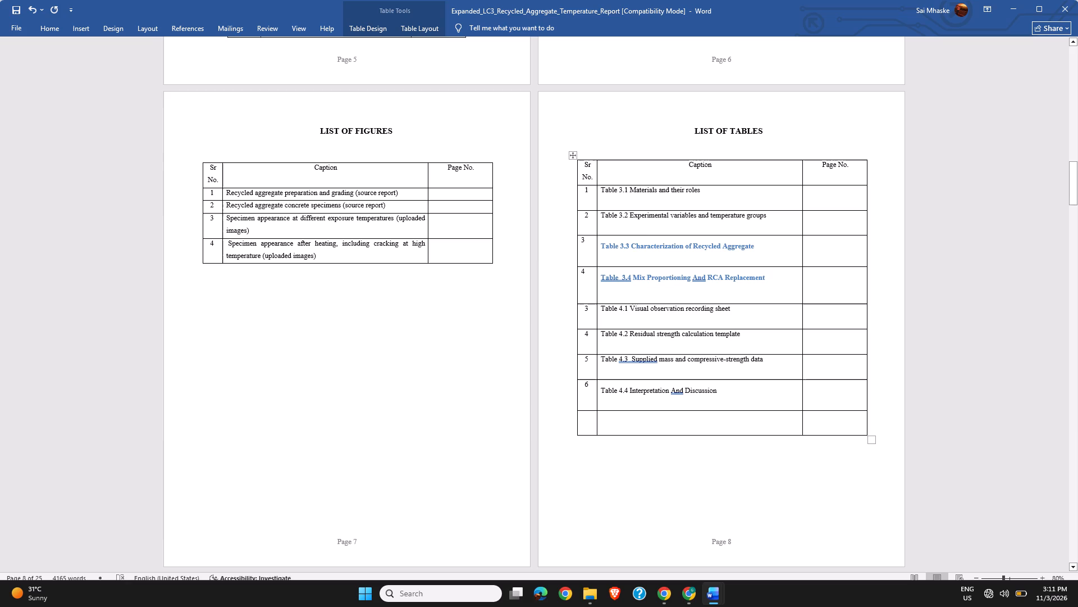
left_click_drag(764, 362, 660, 366)
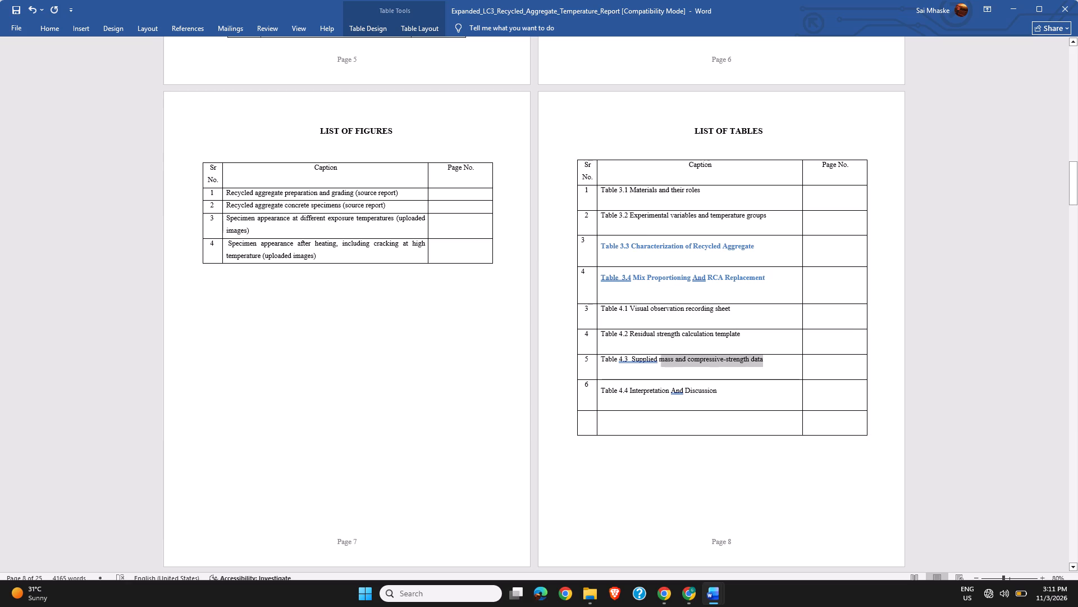
left_click_drag(660, 366, 636, 366)
key("ctrl+c")
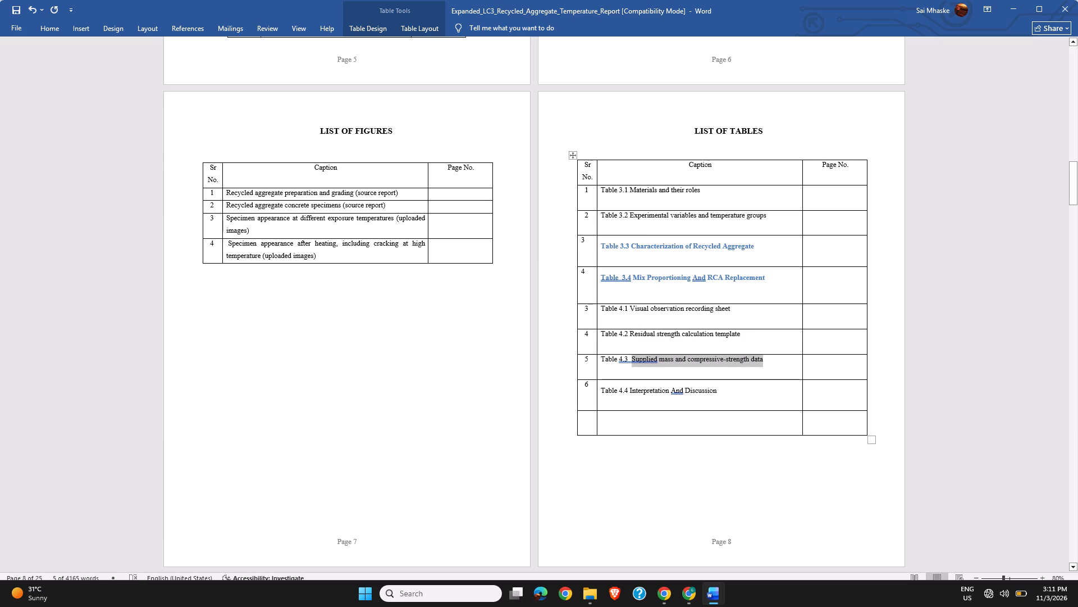
left_click_drag(747, 337, 634, 340)
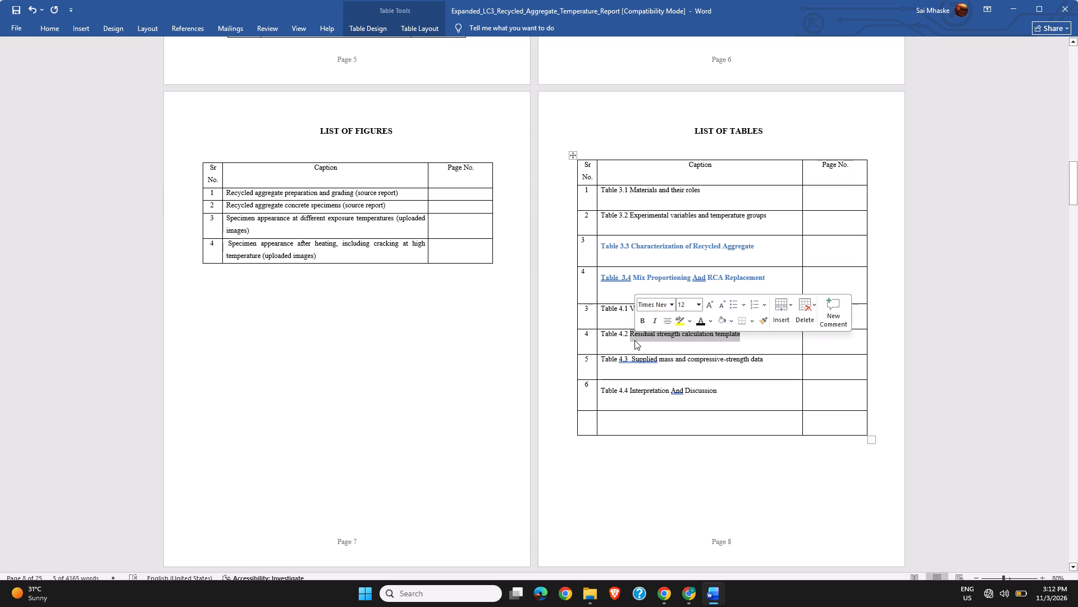
key("ctrl+v")
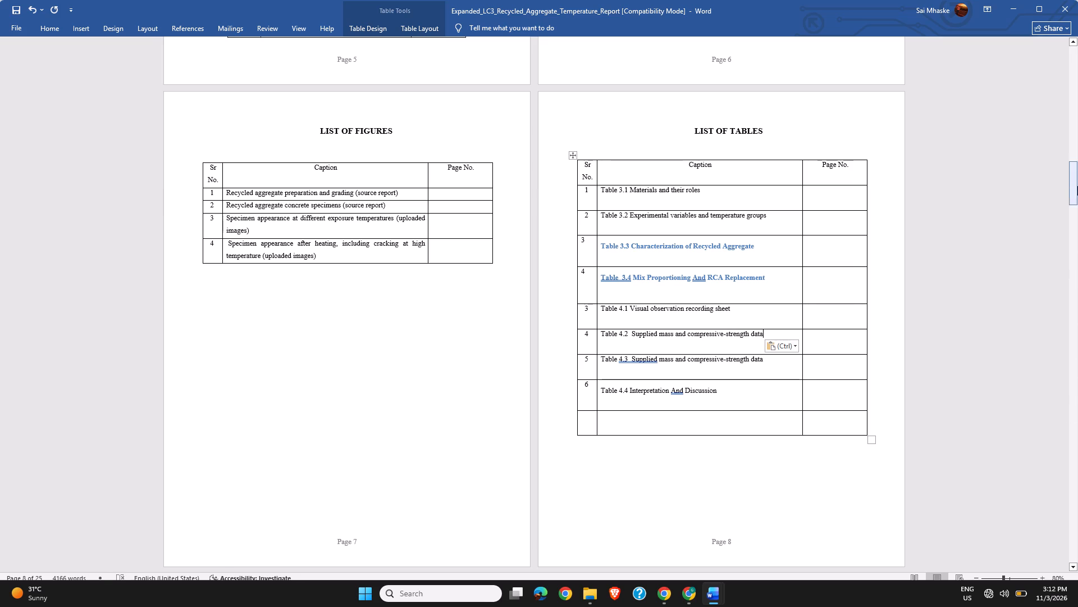
Review the table headings and captions in chapters 3 and 4 against the List of Tables entries.
left_click_drag(1076, 171, 1076, 260)
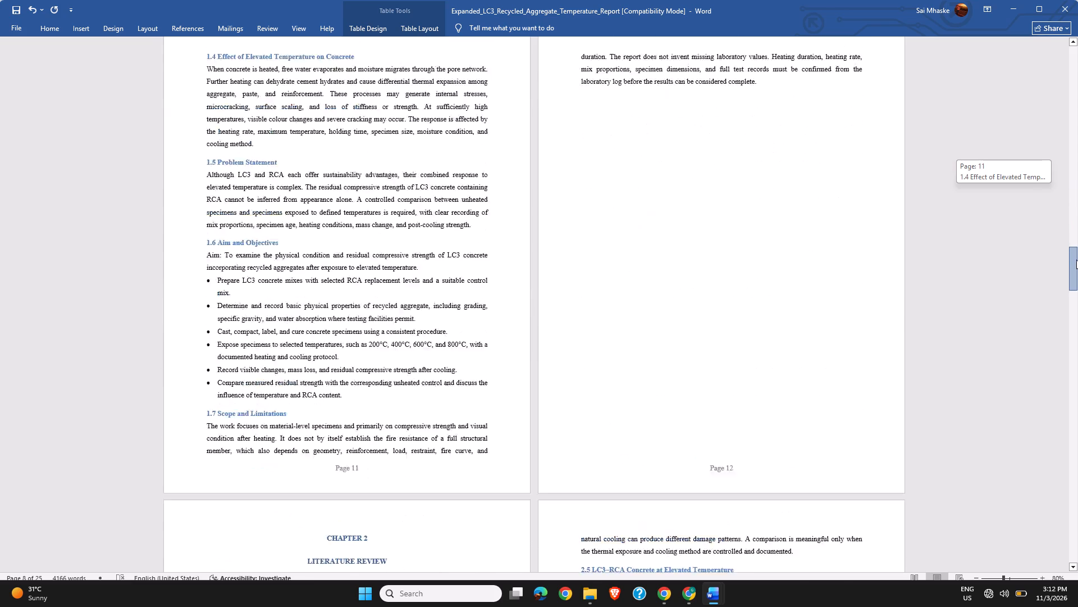
left_click_drag(1076, 260, 1077, 408)
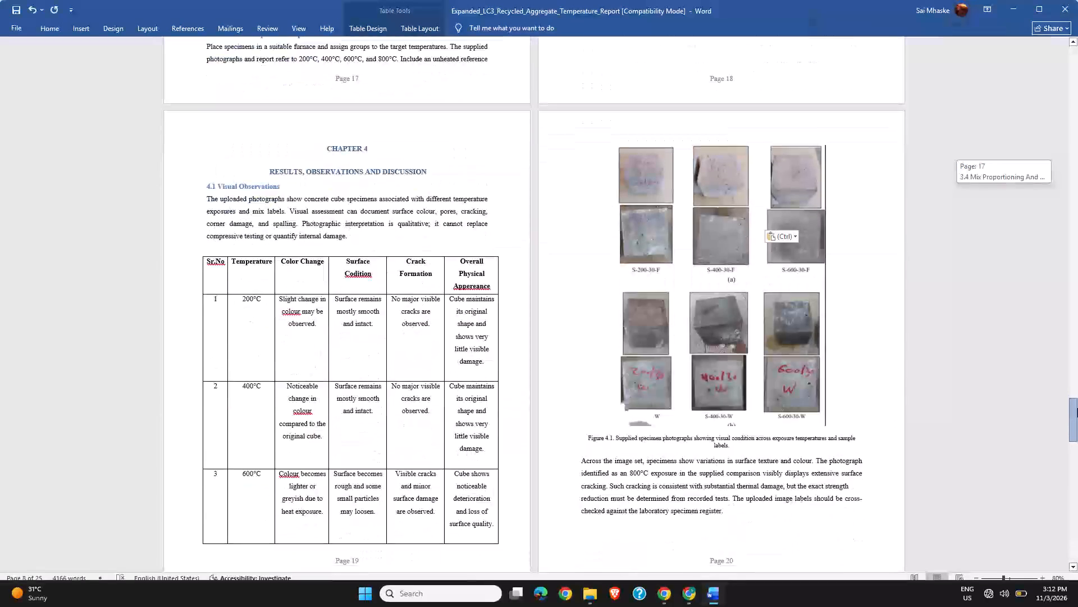
left_click_drag(1077, 408, 1077, 449)
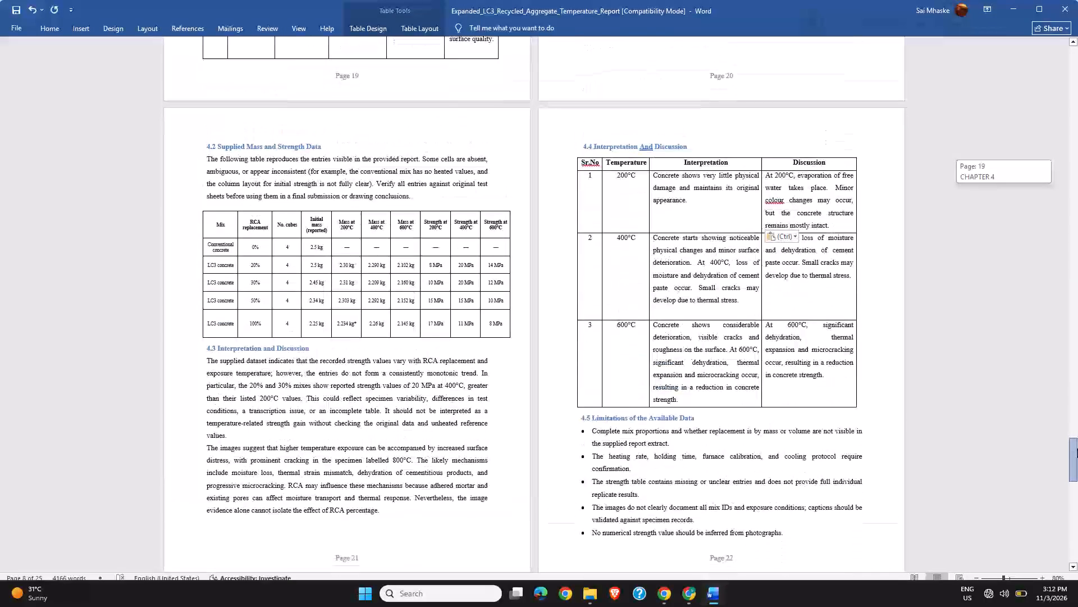
left_click_drag(1077, 449, 1077, 450)
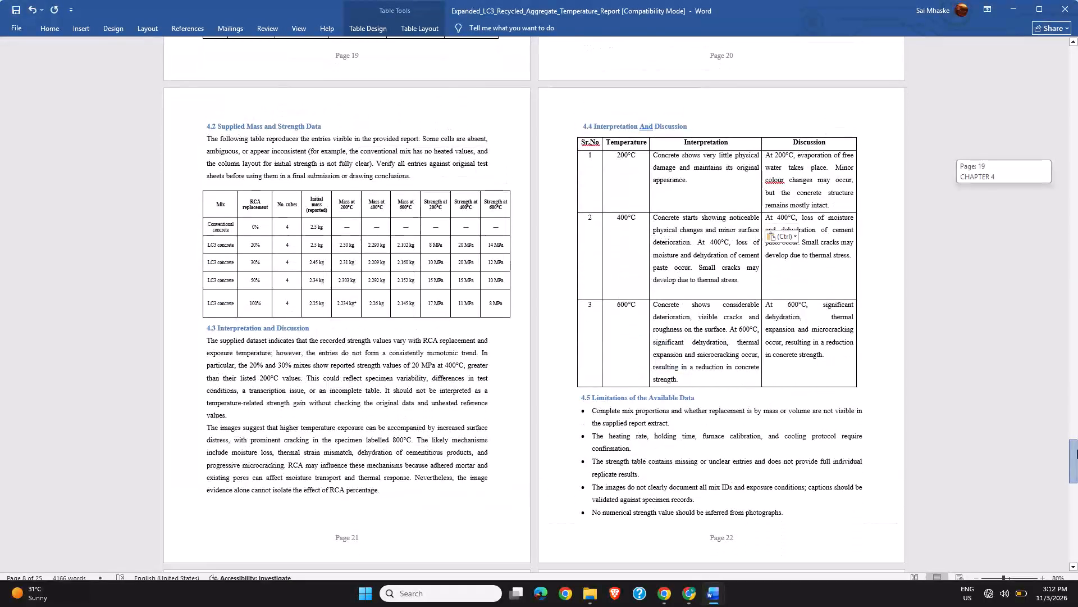
left_click_drag(1077, 450, 1077, 451)
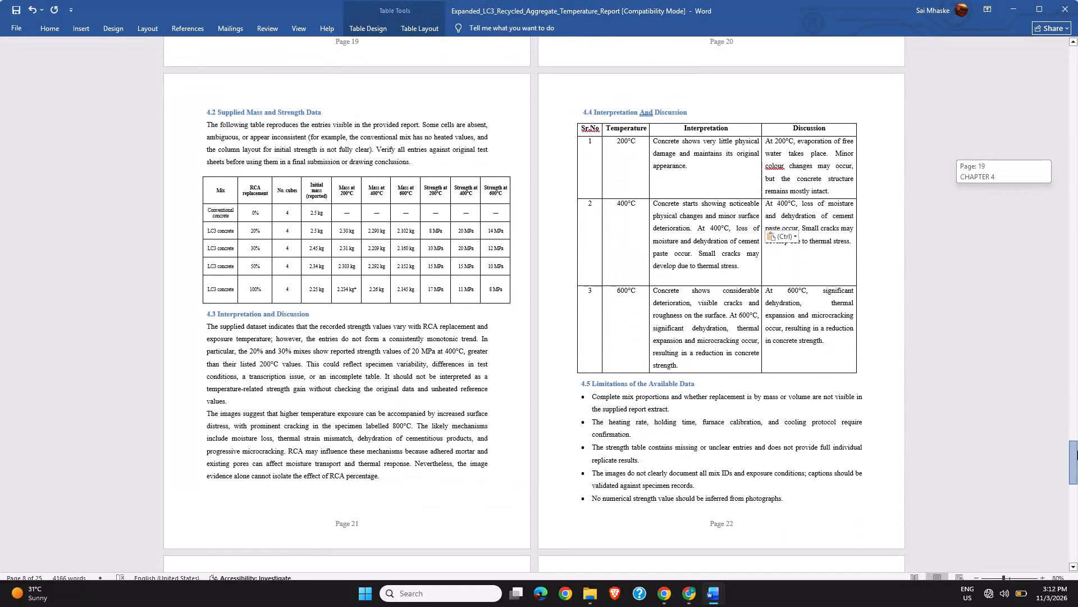
left_click_drag(1077, 451, 1077, 451)
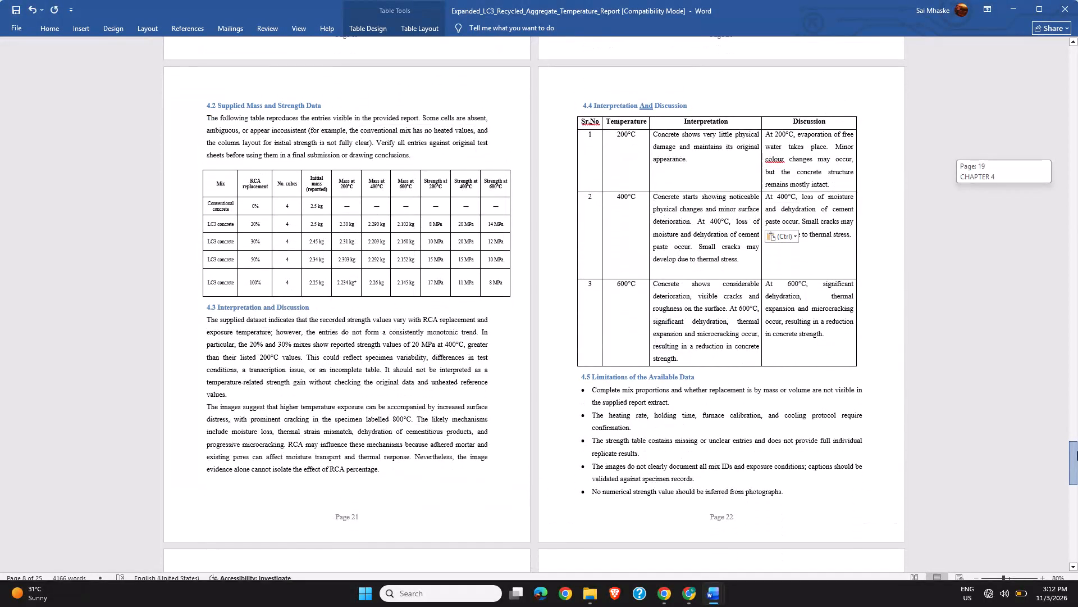
left_click_drag(1077, 451, 1077, 472)
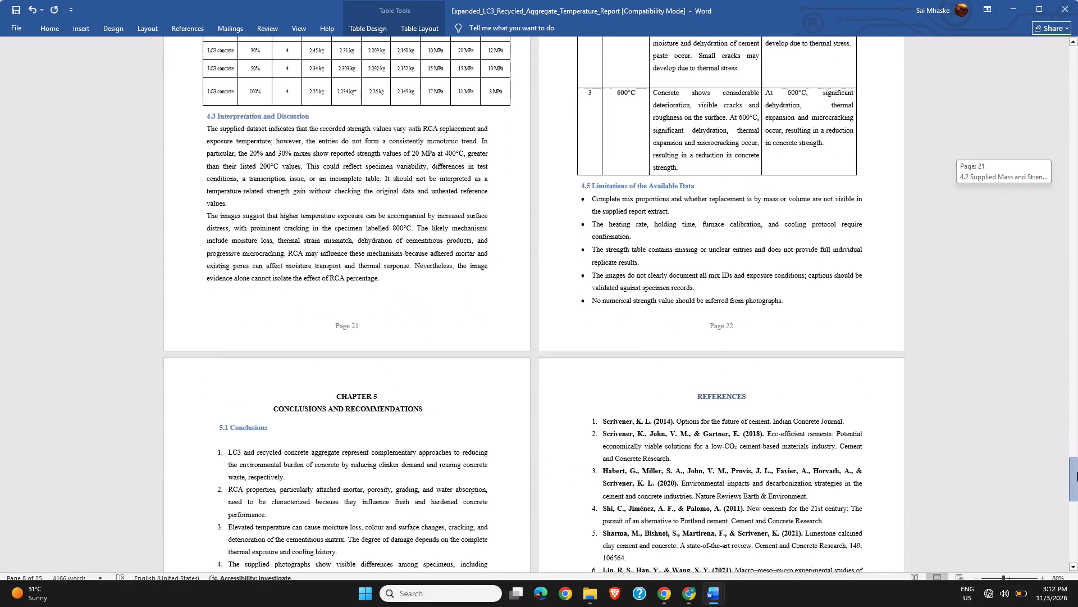
left_click_drag(1077, 472, 1059, 365)
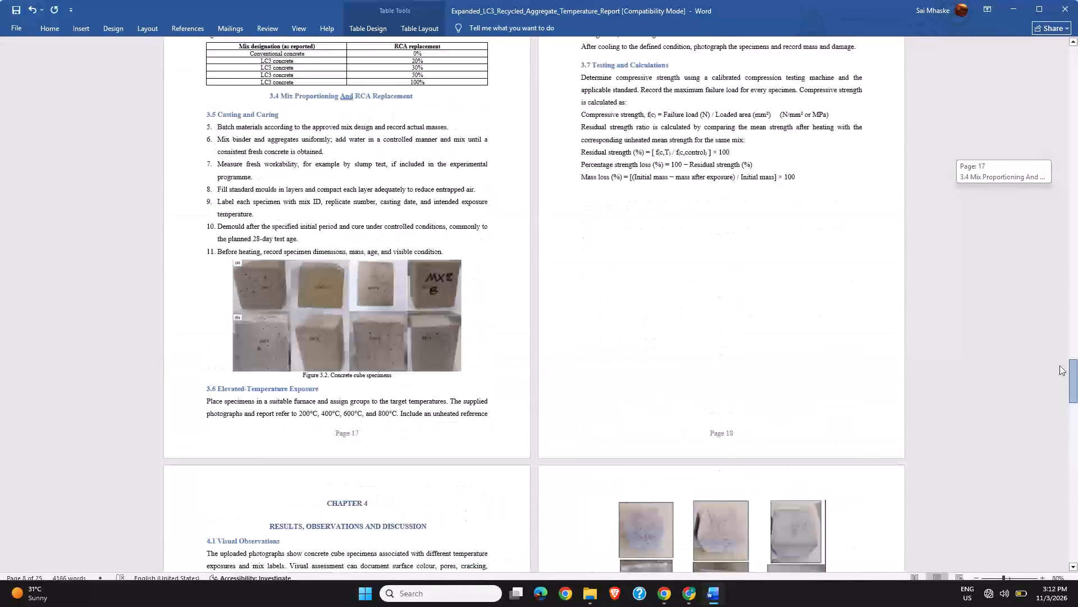
left_click_drag(1059, 365, 1058, 311)
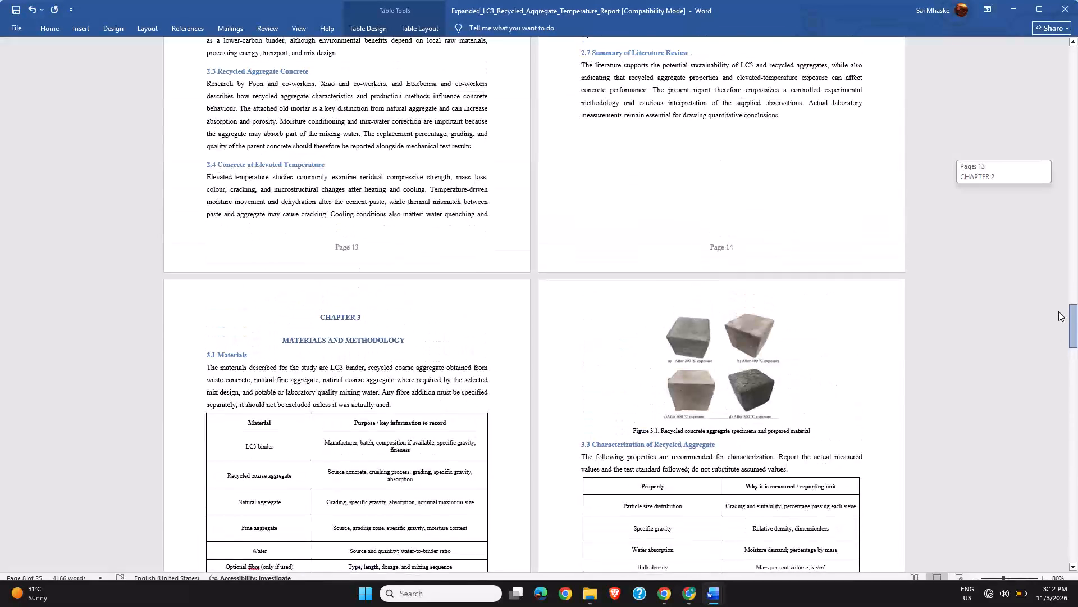
left_click_drag(1058, 311, 1063, 319)
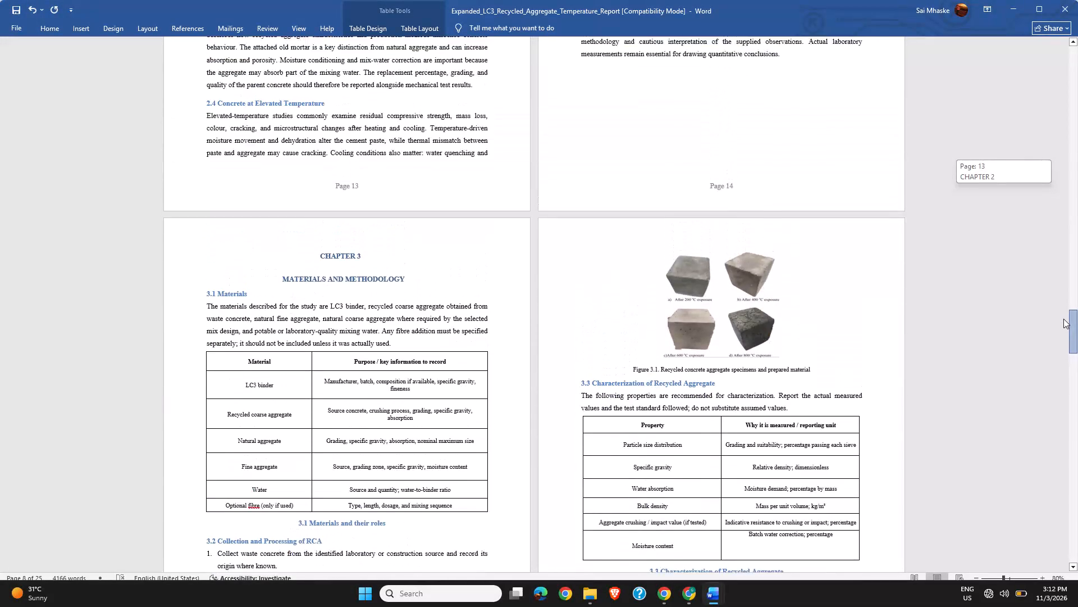
left_click_drag(1063, 319, 1050, 179)
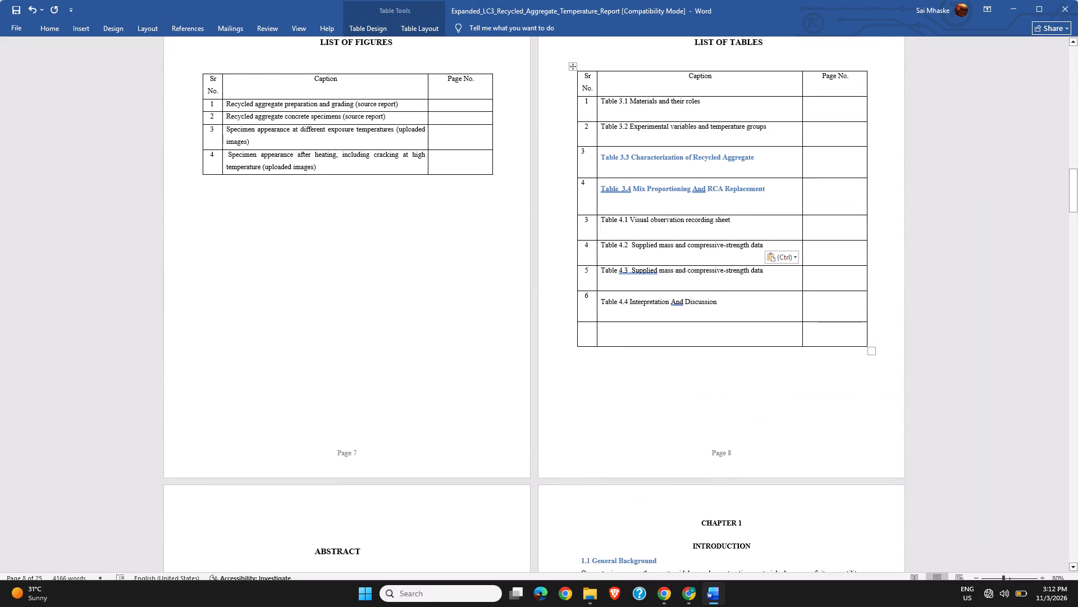
Replace the Table 4.3 caption text in the List of Tables with "Interpretation And Discussion" copied from the Table 4.4 row.
left_click_drag(725, 301, 638, 304)
key("ctrl+c")
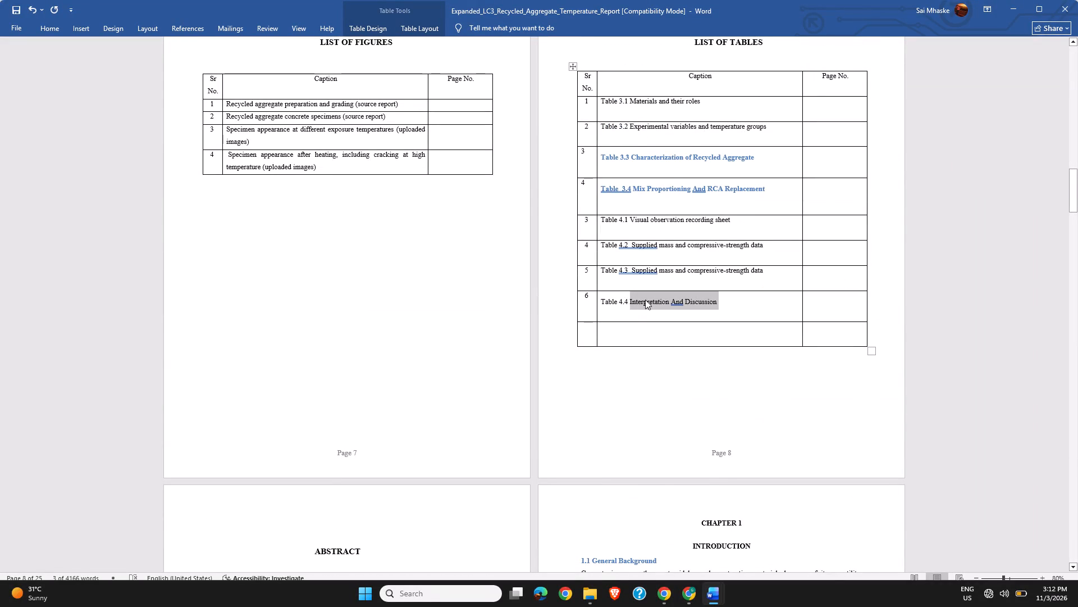
left_click_drag(770, 268, 637, 274)
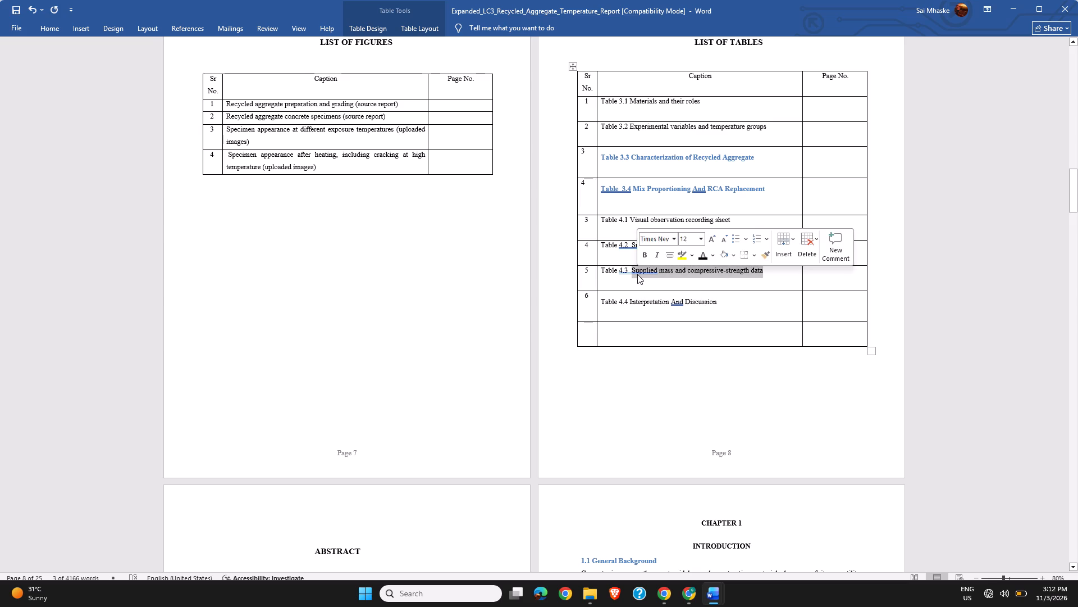
key("ctrl+v")
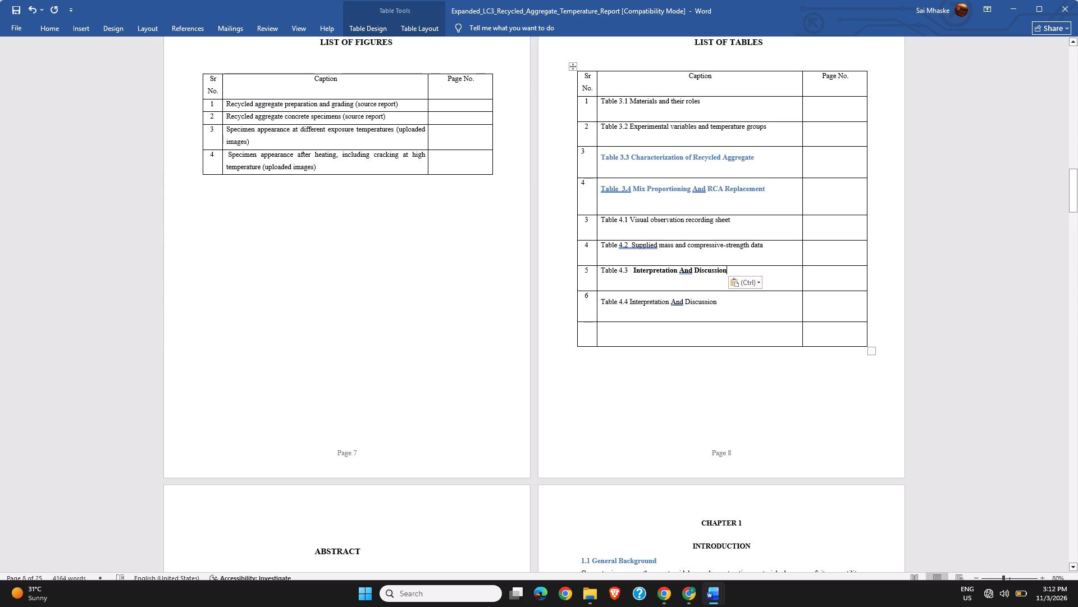
Delete the entire "Table 4.4 Interpretation And Discussion" caption from the List of Tables, leaving its cell empty.
left_click(725, 301)
key("BackSpace")
key("BackSpace")
key("BackSpace")
key("BackSpace")
key("BackSpace")
key("BackSpace")
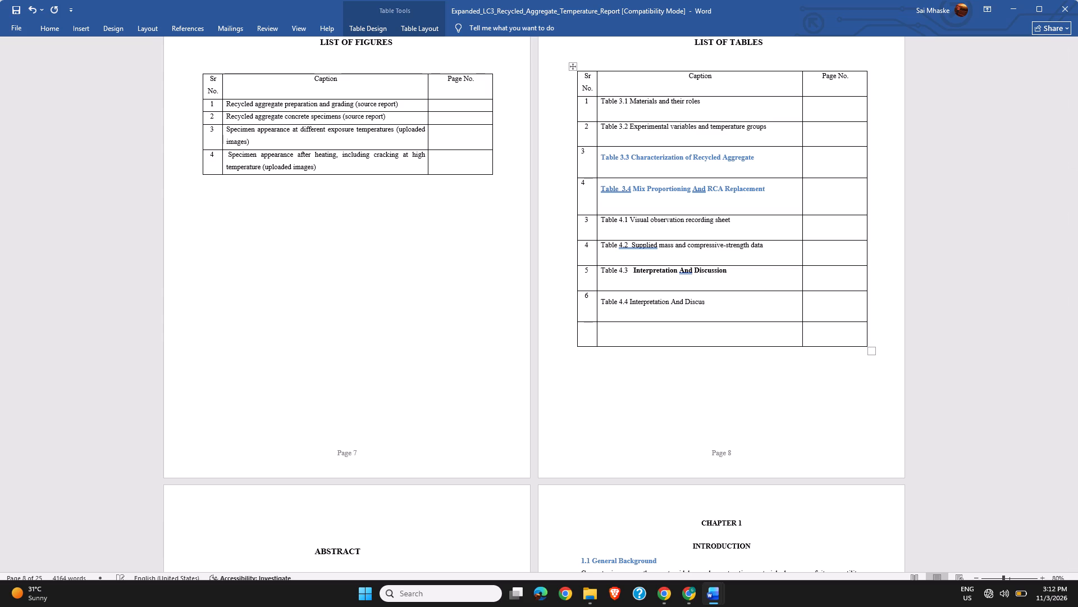
key("BackSpace")
key("BackSpace")
key("BackSpace")
key("BackSpace")
key("BackSpace")
key("BackSpace")
key("BackSpace")
key("BackSpace")
key("BackSpace")
key("BackSpace")
key("BackSpace")
key("BackSpace")
key("BackSpace")
key("BackSpace")
key("BackSpace")
key("BackSpace")
key("BackSpace")
key("BackSpace")
key("BackSpace")
key("BackSpace")
key("BackSpace")
key("BackSpace")
key("BackSpace")
key("BackSpace")
key("BackSpace")
key("BackSpace")
key("BackSpace")
key("BackSpace")
key("BackSpace")
key("BackSpace")
key("BackSpace")
key("BackSpace")
key("BackSpace")
key("BackSpace")
key("BackSpace")
key("BackSpace")
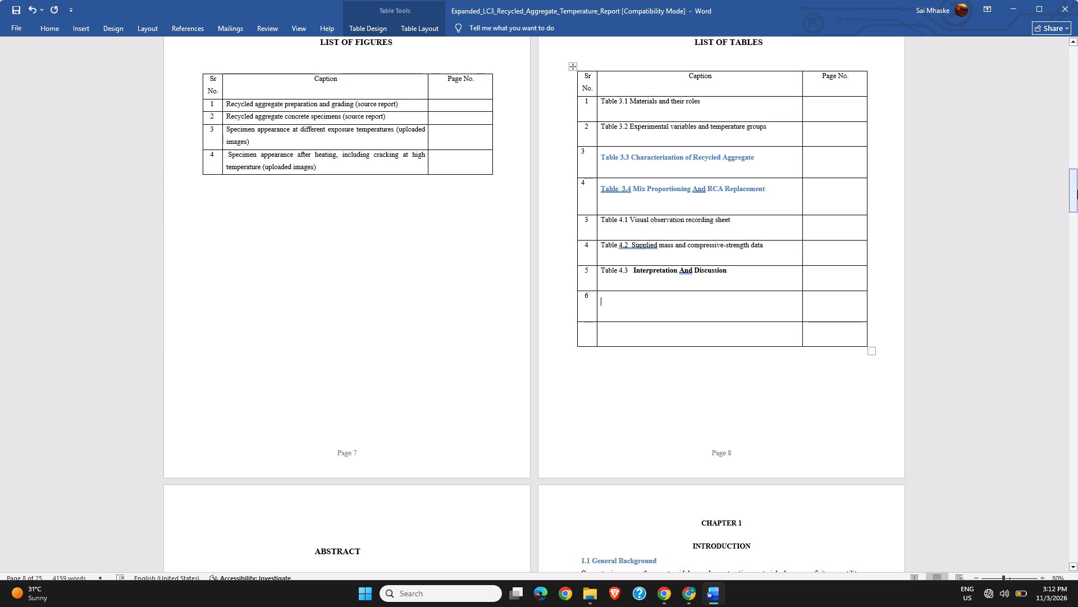
left_click(1077, 190)
Copy "Visual observation recording sheet" from the Table 4.1 row and go to the area beneath the section 4.1 visual observations table.
left_click_drag(735, 219, 637, 214)
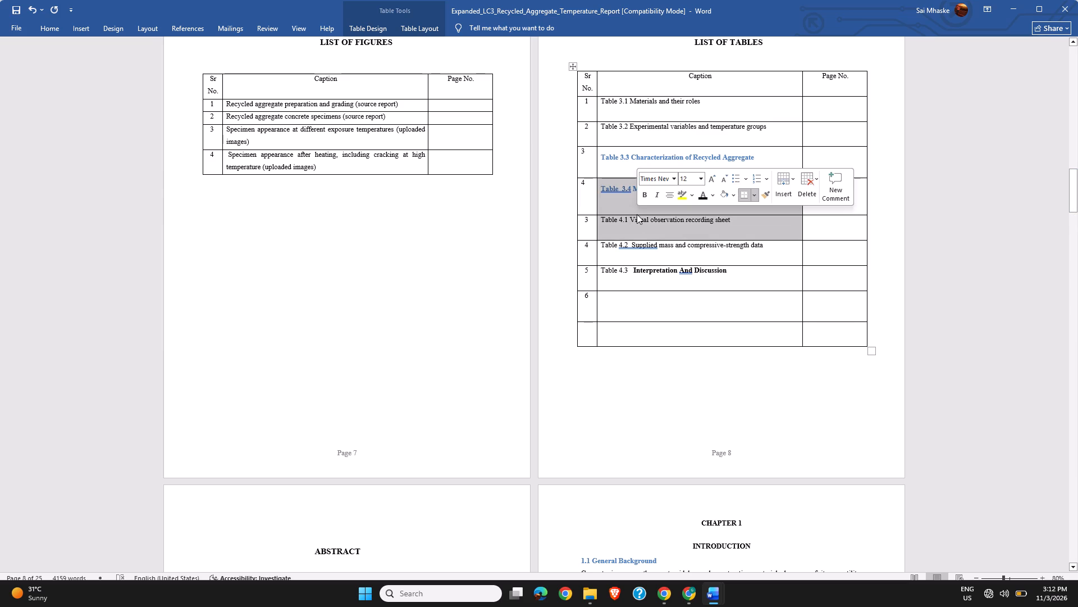
left_click(660, 216)
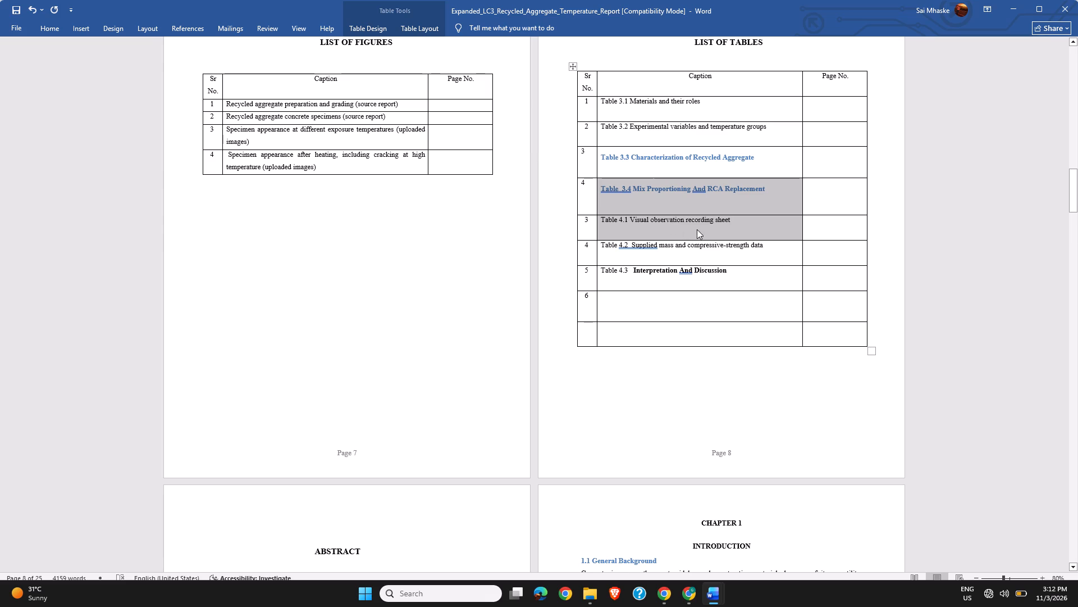
left_click(697, 229)
left_click_drag(741, 224, 633, 223)
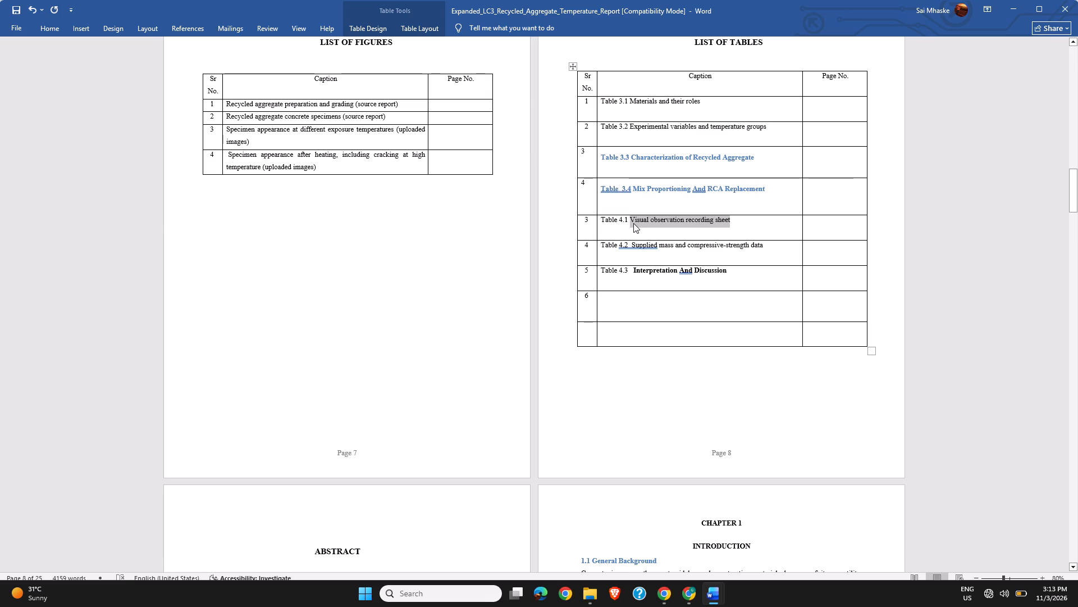
key("ctrl+c")
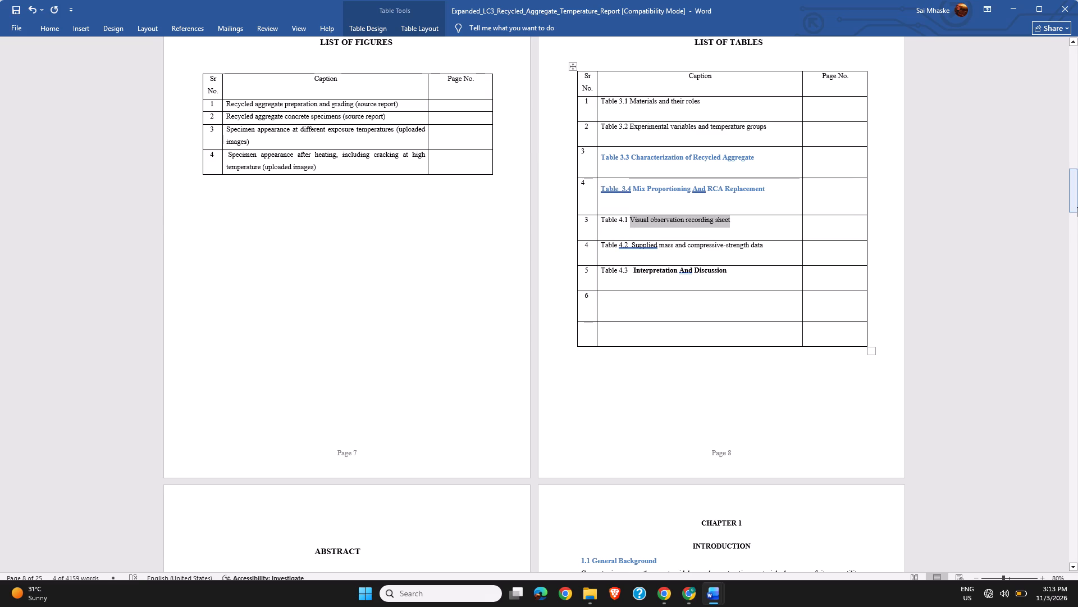
left_click_drag(1077, 207, 1077, 374)
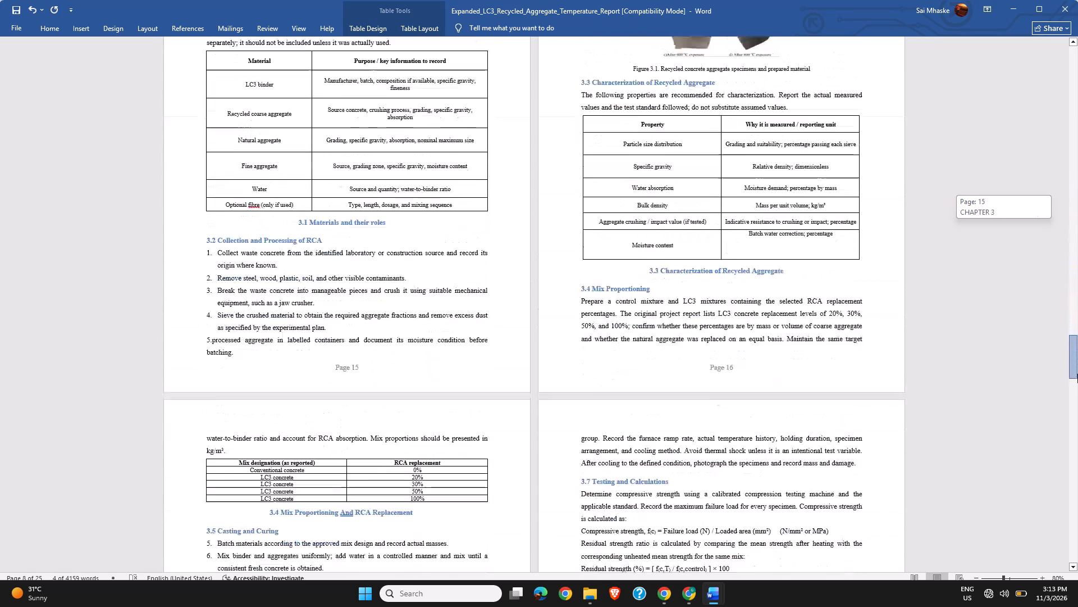
left_click_drag(1077, 374, 1077, 423)
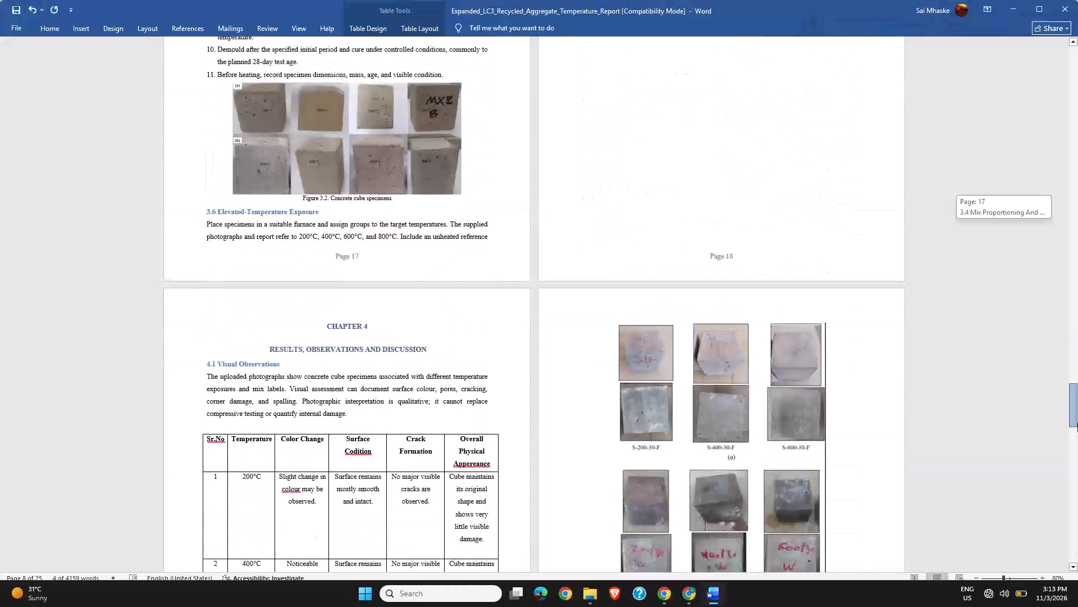
left_click_drag(1077, 423, 1077, 454)
left_click(412, 341)
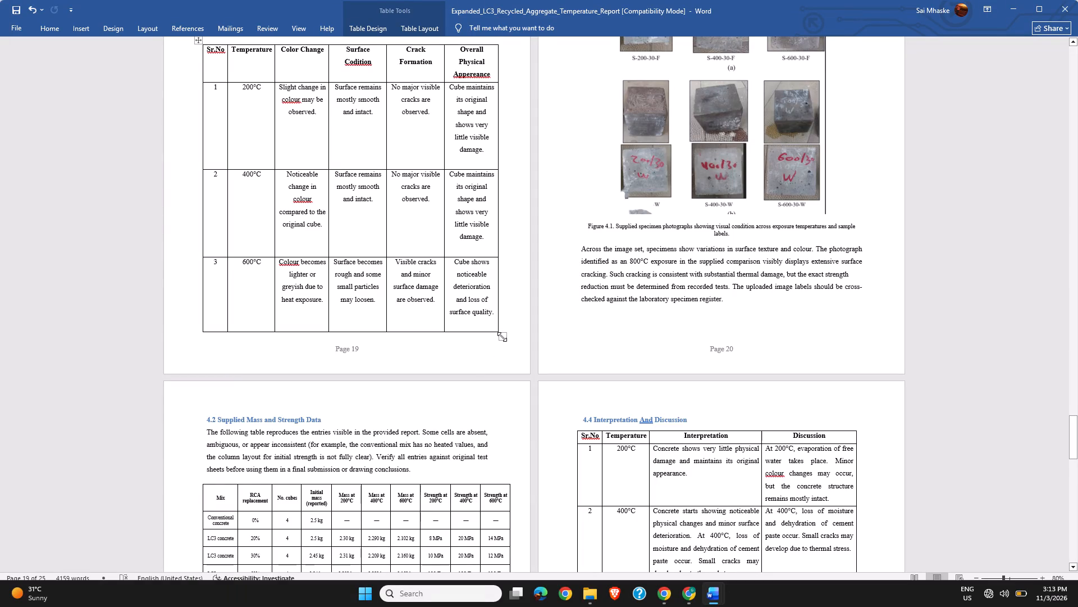
Narrow the section 4.1 visual observations table so its outer edge lines up with the body text margin.
left_click_drag(502, 337, 481, 311)
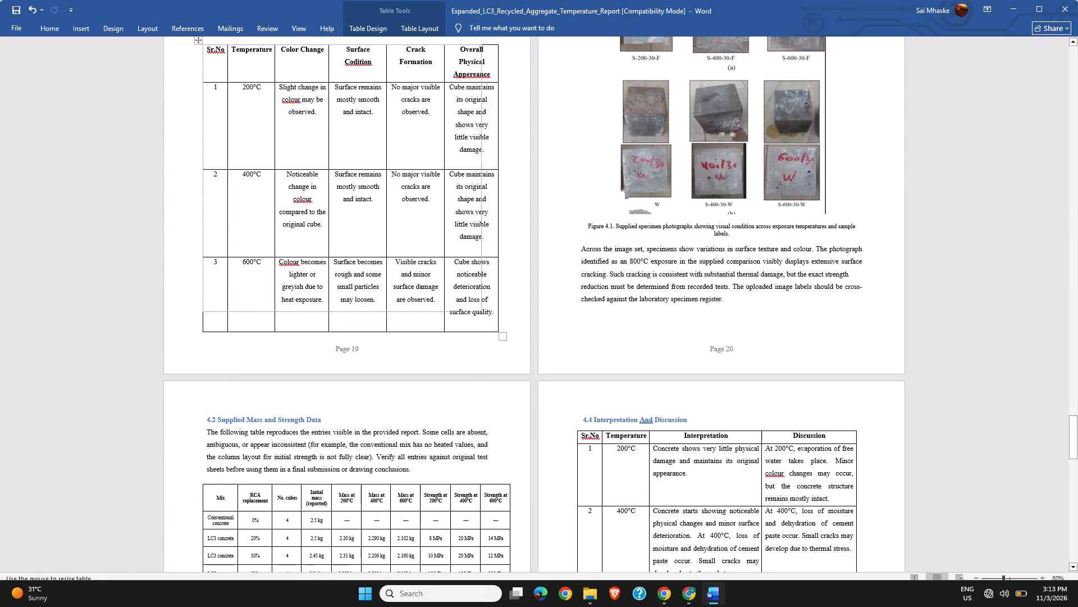
left_click_drag(481, 311, 496, 304)
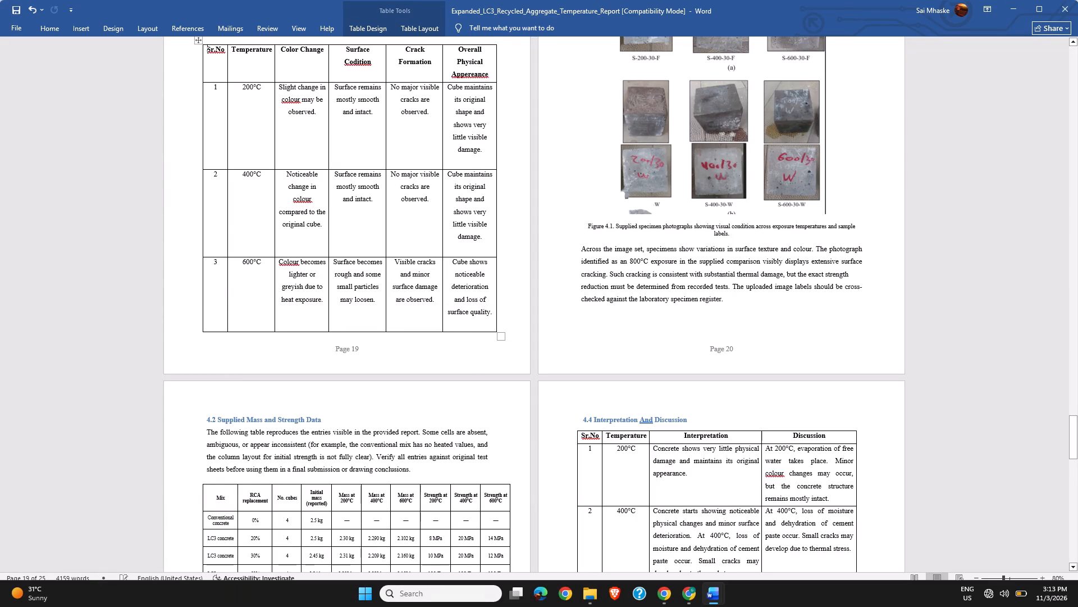
left_click_drag(500, 334, 487, 295)
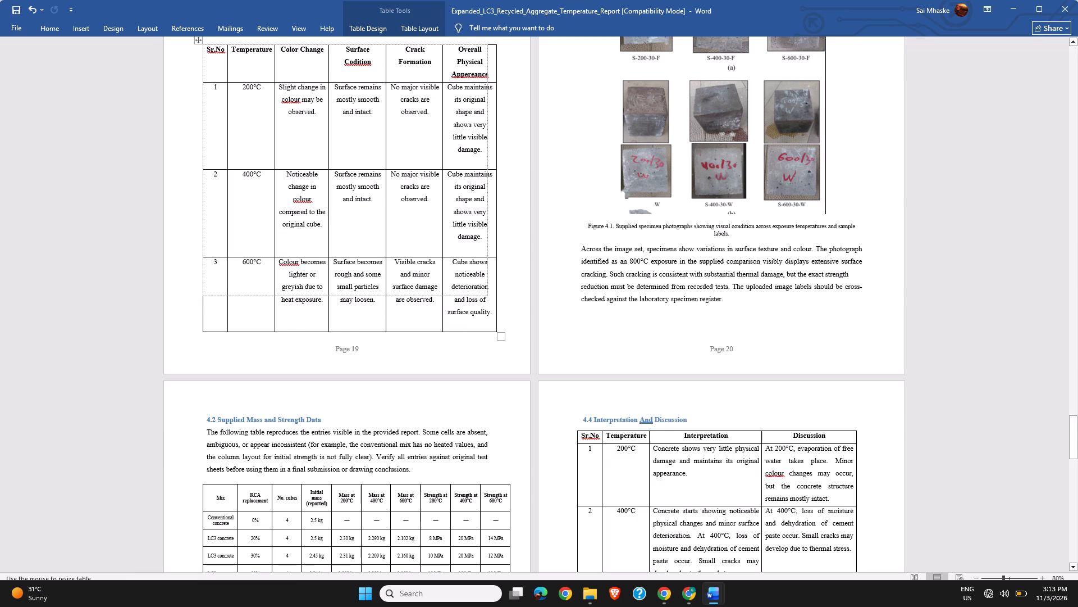
left_click_drag(487, 295, 487, 295)
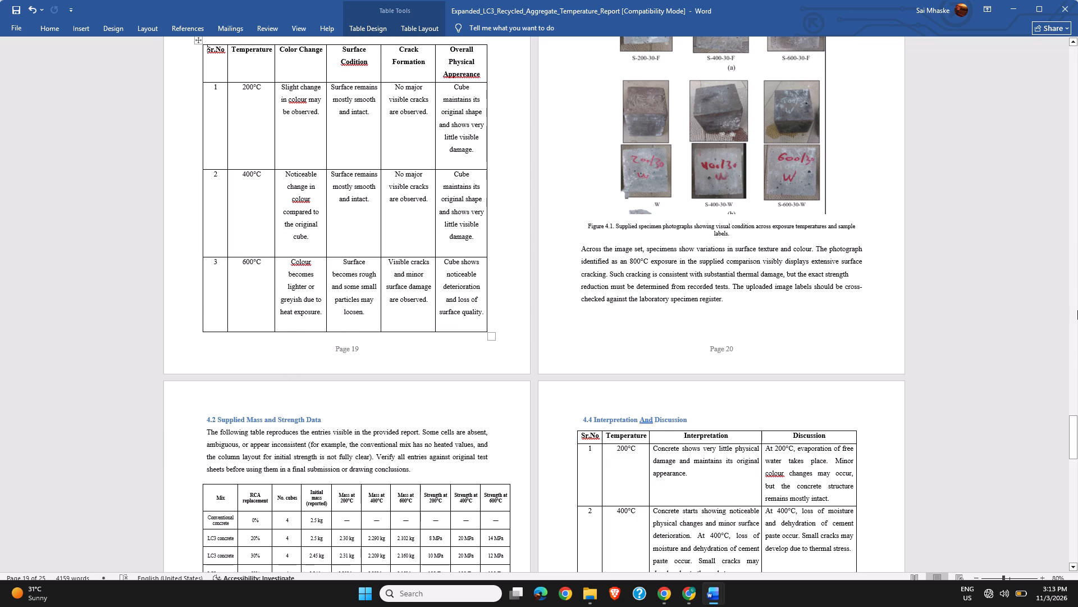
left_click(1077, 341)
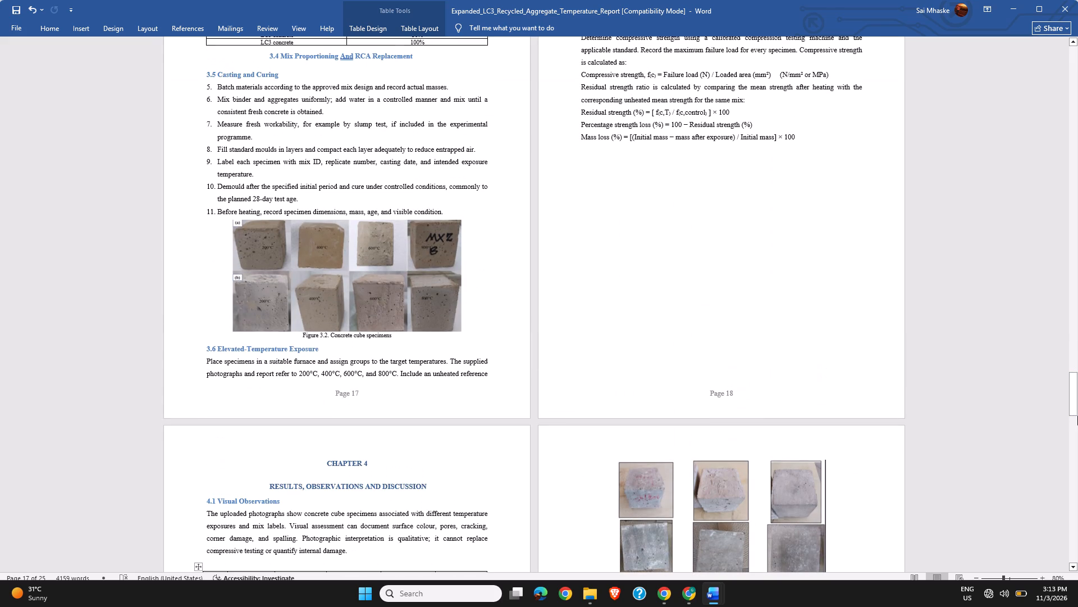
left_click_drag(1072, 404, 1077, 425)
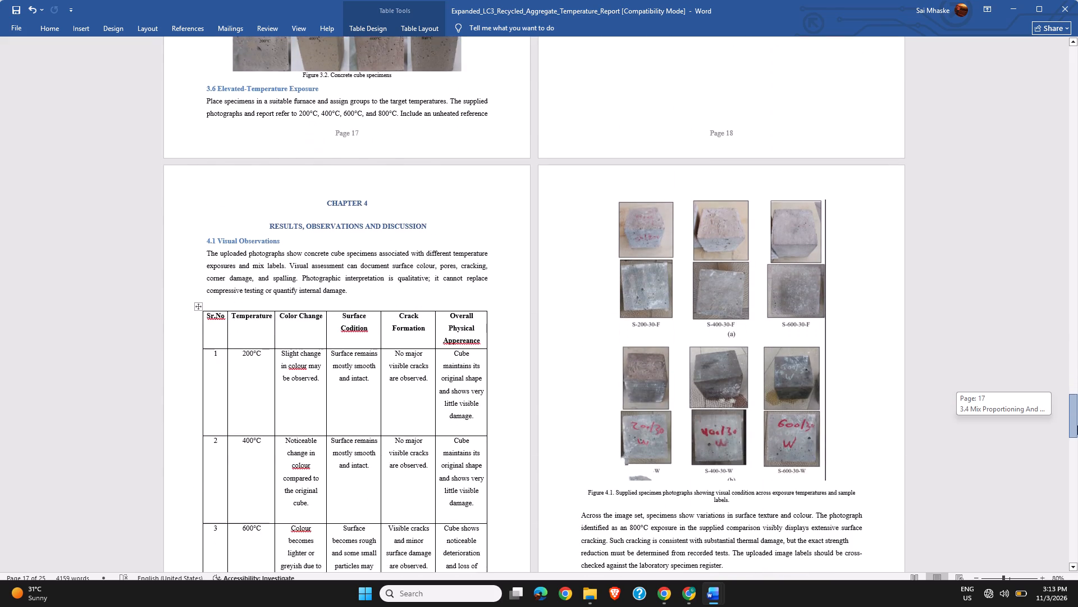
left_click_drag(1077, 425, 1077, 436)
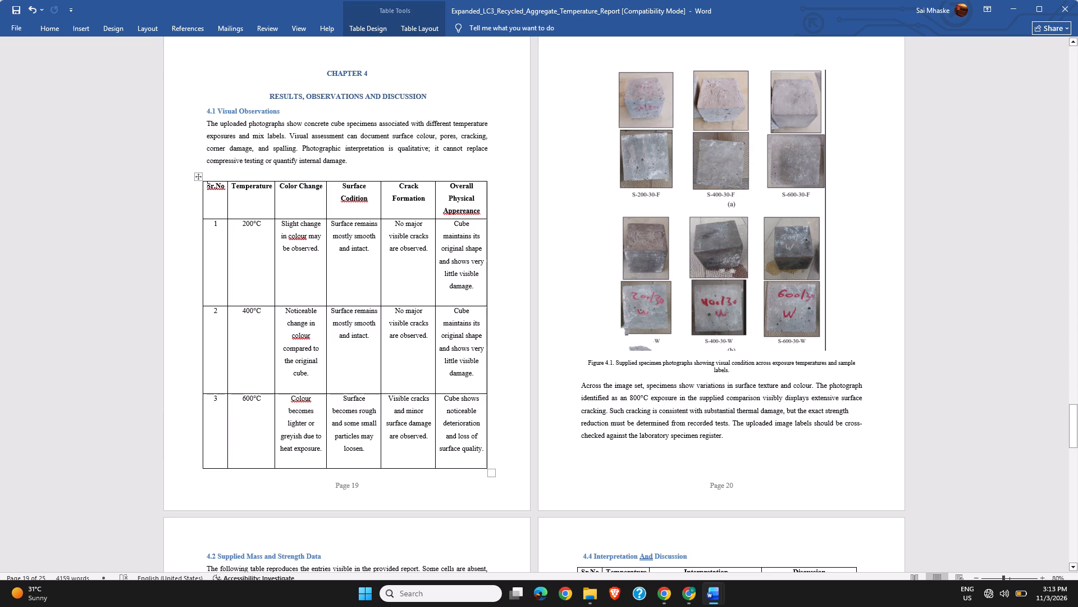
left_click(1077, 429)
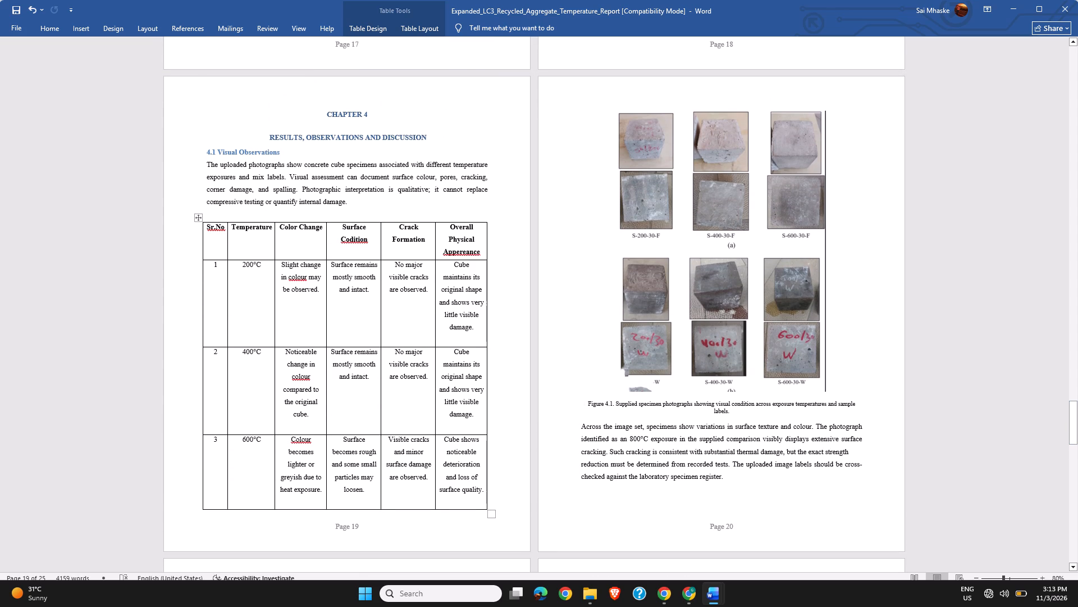
Remove the empty line between the section 4.1 paragraph and the visual observations table.
left_click(209, 214)
key("BackSpace")
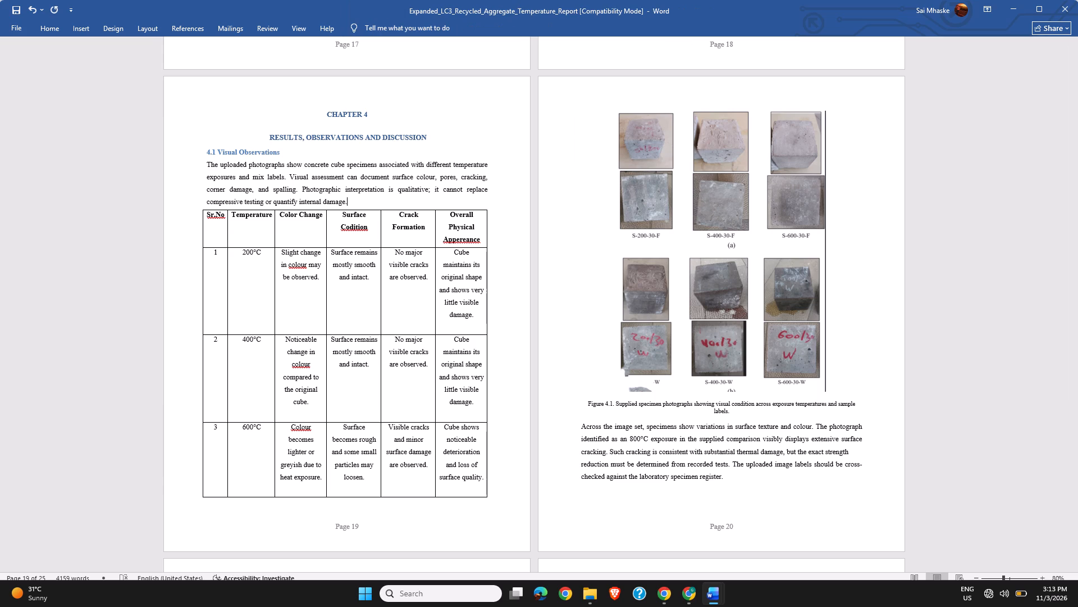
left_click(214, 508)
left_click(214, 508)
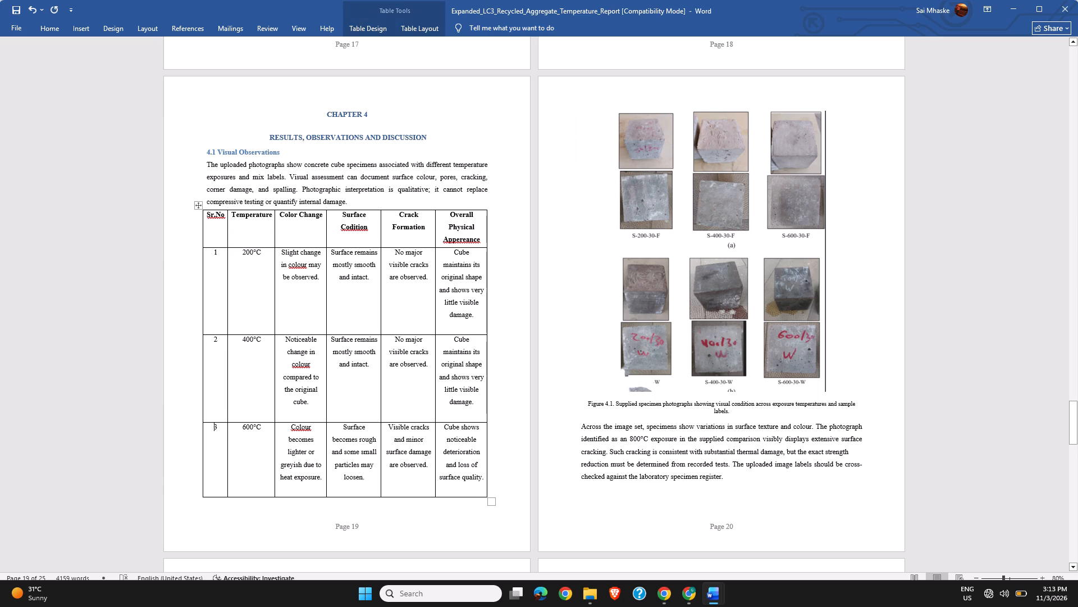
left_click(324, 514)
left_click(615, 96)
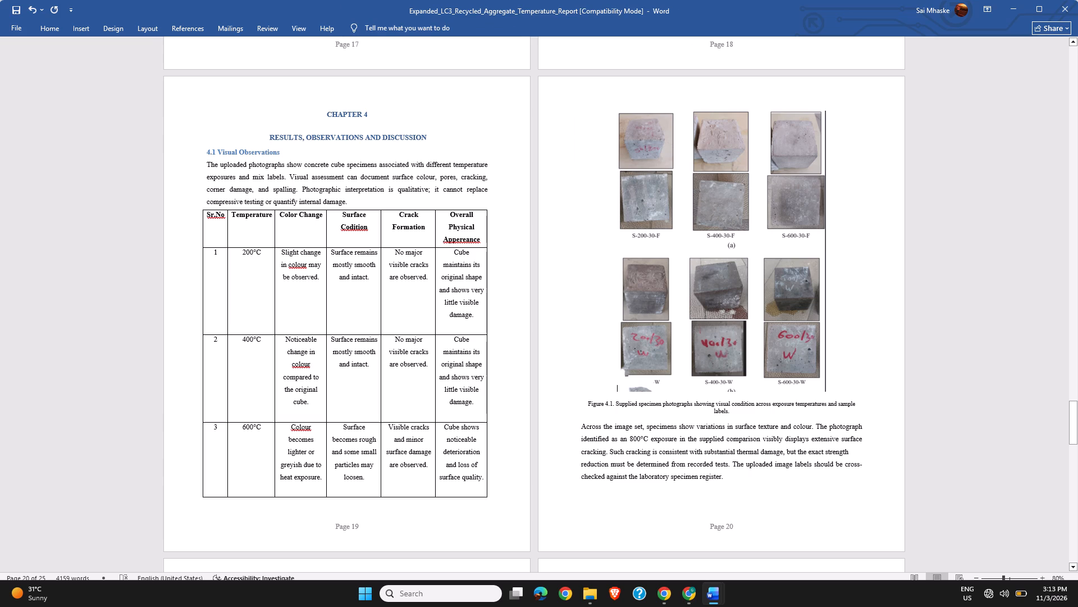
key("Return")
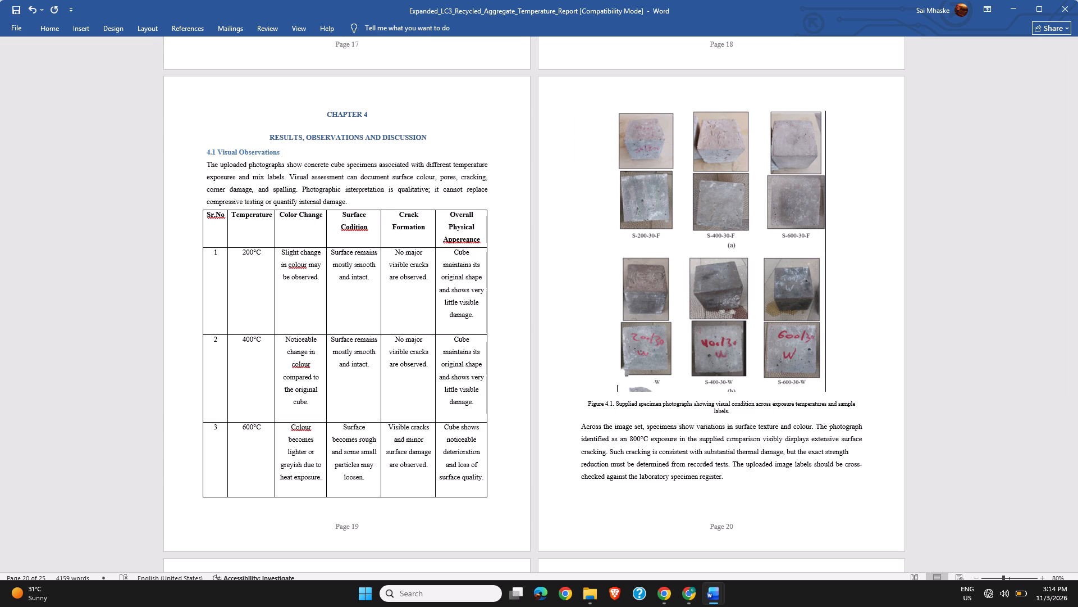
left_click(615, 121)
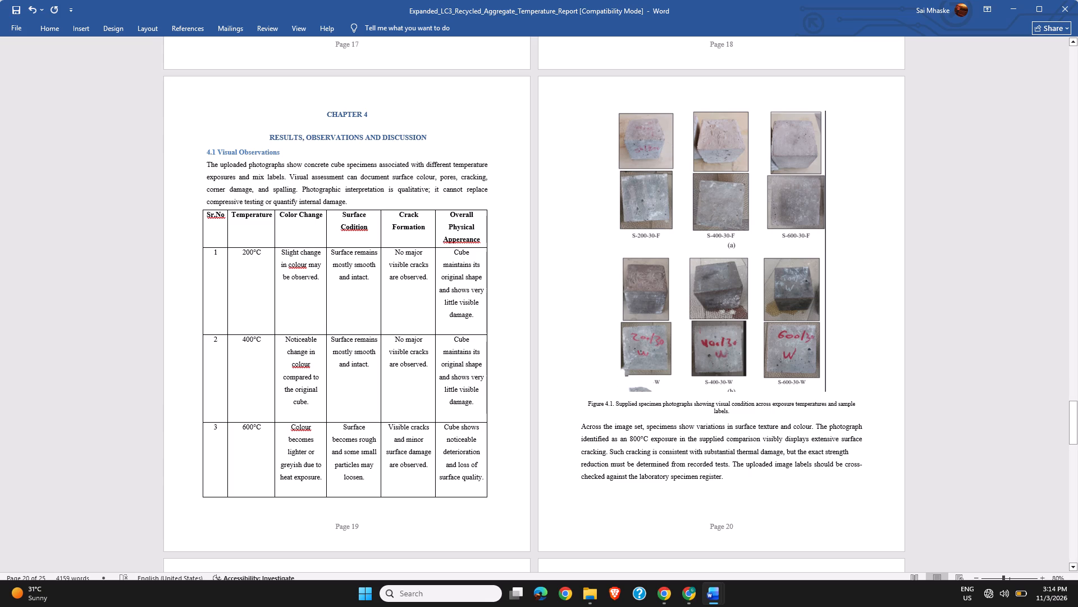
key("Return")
Paste the copied "Visual observation recording sheet" beneath the section 4.1 table and prefix it with "4.1 ".
left_click(249, 512)
key("ctrl+v")
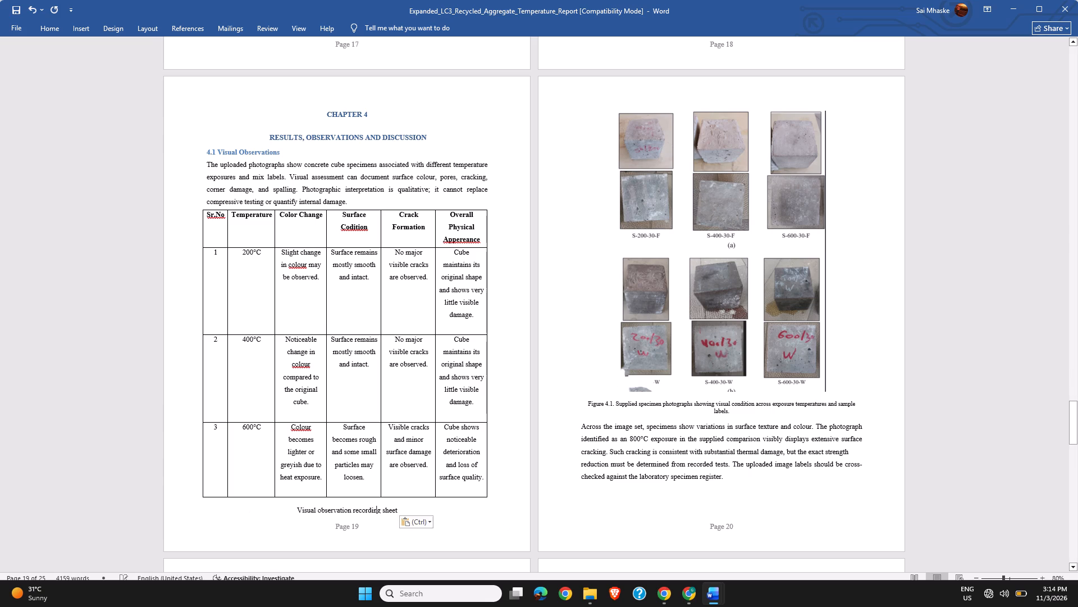
left_click(293, 511)
type("4.1")
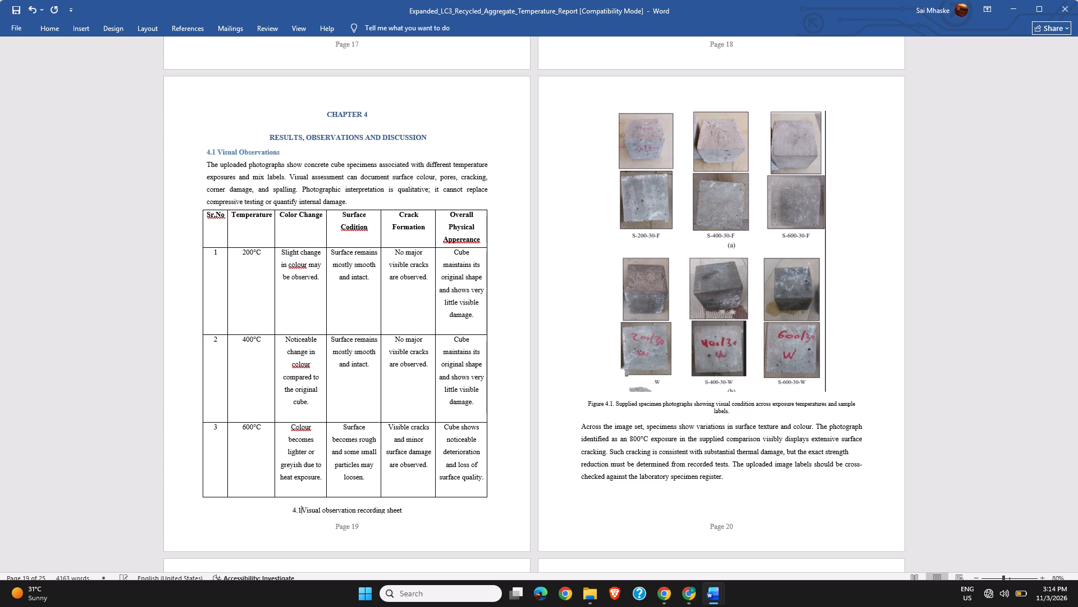
key("space")
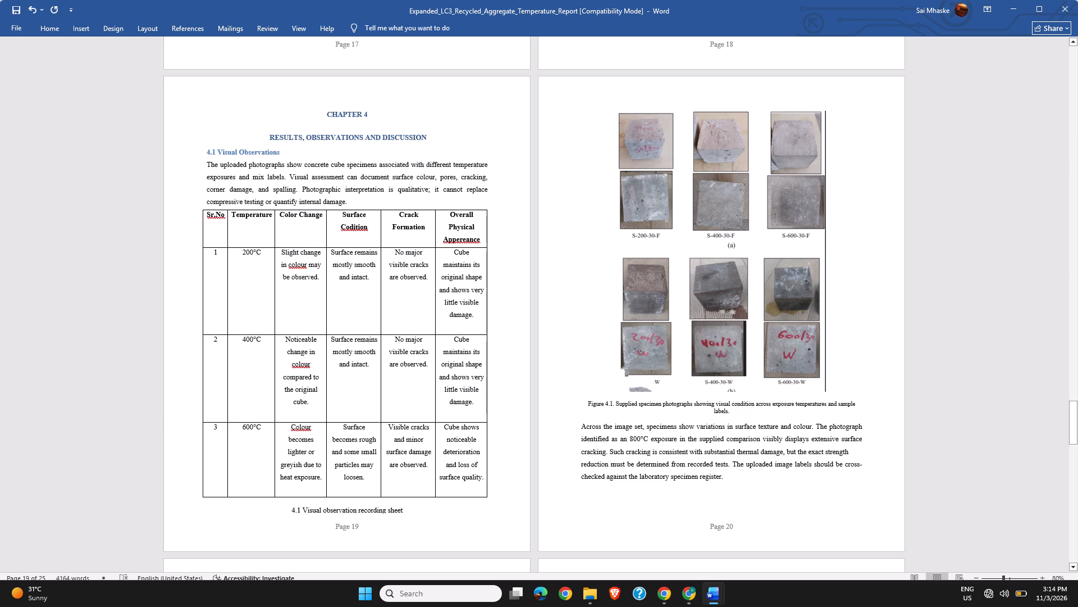
Bring the "4.1 Visual observation recording sheet" caption directly beneath its table and shift it towards the centre with leading spaces.
left_click(291, 512)
key("BackSpace")
key("BackSpace")
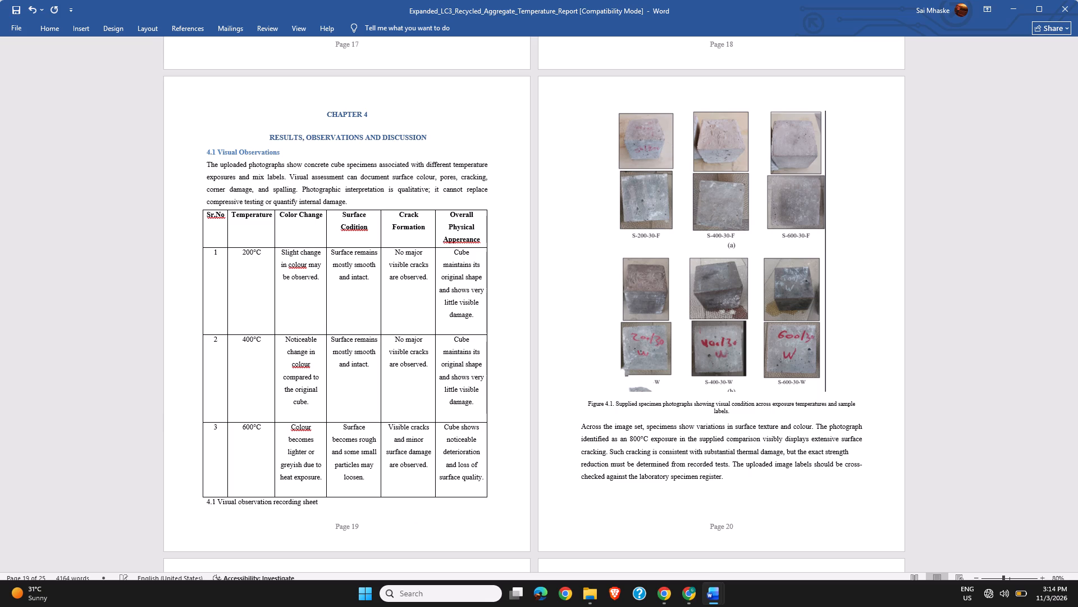
key("space")
key("space")
key("space")
key("space")
key("space")
key("space")
key("space")
key("space")
key("space")
key("space")
key("space")
key("space")
key("space")
key("space")
key("space")
key("space")
key("space")
key("space")
key("space")
key("space")
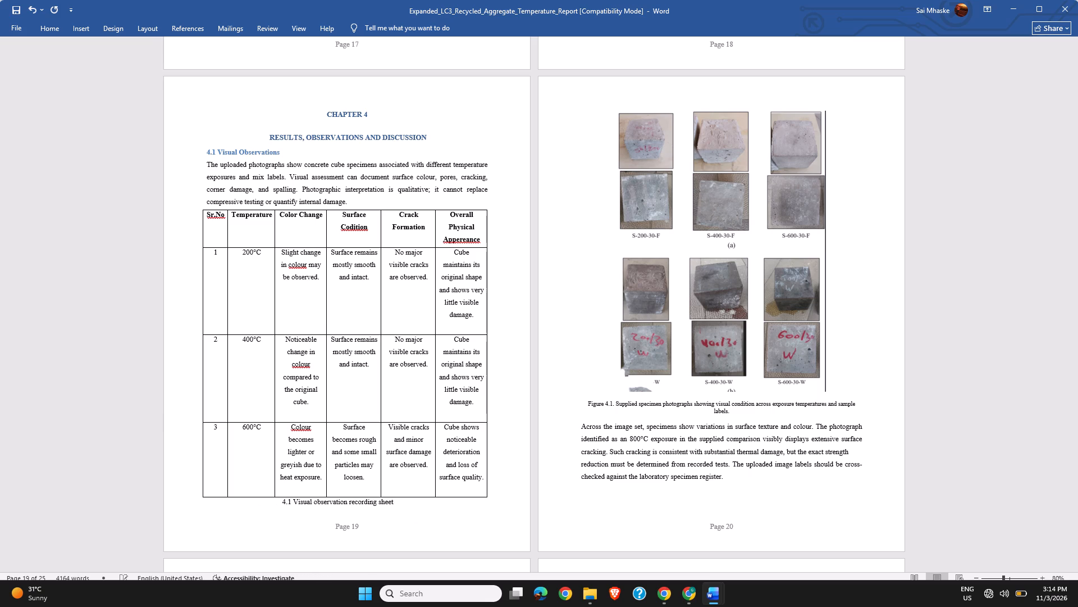
key("BackSpace")
key("BackSpace")
key("BackSpace")
key("BackSpace")
key("BackSpace")
key("BackSpace")
key("BackSpace")
Insert a line break before the 4.1 caption and pad it with leading spaces so it sits centred beneath the table.
key("Return")
key("space")
key("space")
key("space")
key("space")
key("space")
key("space")
key("space")
key("space")
key("space")
key("space")
key("space")
key("space")
key("space")
key("space")
key("space")
key("space")
key("space")
key("space")
key("space")
key("space")
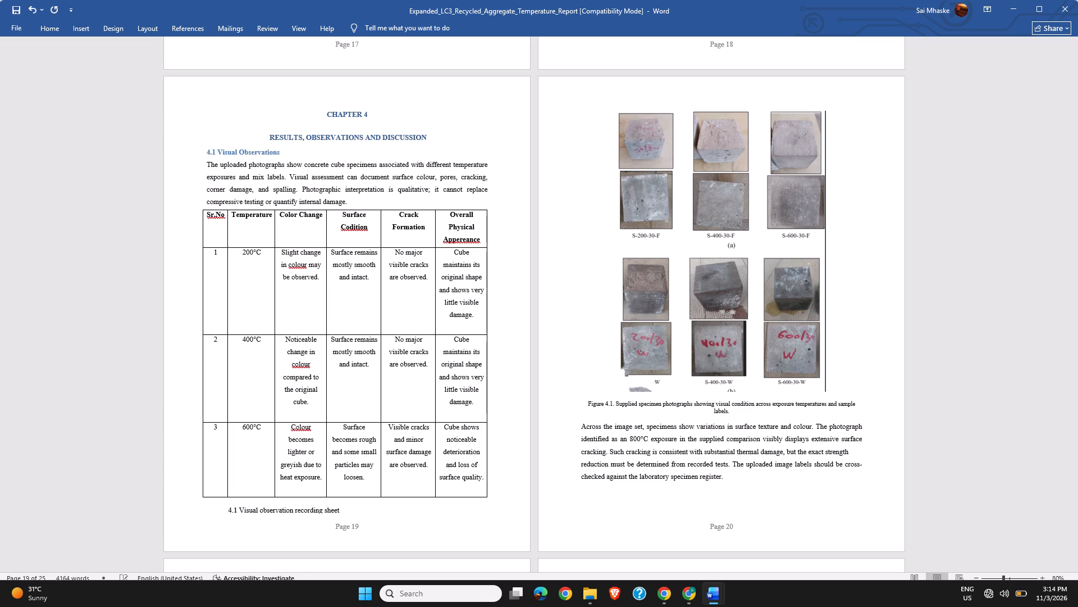
key("space")
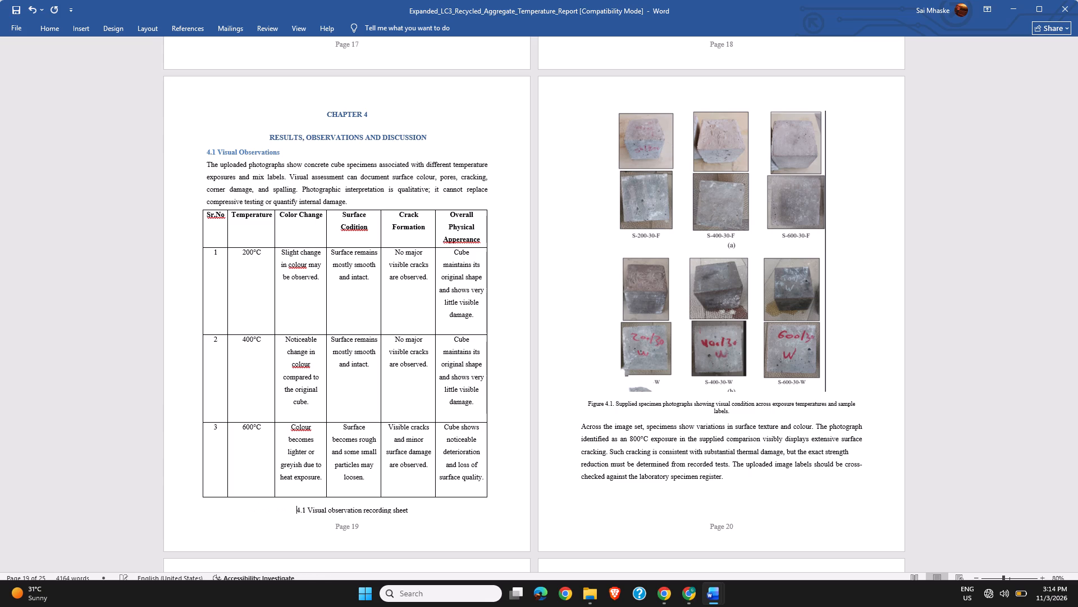
key("BackSpace")
key("BackSpace")
key("BackSpace")
key("BackSpace")
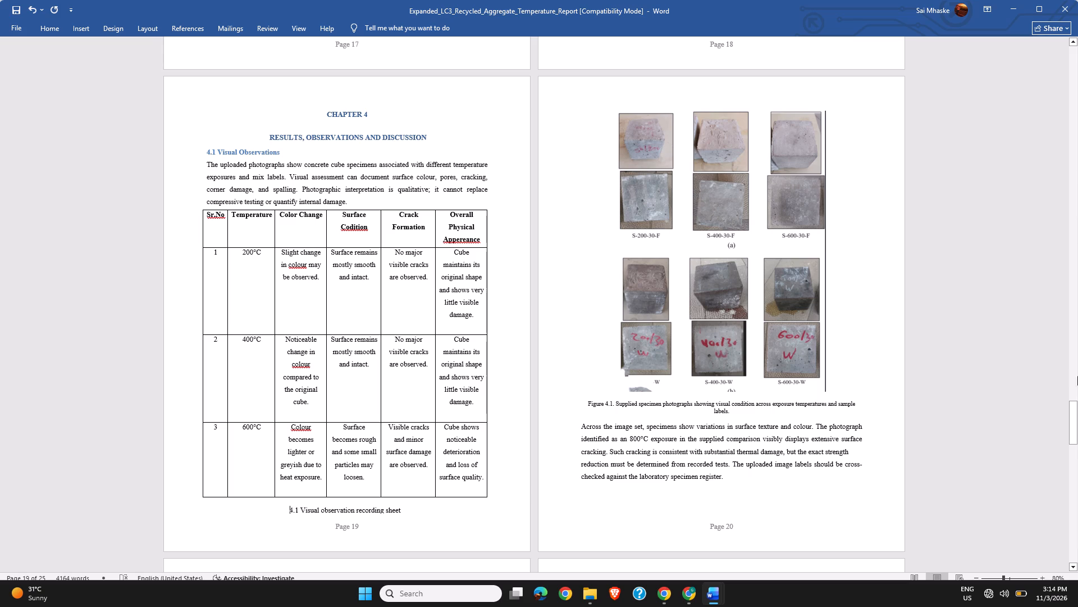
Copy the heading "4.2 Supplied Mass and Strength Data" and paste it on a new line beneath the section 4.2 table as its caption.
left_click_drag(1067, 408, 1068, 402)
left_click_drag(1068, 402, 1068, 357)
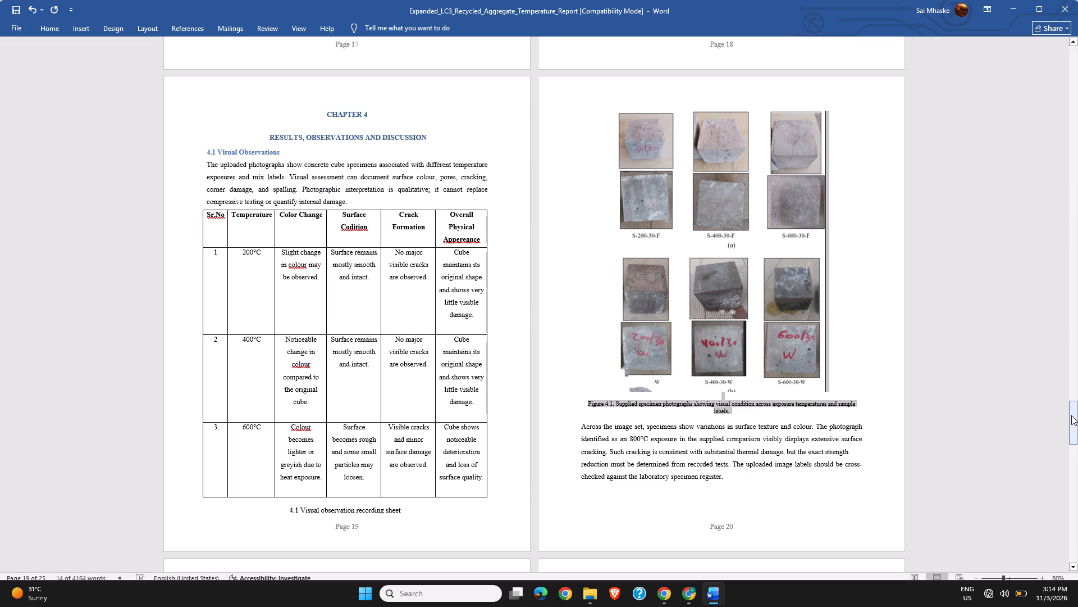
left_click_drag(1071, 415, 1077, 461)
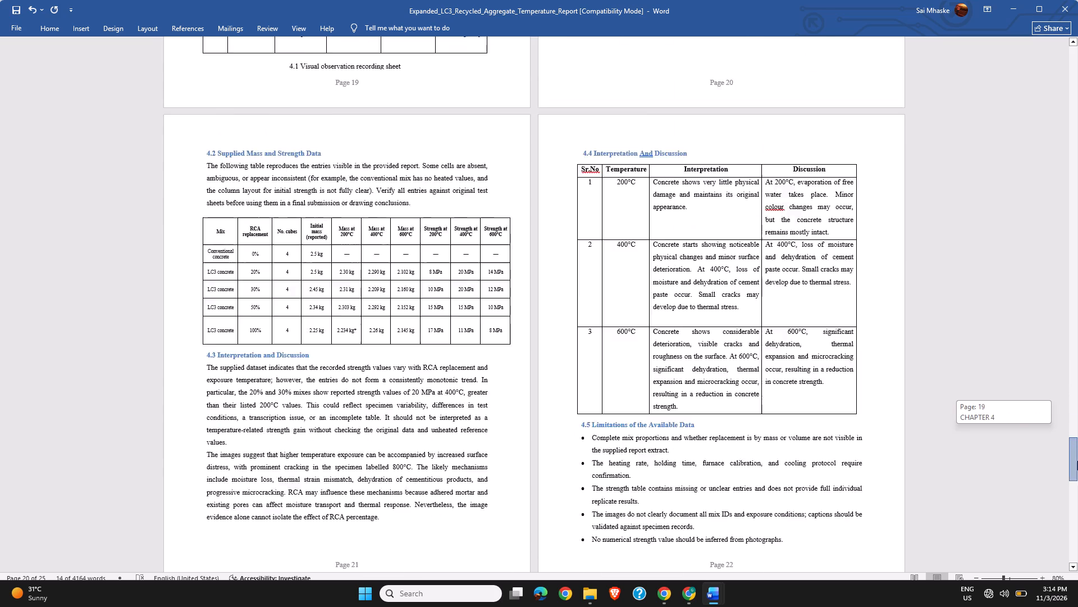
left_click_drag(1077, 461, 1077, 451)
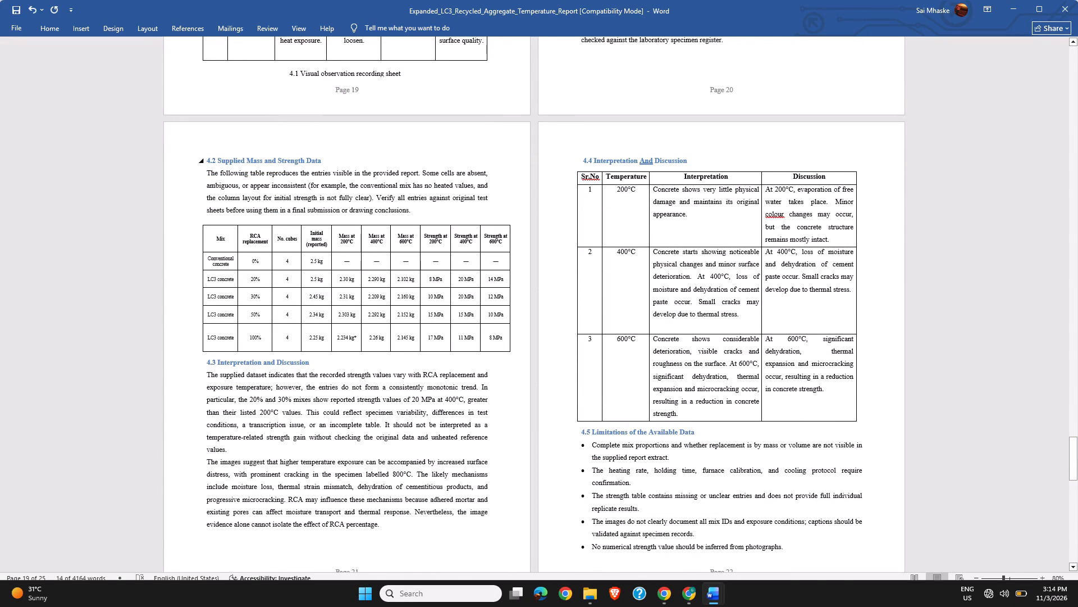
left_click_drag(322, 158, 209, 161)
left_click(335, 160)
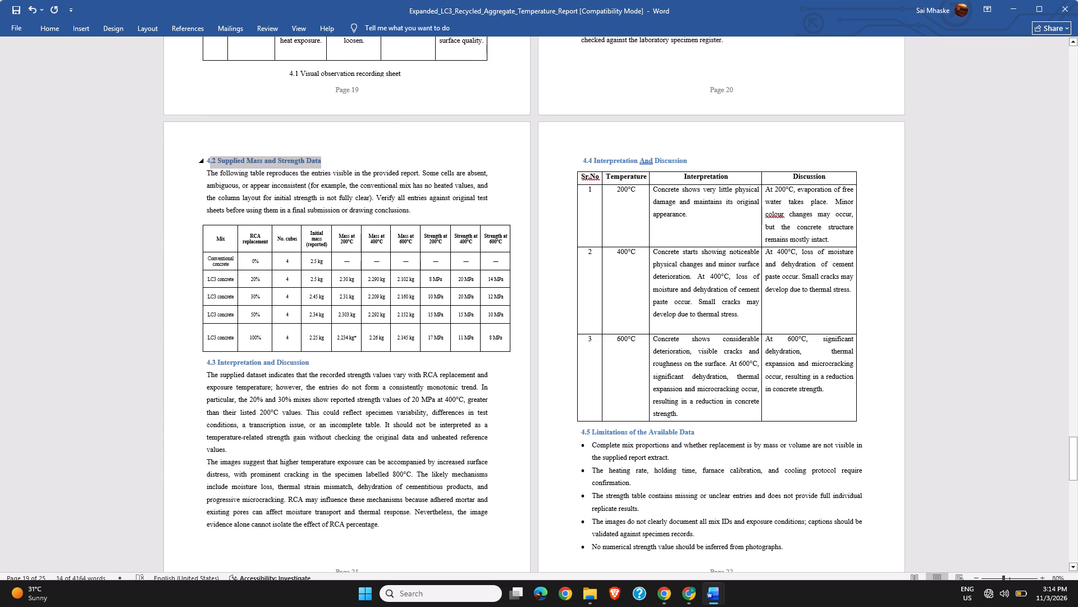
left_click_drag(335, 160, 212, 160)
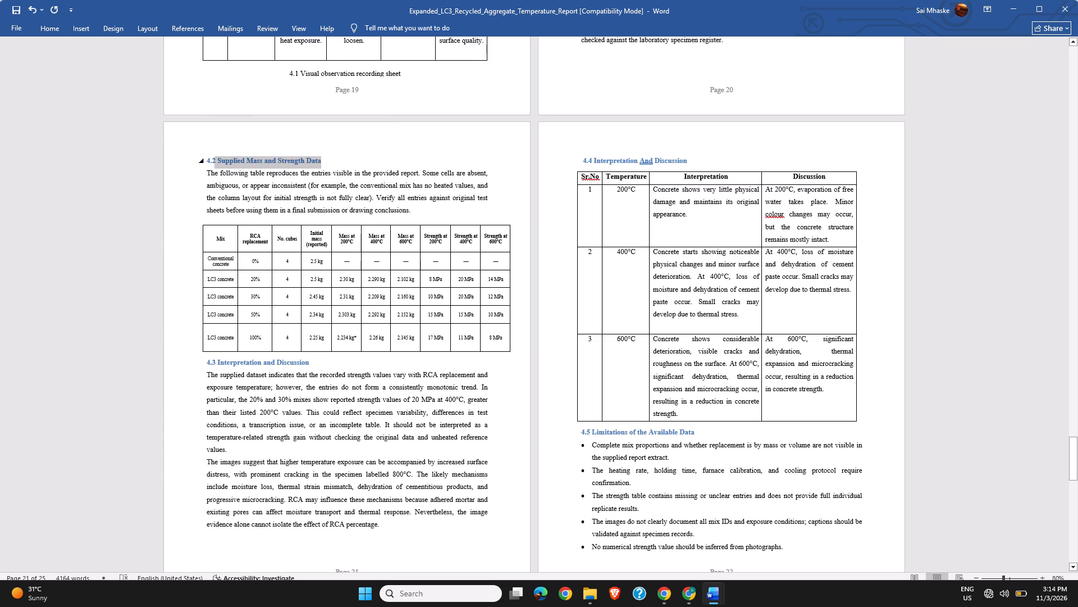
left_click_drag(212, 160, 205, 160)
key("ctrl+c")
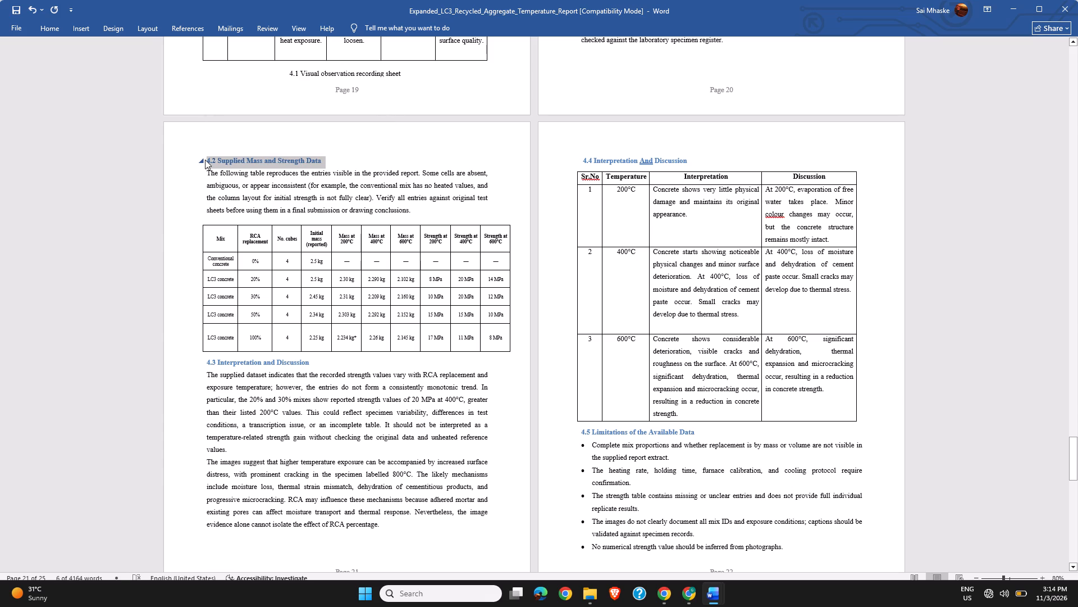
double_click(230, 359)
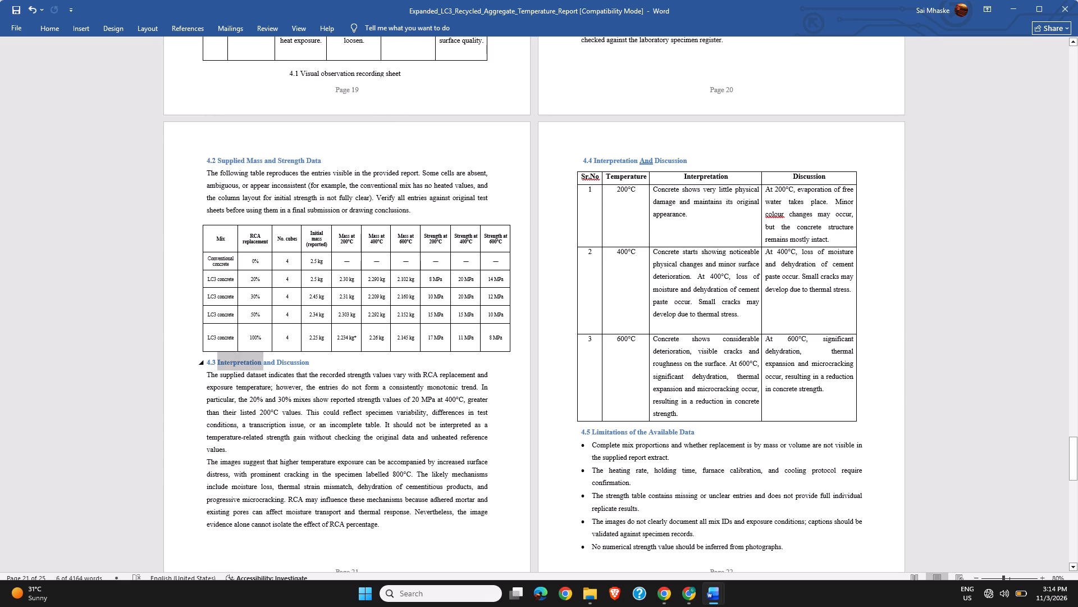
left_click(209, 359)
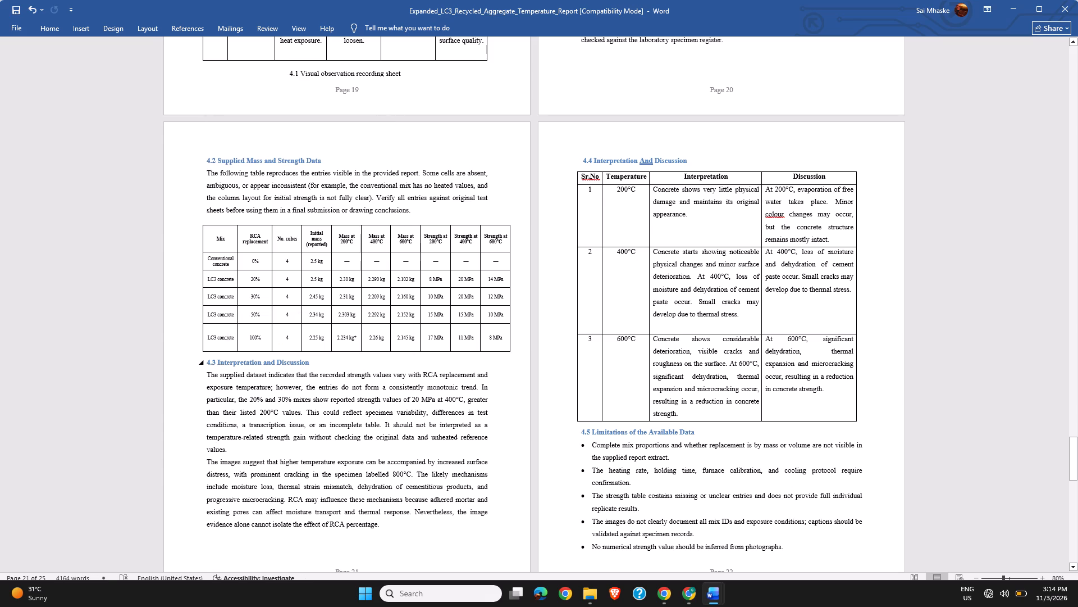
left_click(207, 362)
key("Return")
left_click(284, 364)
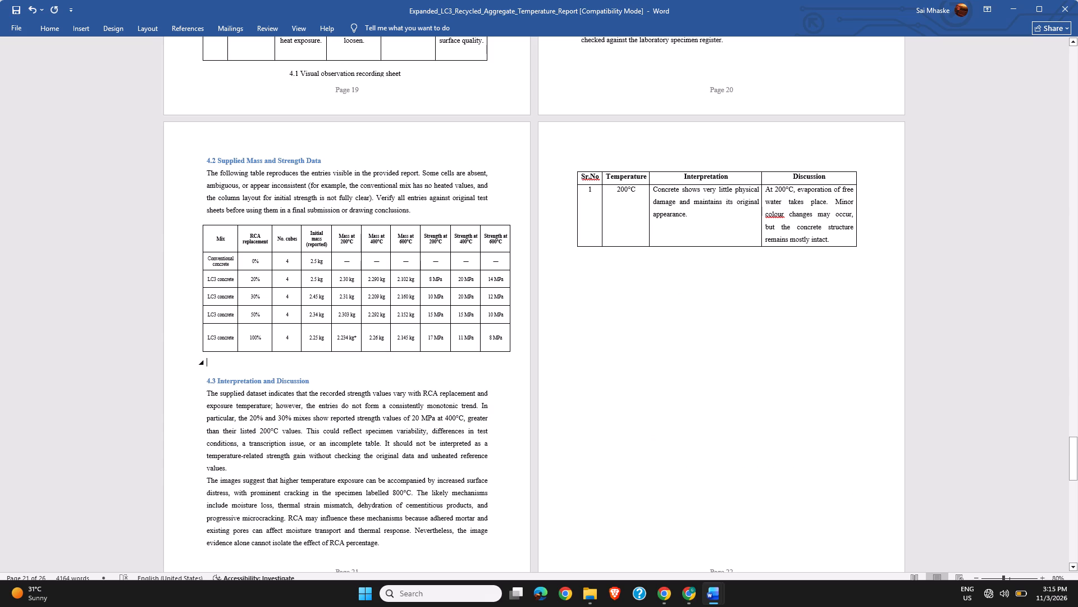
key("ctrl+v")
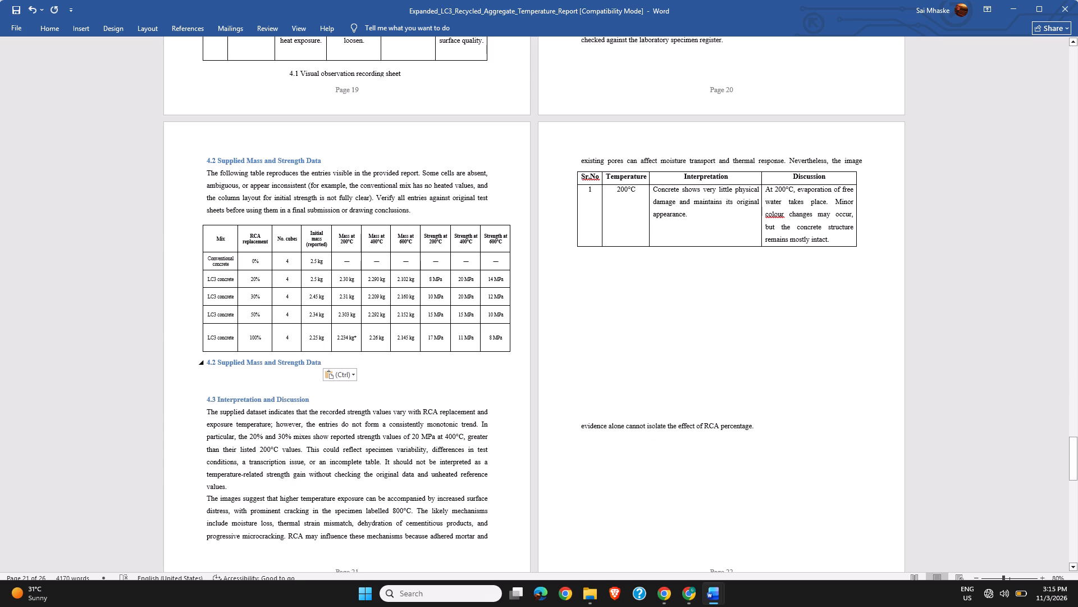
Indent the pasted "4.2 Supplied Mass and Strength Data" caption with leading spaces so it sits centred beneath its table.
left_click(206, 360)
key("space")
key("space")
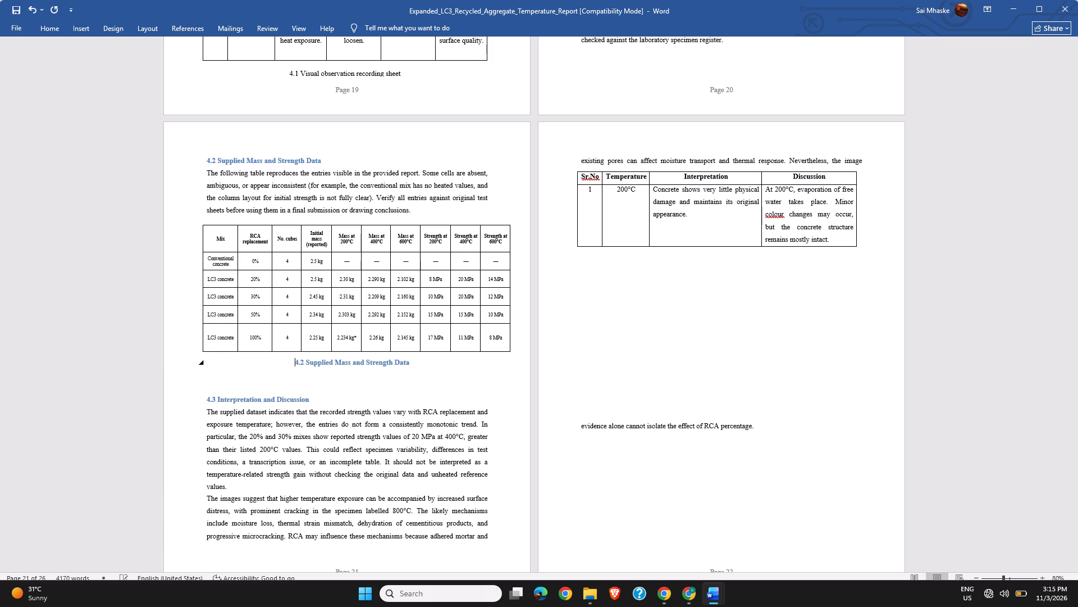
Remove the blank line above the heading "4.3 Interpretation and Discussion".
left_click(204, 397)
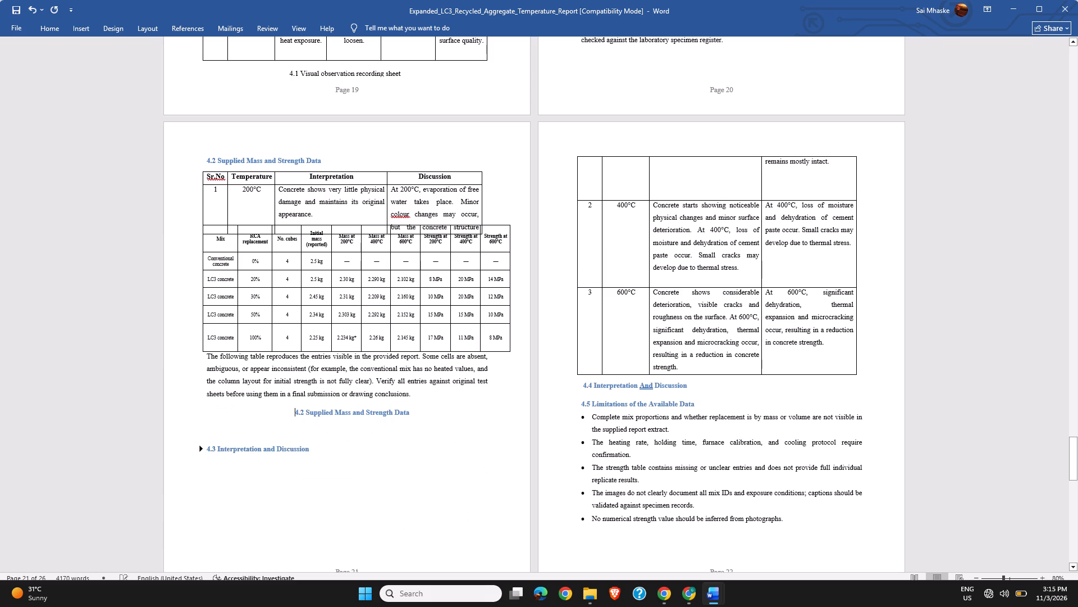
key("ctrl+z")
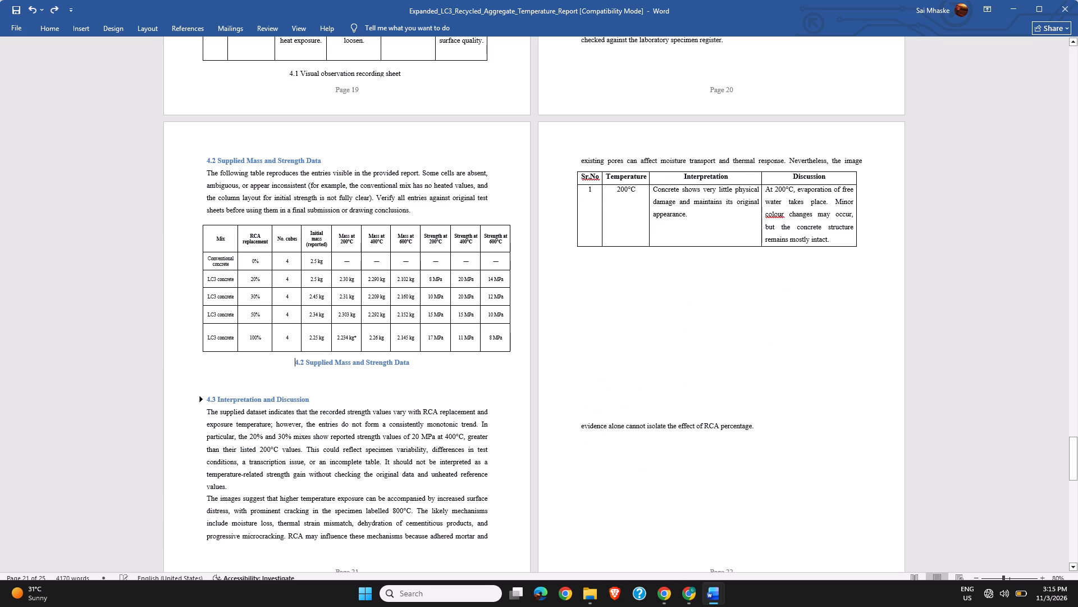
left_click(207, 398)
key("BackSpace")
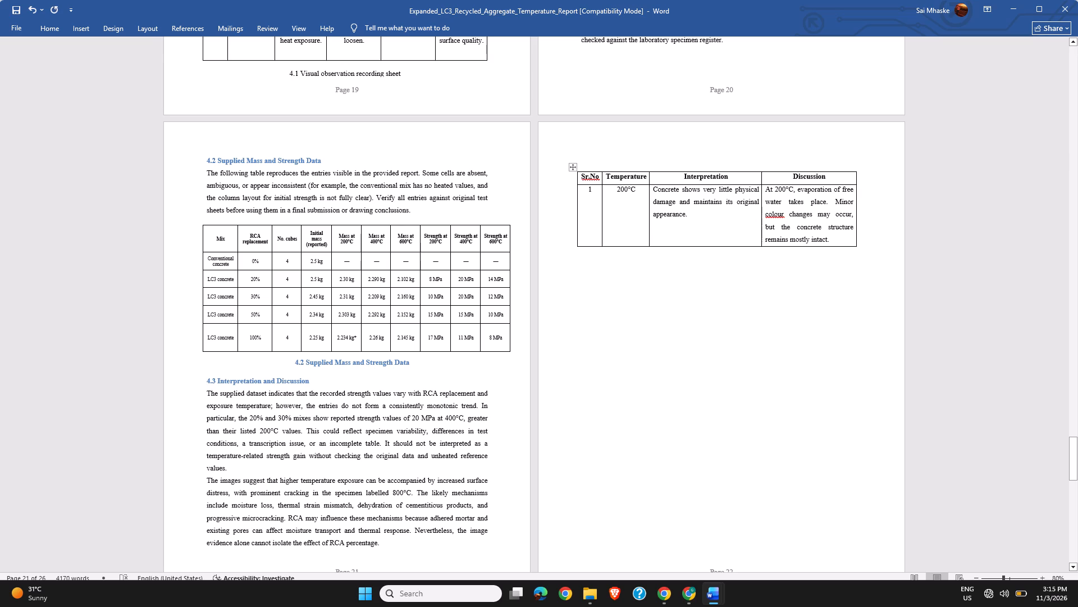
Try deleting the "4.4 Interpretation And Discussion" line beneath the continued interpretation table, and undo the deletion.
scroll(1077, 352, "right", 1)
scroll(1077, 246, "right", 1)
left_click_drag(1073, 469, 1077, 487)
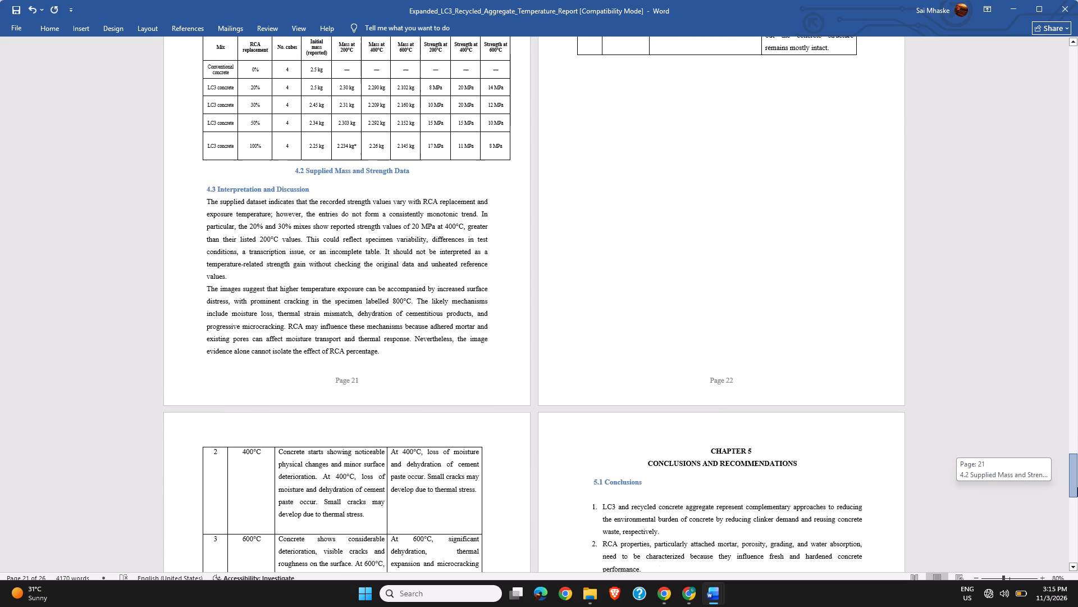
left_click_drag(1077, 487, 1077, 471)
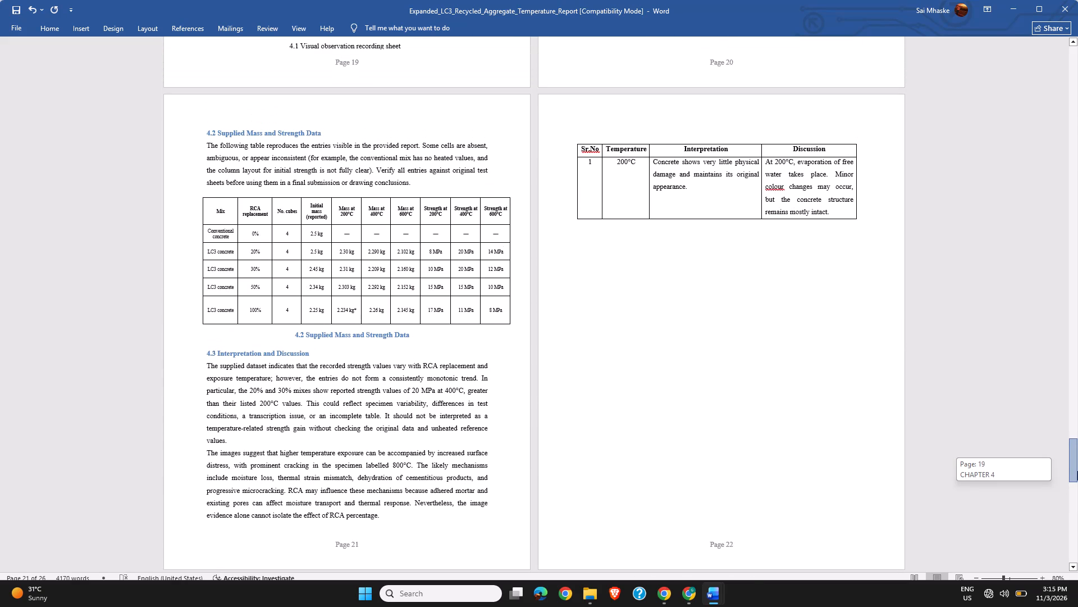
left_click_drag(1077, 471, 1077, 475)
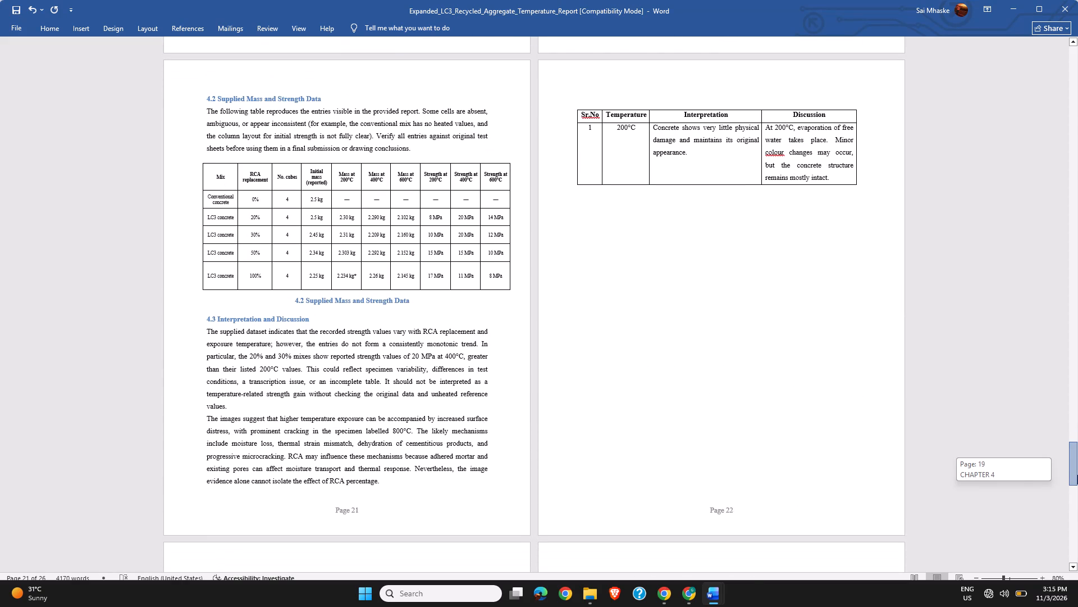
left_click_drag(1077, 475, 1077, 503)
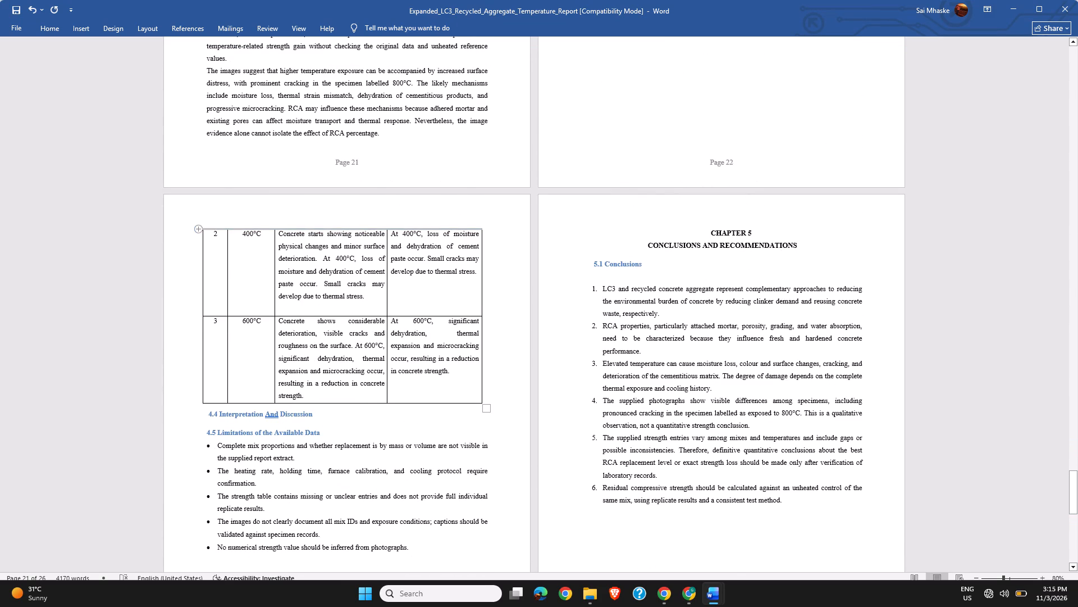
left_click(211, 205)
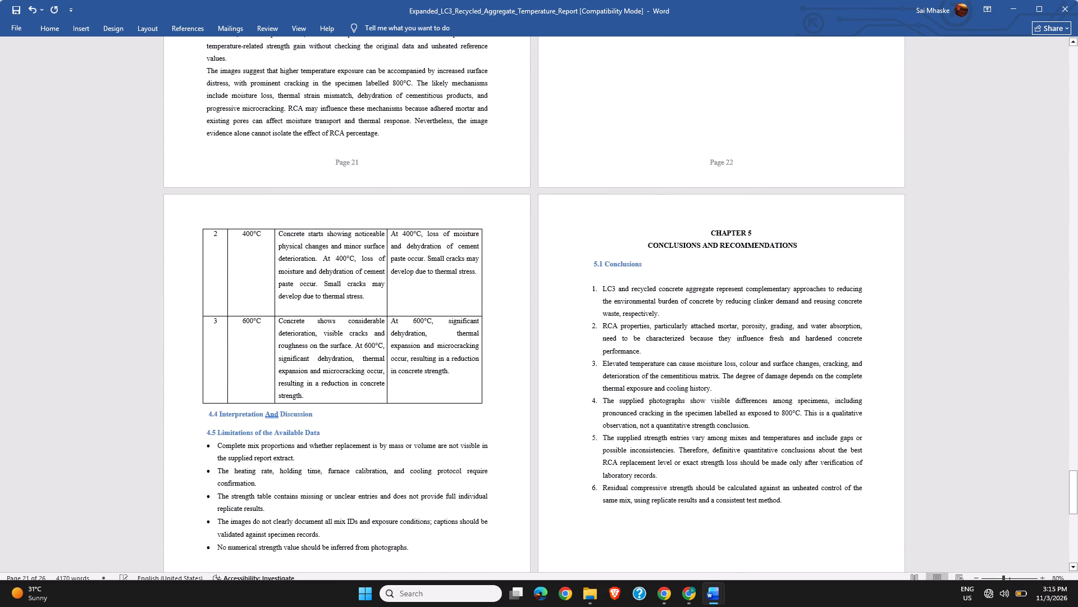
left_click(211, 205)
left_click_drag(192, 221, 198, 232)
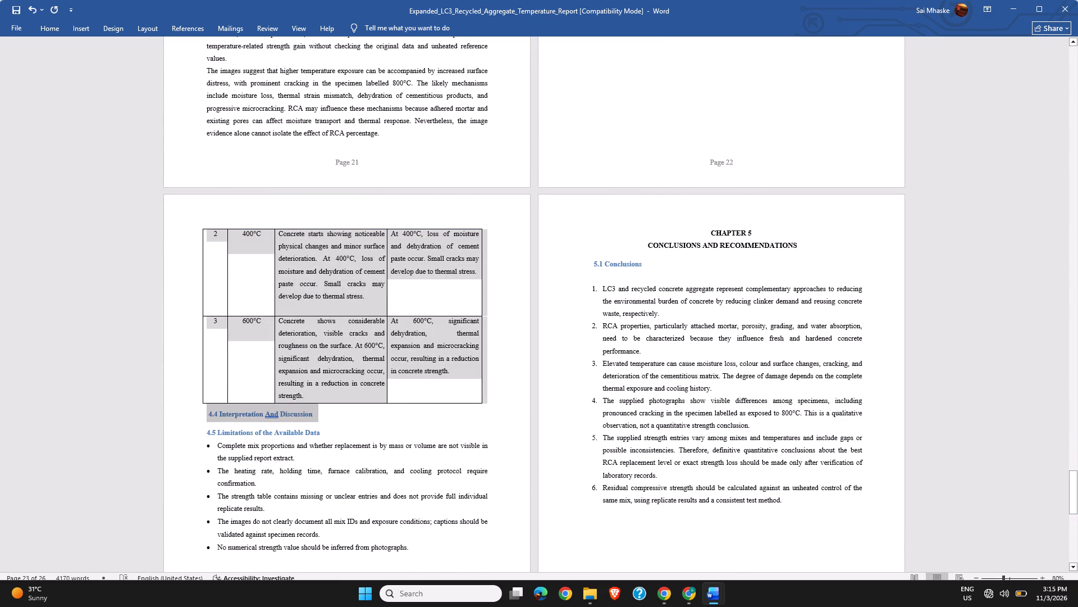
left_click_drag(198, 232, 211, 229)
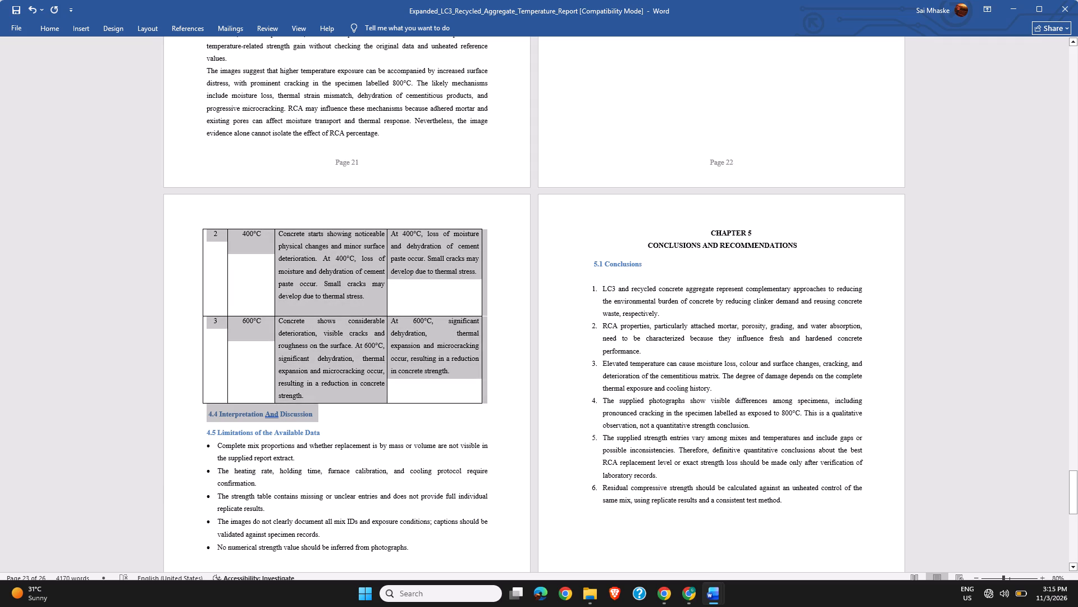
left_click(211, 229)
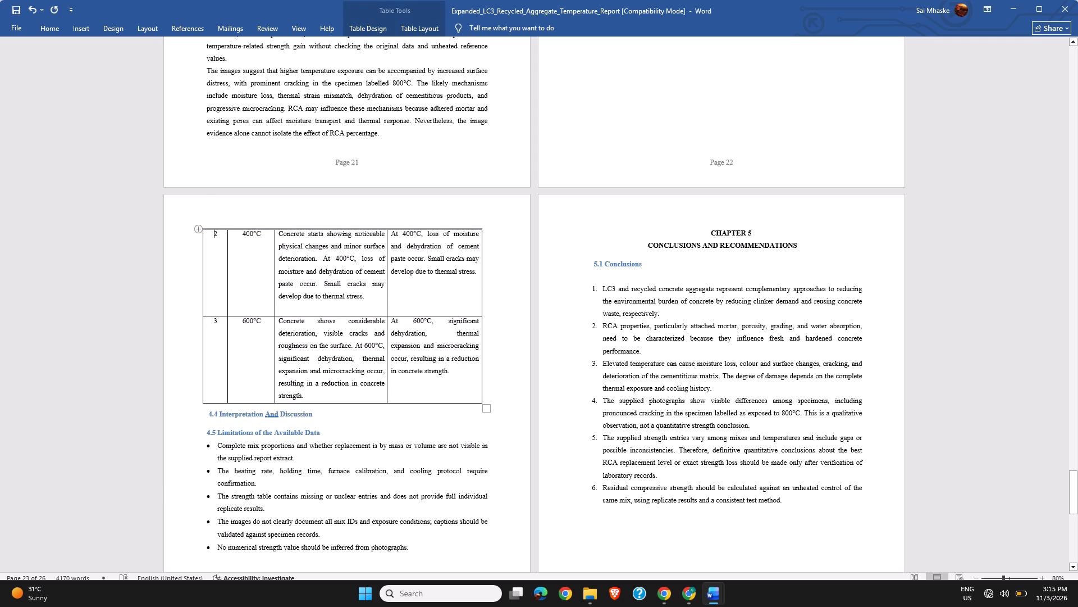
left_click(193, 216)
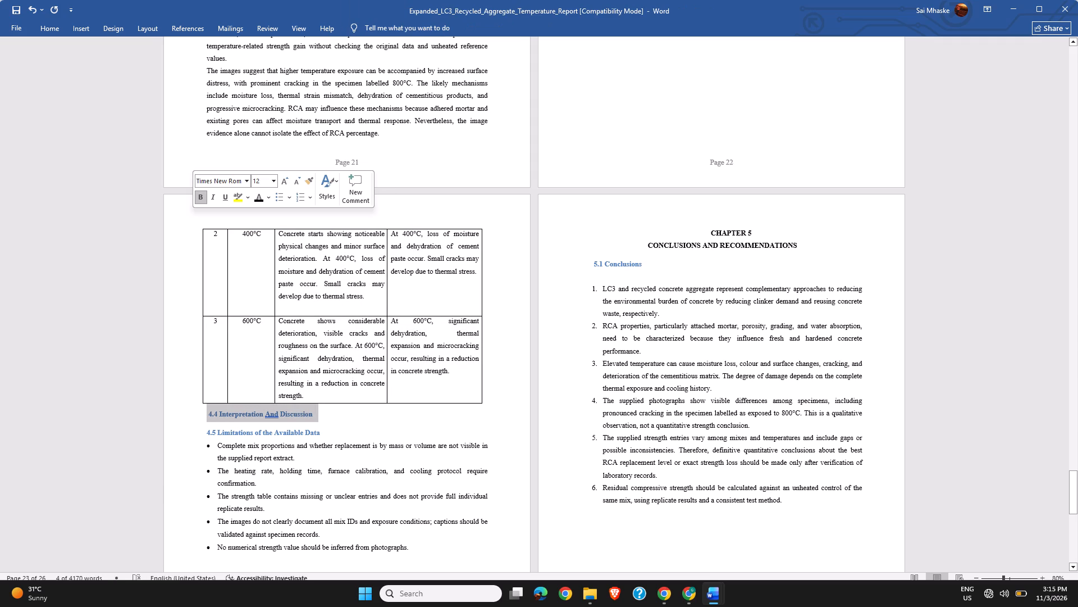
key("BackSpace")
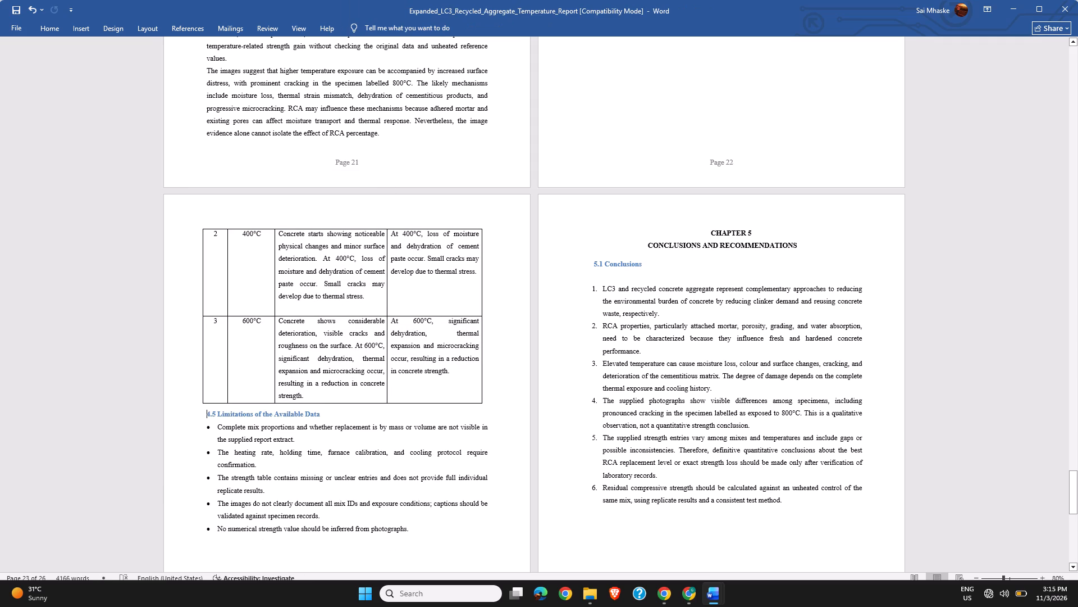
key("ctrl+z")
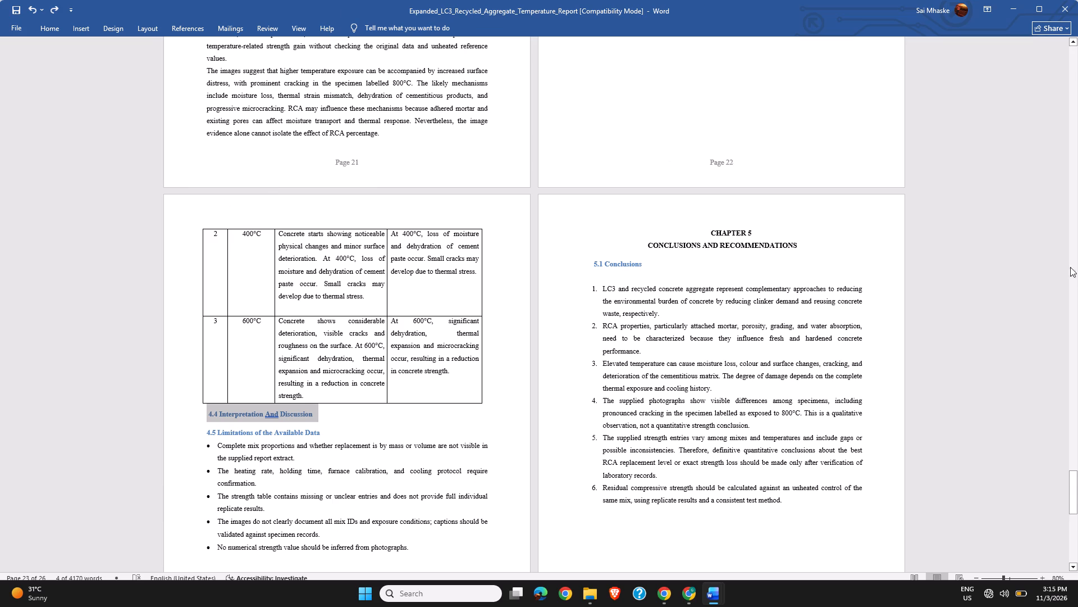
Clear the leading space of the "4.4 Interpretation And Discussion" line and indent it four tab stops so it sits centred beneath its table.
left_click(1077, 484)
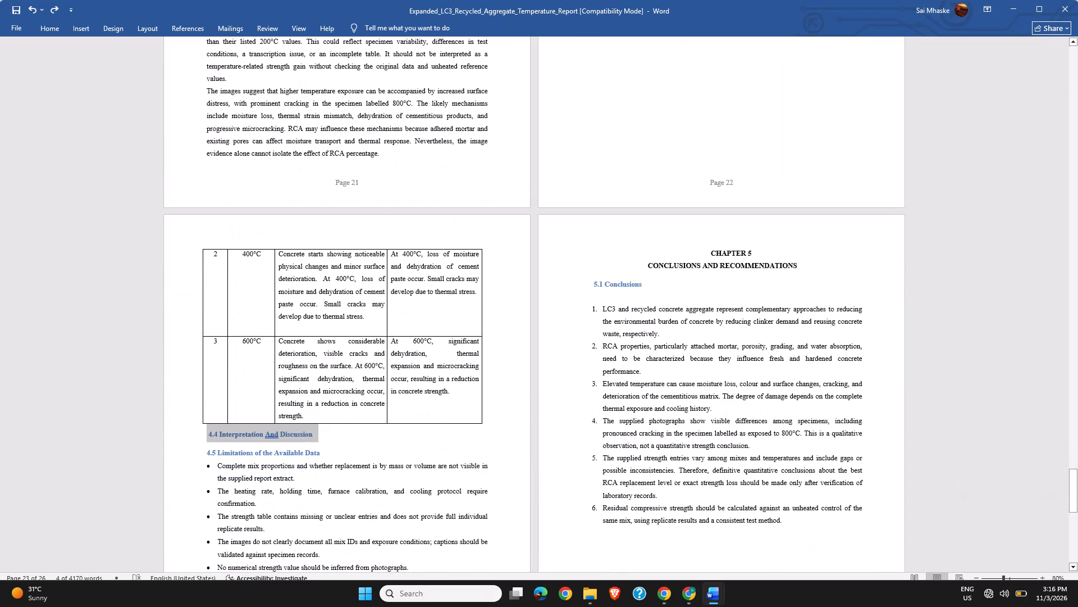
left_click(205, 440)
key("BackSpace")
key("BackSpace")
key("BackSpace")
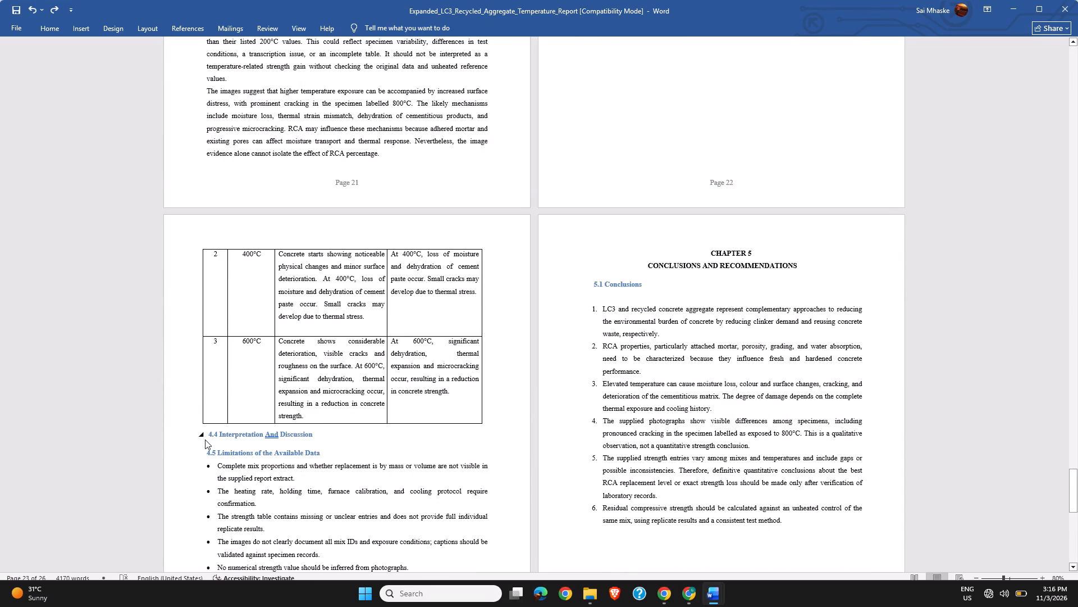
key("BackSpace")
key("BackSpace")
key("Tab")
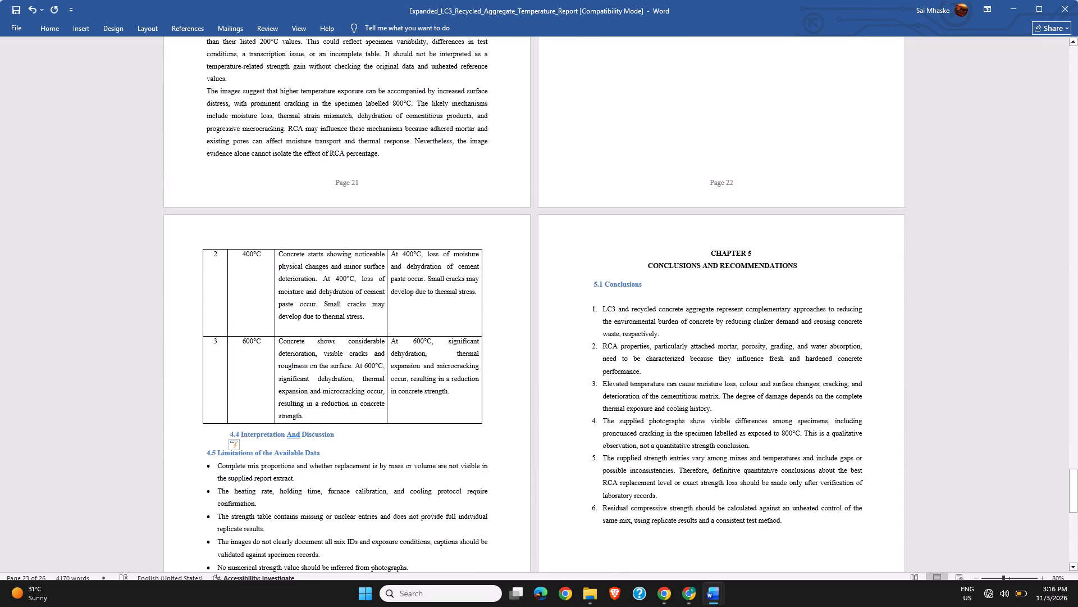
key("Tab")
key("Tab")
key("Tab")
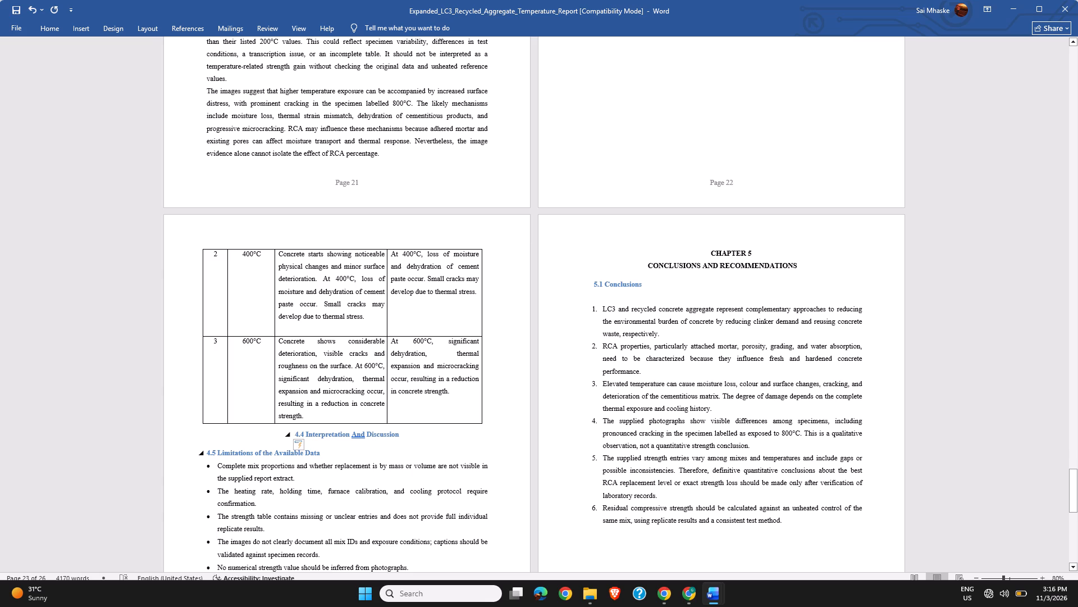
Copy the "4.4 Interpretation And Discussion" caption and paste it on the empty line above the start of its table on page 22.
left_click_drag(404, 433, 290, 431)
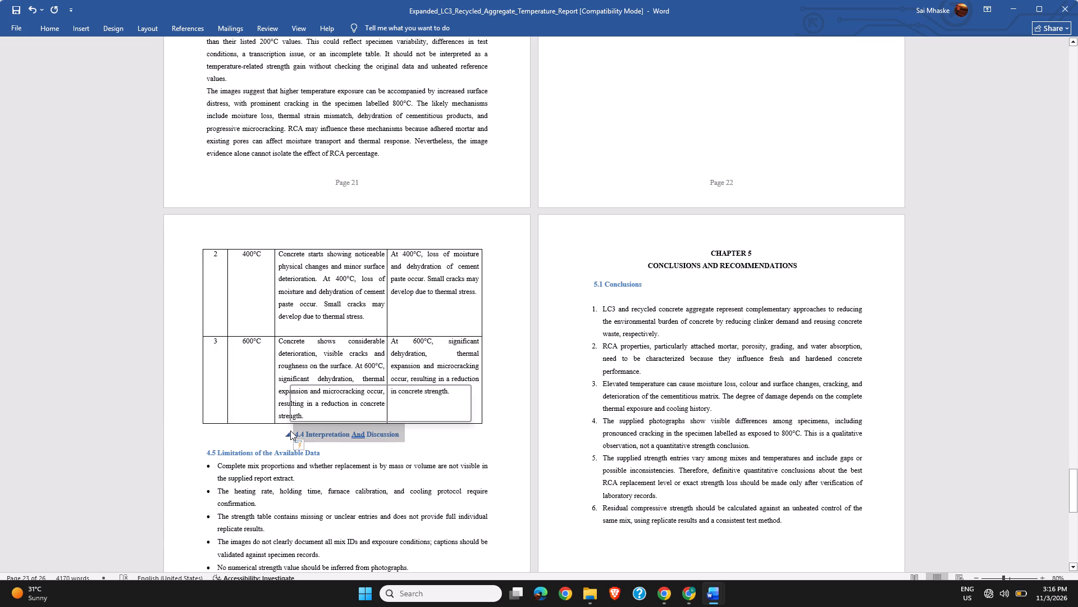
key("ctrl+c")
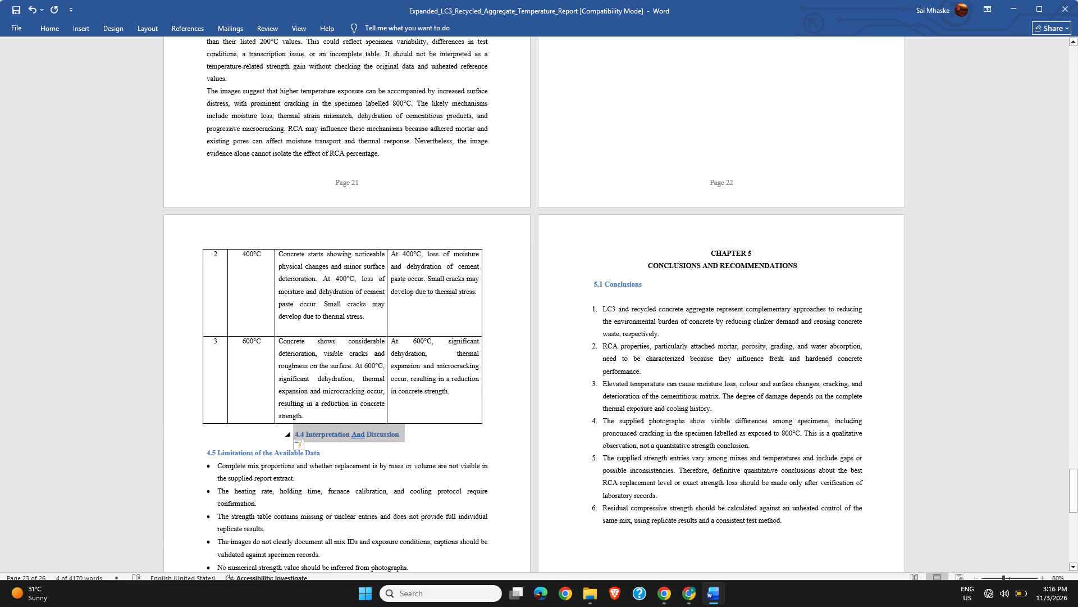
scroll(1066, 475, "up", 1)
left_click_drag(1071, 479, 1075, 449)
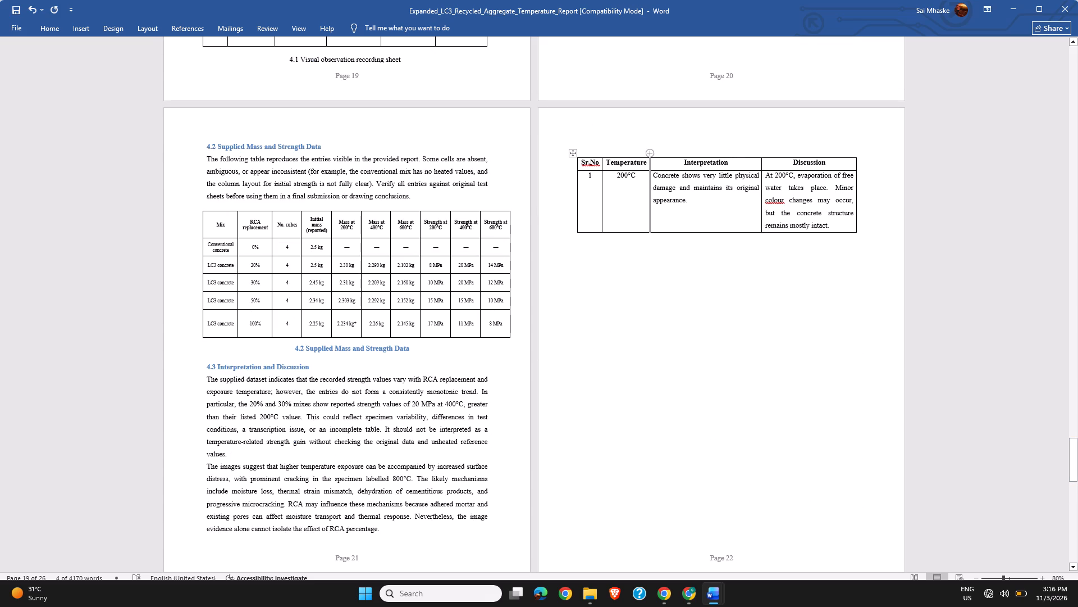
left_click(623, 136)
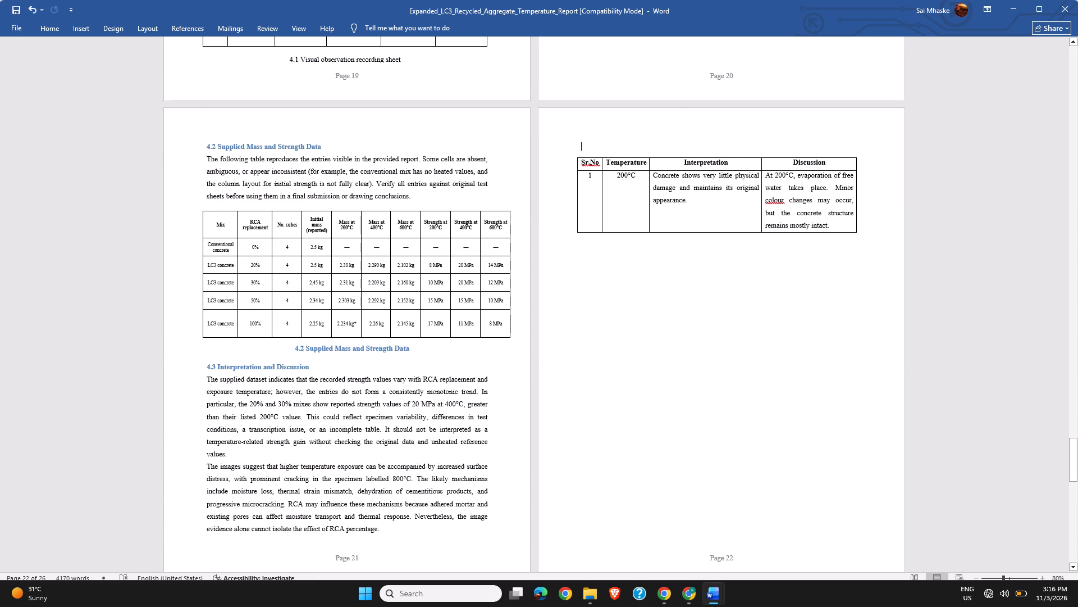
key("ctrl+v")
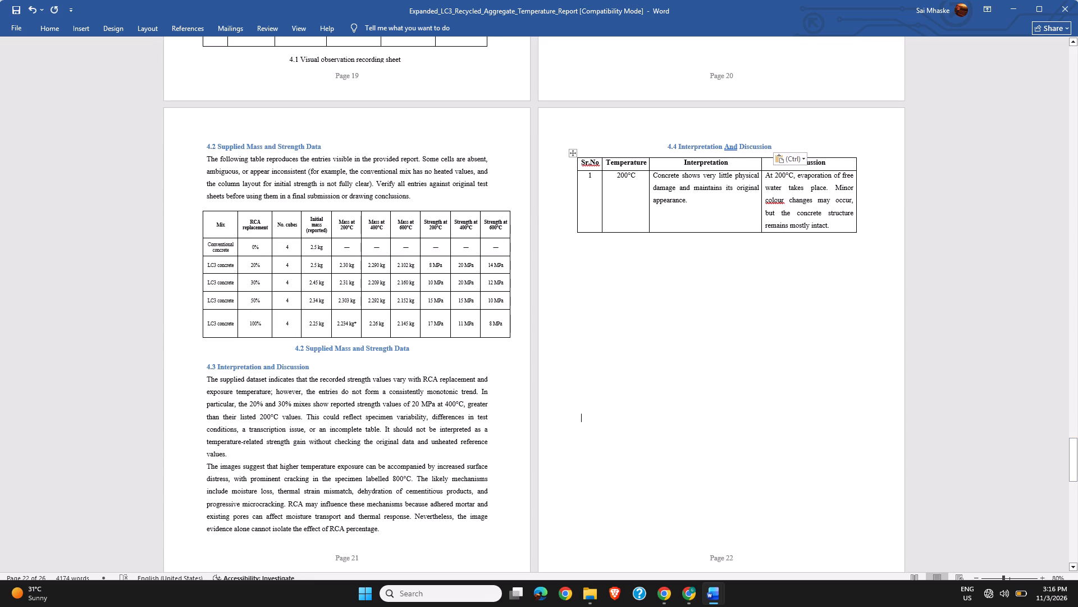
Remove the indent from the pasted "4.4 Interpretation And Discussion" heading so it aligns with the left margin, undoing any merge into the preceding paragraph.
left_click(668, 148)
key("BackSpace")
key("BackSpace")
key("BackSpace")
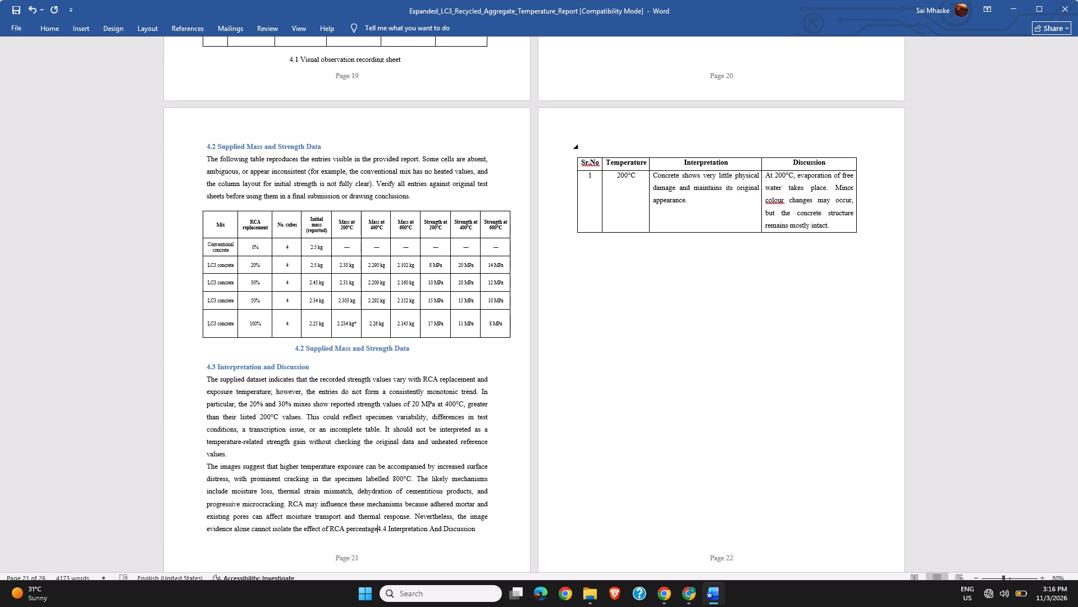
key("ctrl+z")
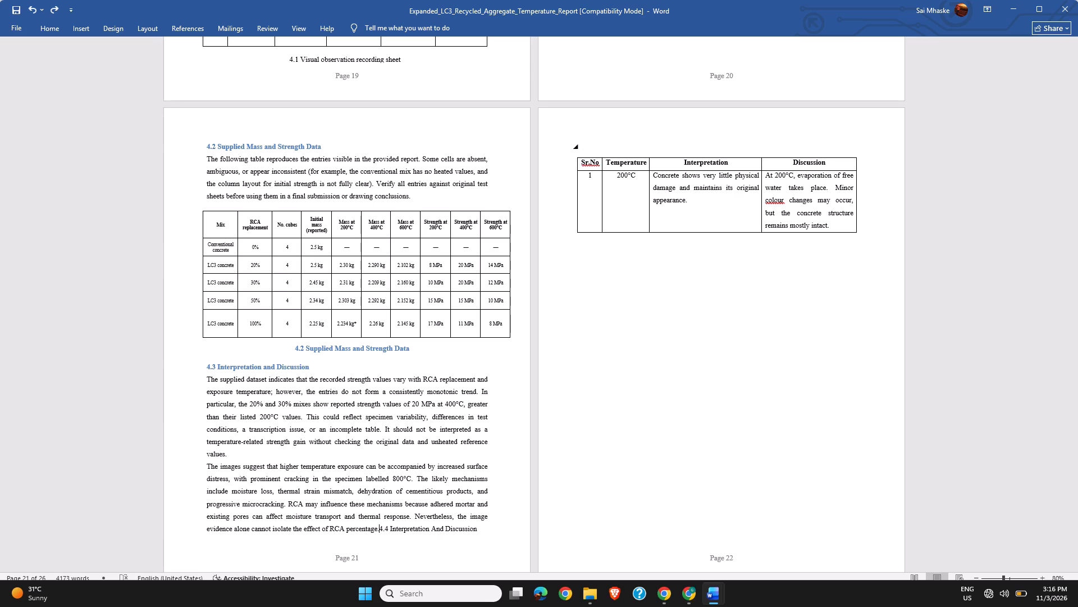
key("BackSpace")
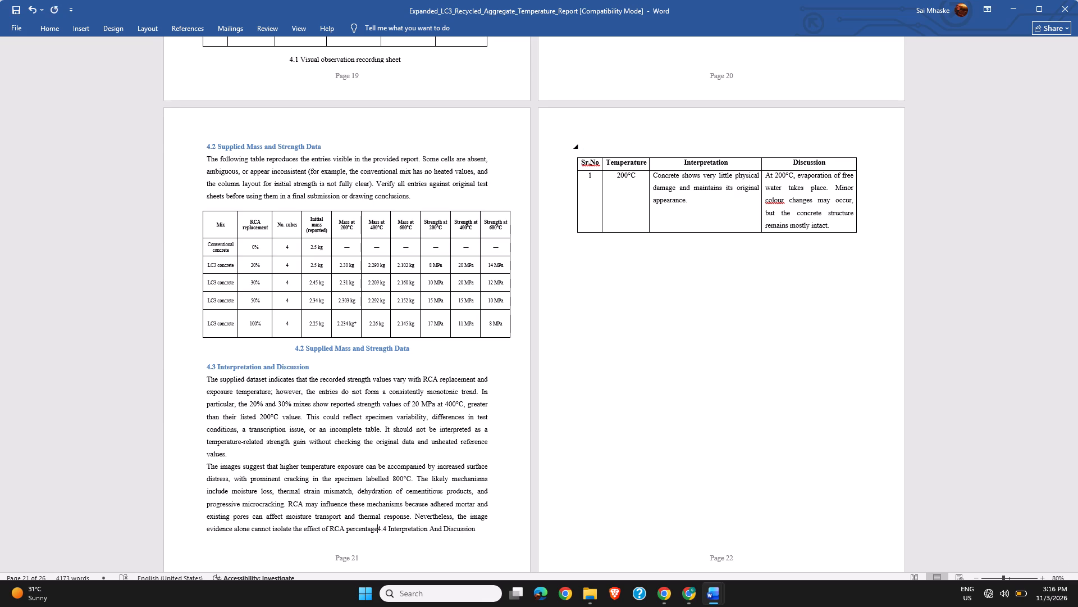
key("ctrl+z")
key("ctrl+z")
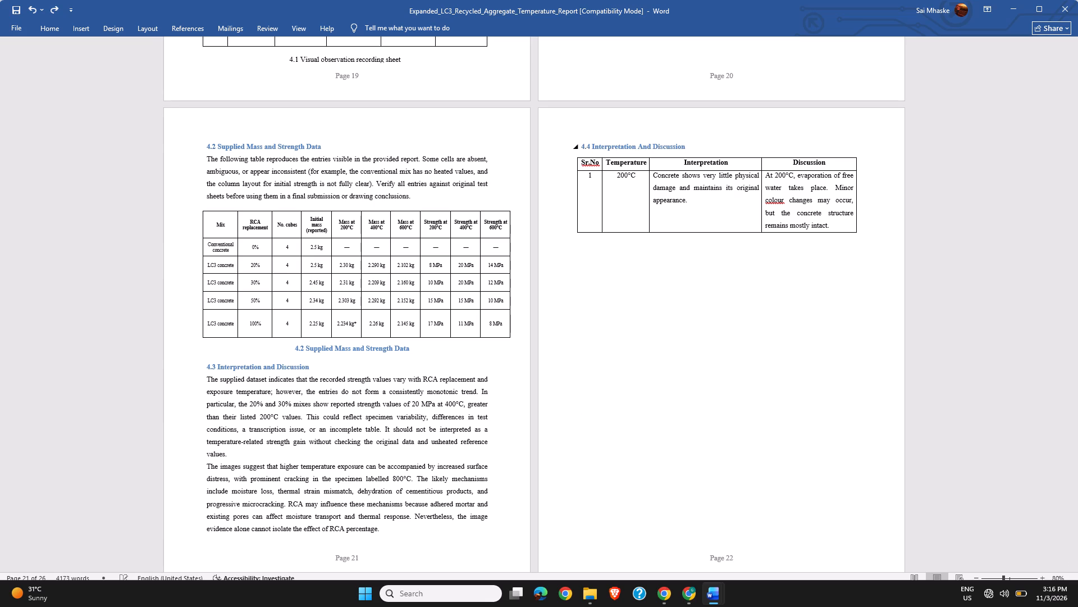
key("ctrl+z")
key("BackSpace")
Insert a new line after the "4.4 Interpretation And Discussion" heading above the table.
left_click(689, 144)
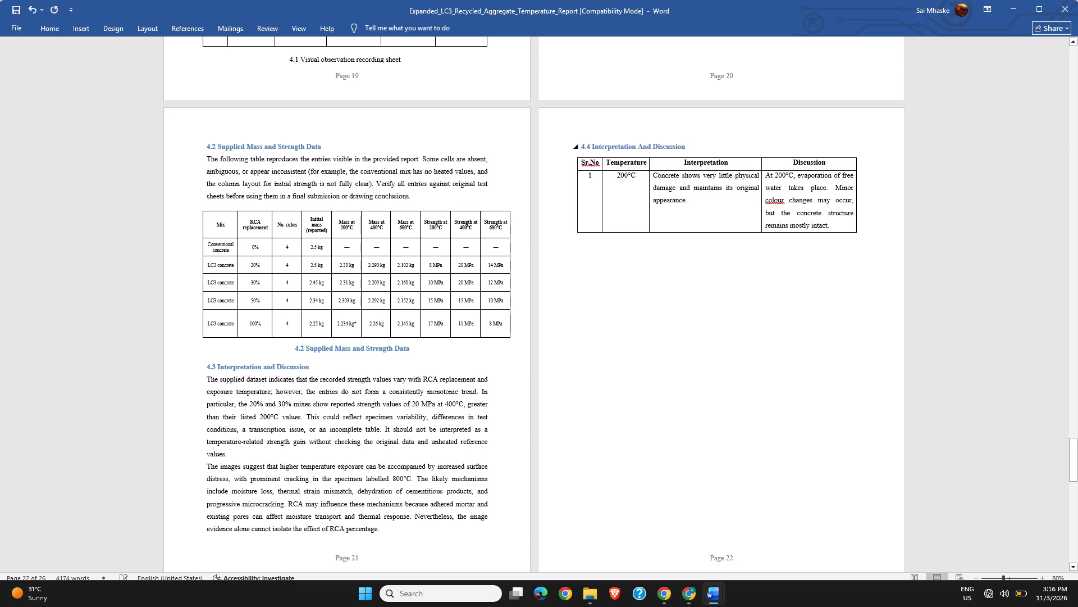
key("Return")
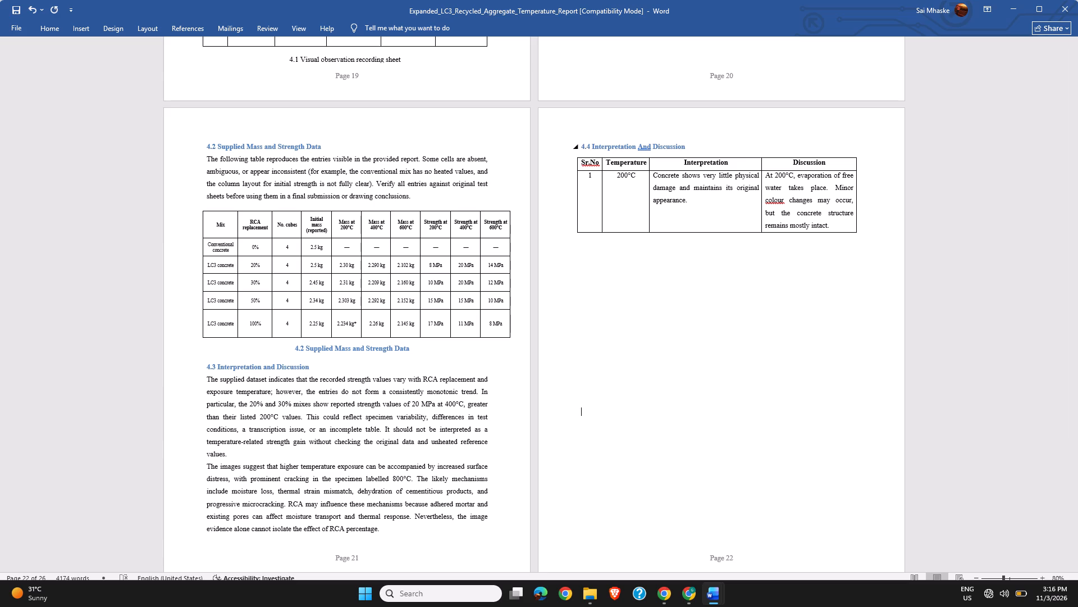
Add two more blank lines after the "4.4 Interpretation And Discussion" heading on page 22.
key("Return")
left_click(709, 147)
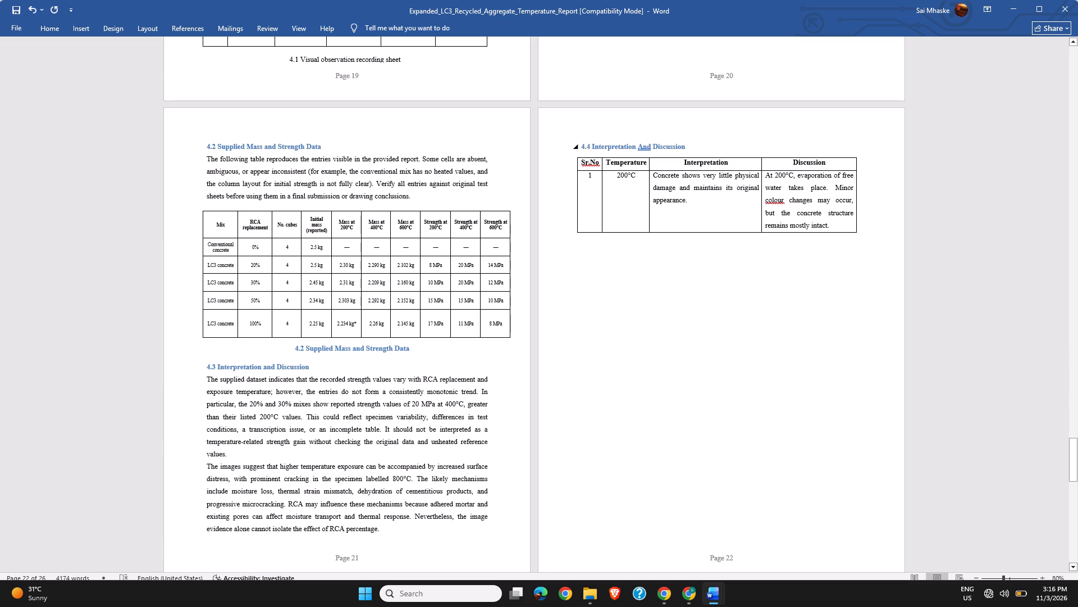
key("Return")
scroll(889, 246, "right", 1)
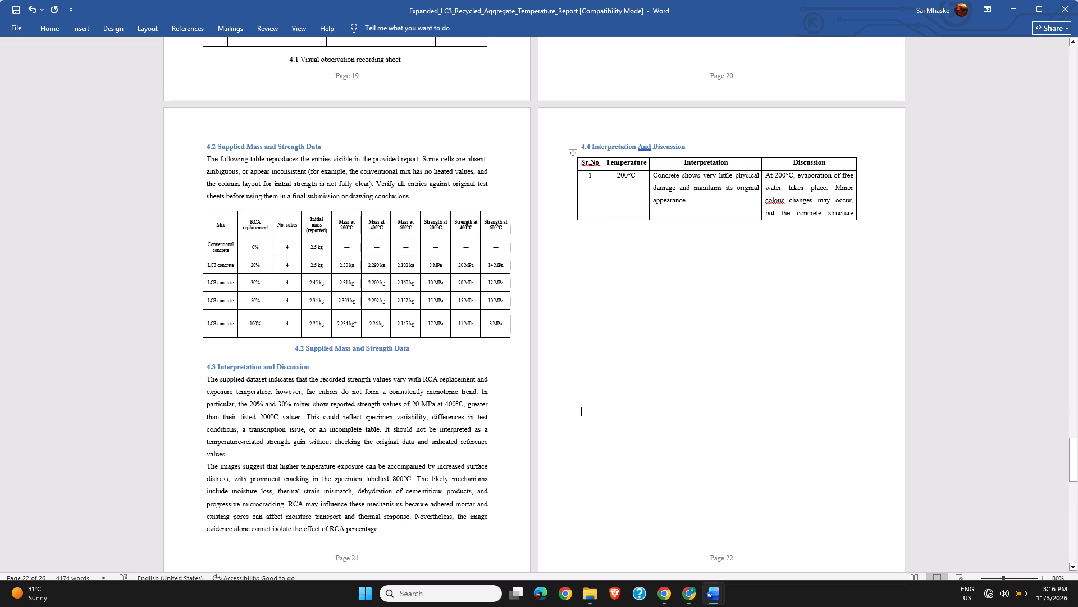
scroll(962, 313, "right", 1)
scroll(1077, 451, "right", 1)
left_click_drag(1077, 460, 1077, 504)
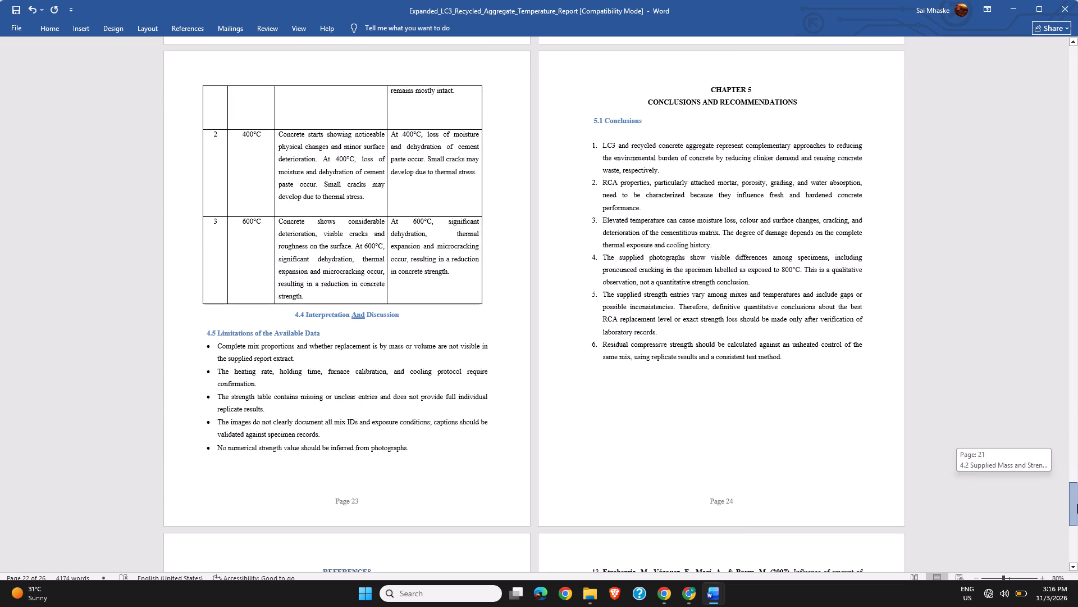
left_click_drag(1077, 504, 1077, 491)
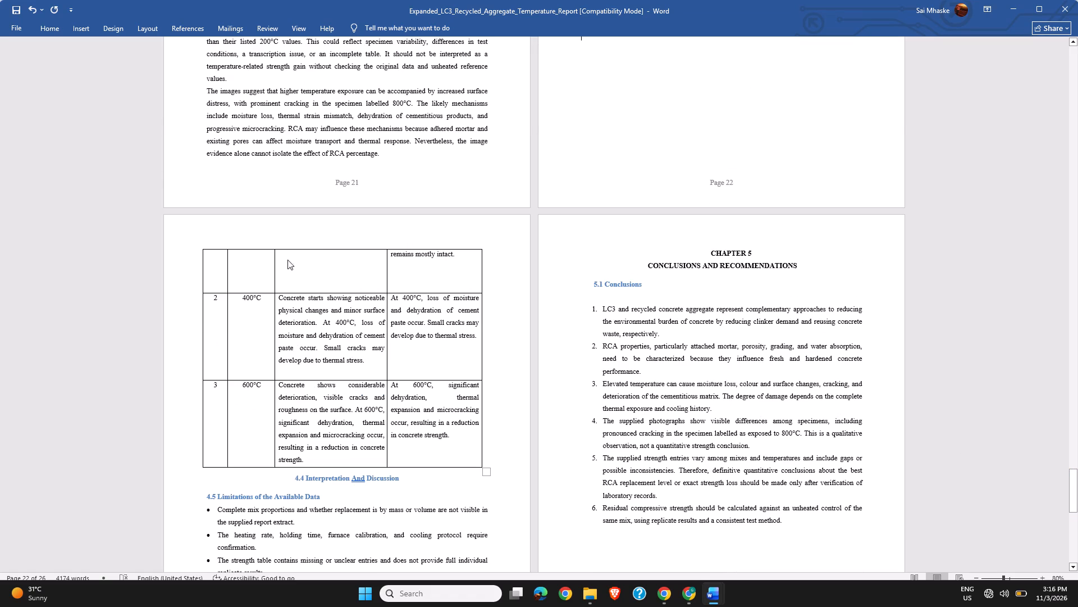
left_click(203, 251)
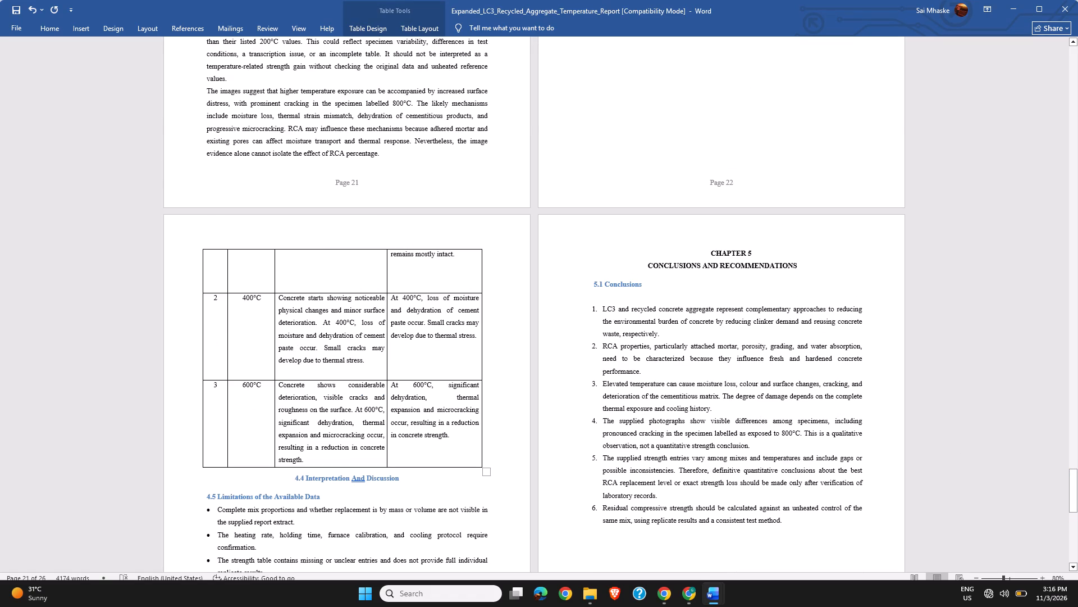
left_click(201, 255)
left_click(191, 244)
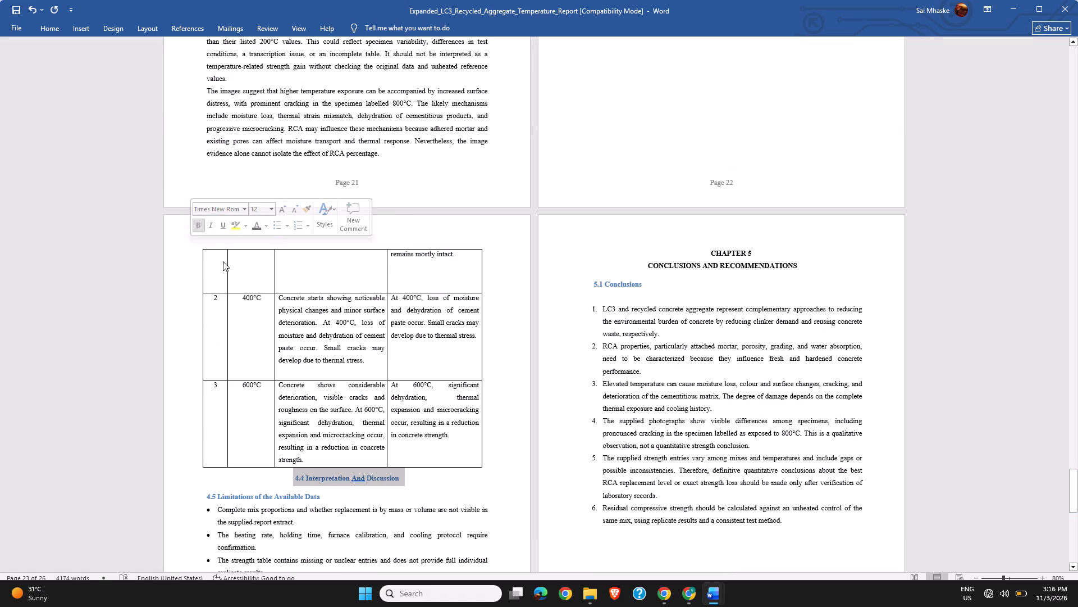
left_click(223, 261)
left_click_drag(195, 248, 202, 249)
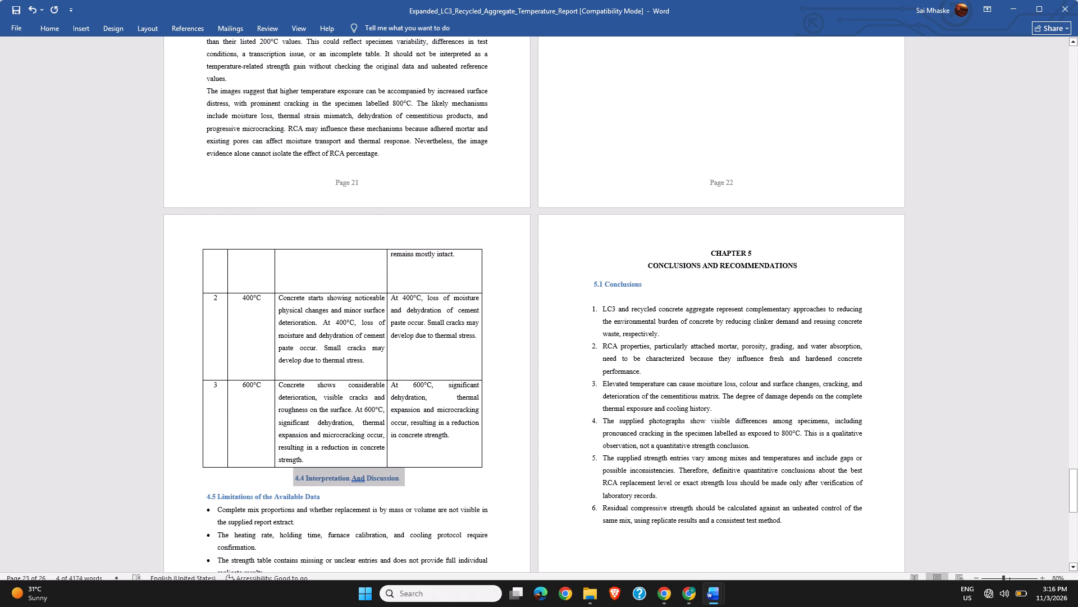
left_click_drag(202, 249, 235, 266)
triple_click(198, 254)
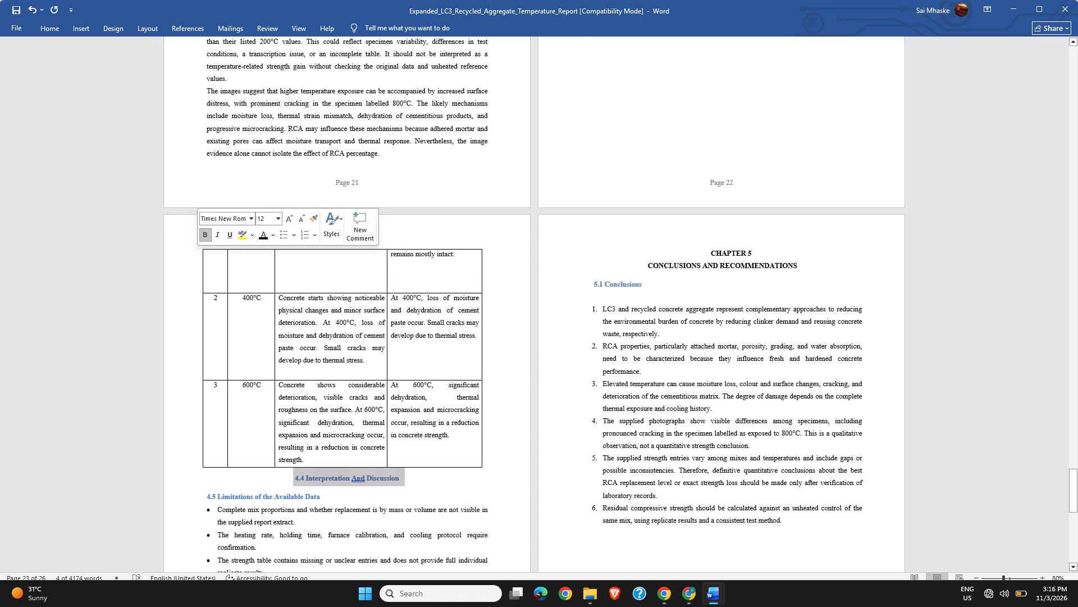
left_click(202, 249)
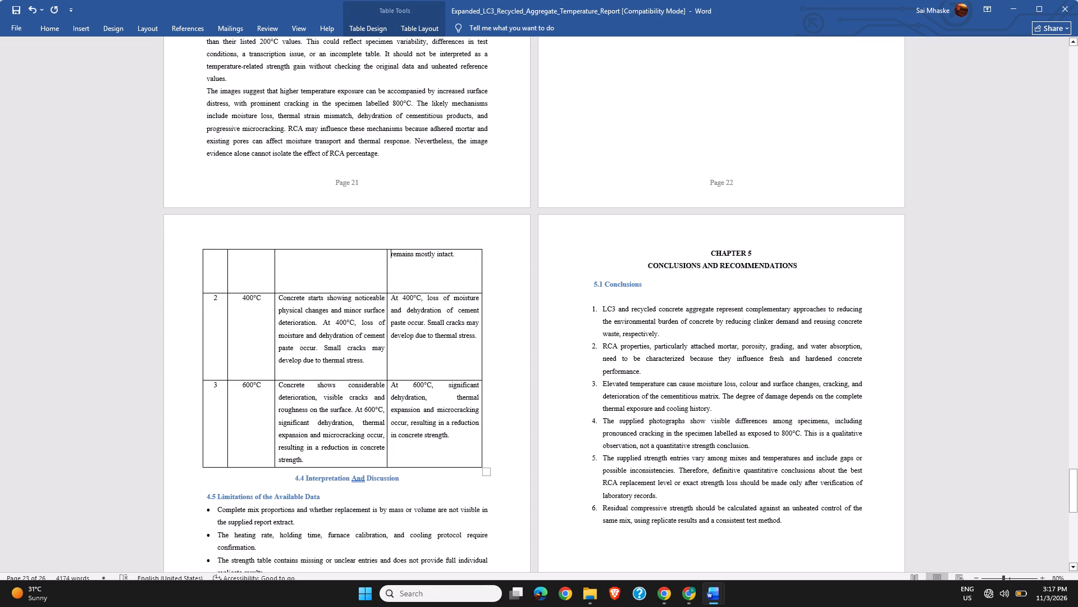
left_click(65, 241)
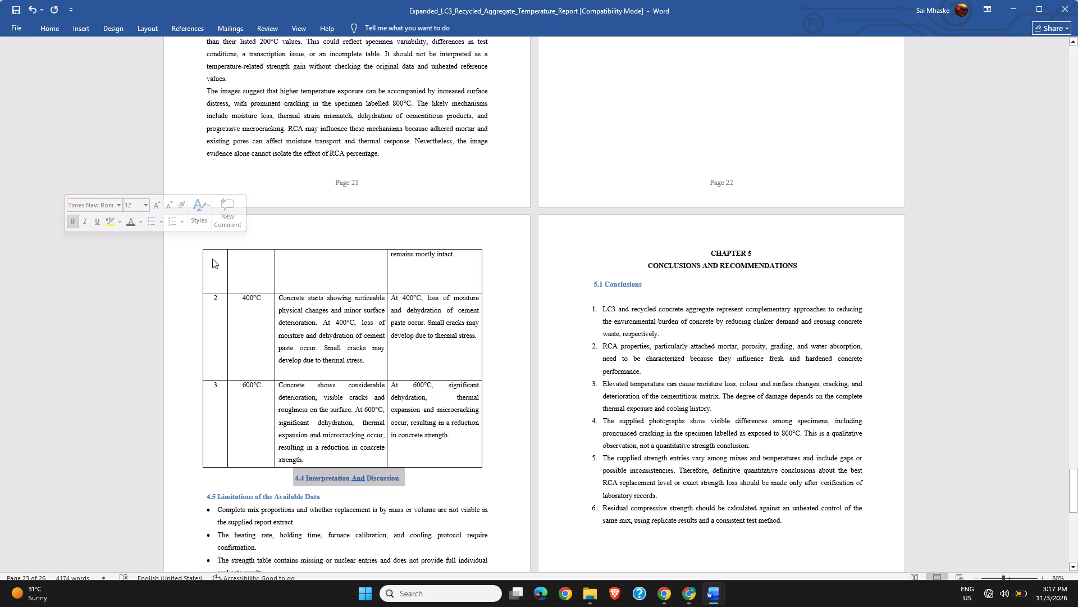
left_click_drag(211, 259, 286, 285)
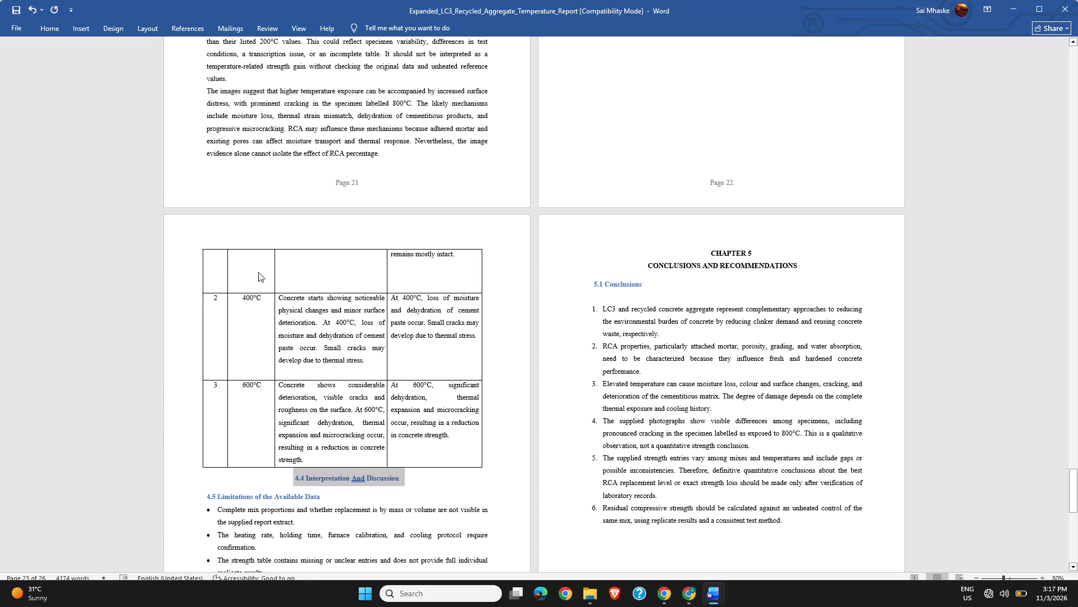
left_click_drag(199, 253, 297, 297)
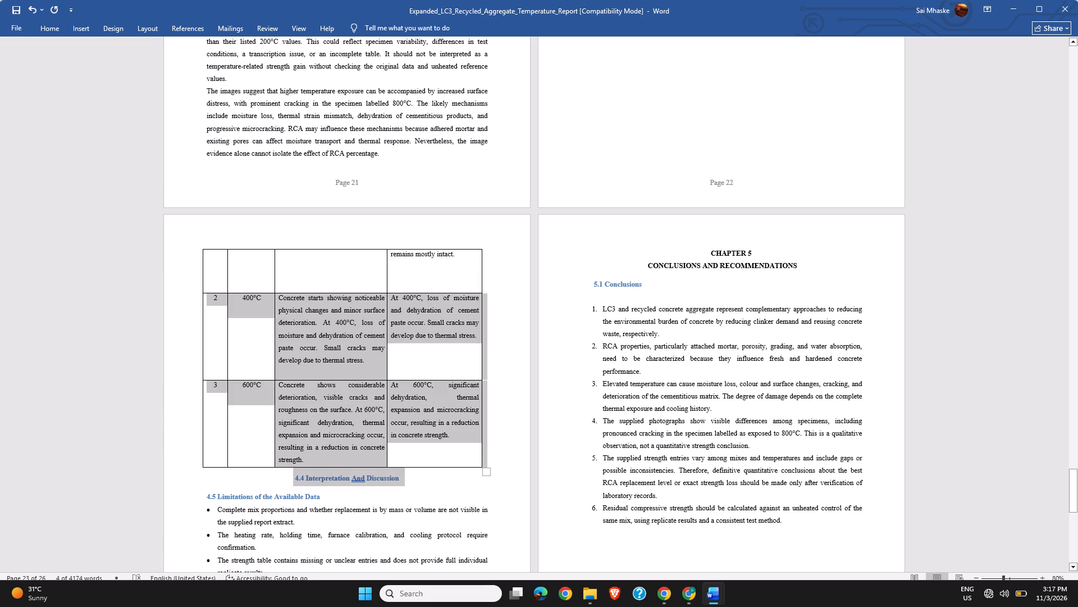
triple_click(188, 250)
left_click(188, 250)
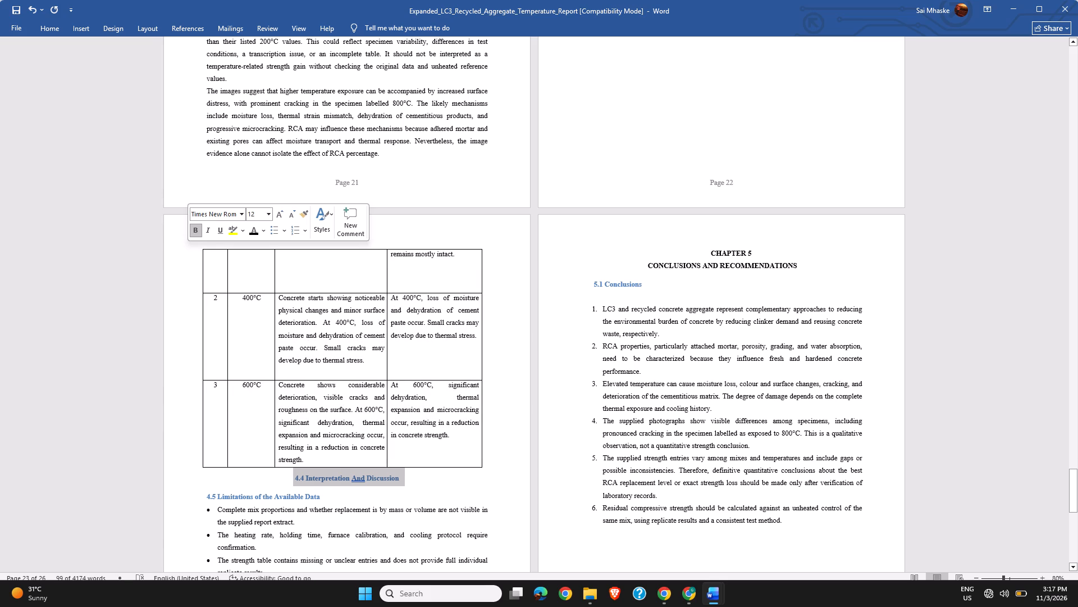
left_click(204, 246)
Insert two blank lines before the "4.4 Interpretation And Discussion" heading at the start of page 22.
scroll(1074, 414, "up", 1)
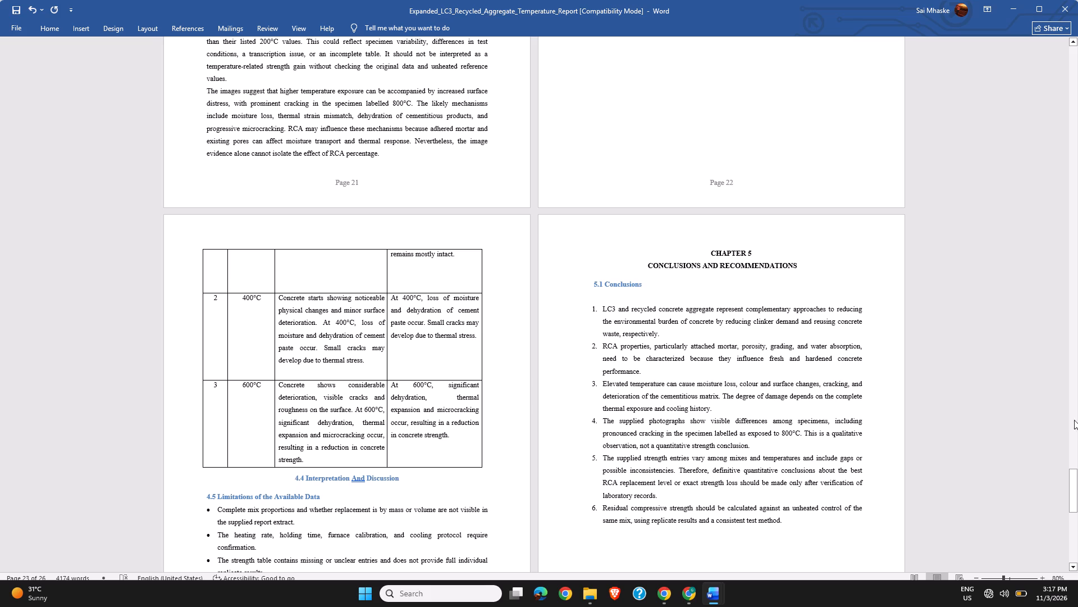
scroll(1074, 420, "up", 1)
left_click_drag(1077, 485, 1077, 433)
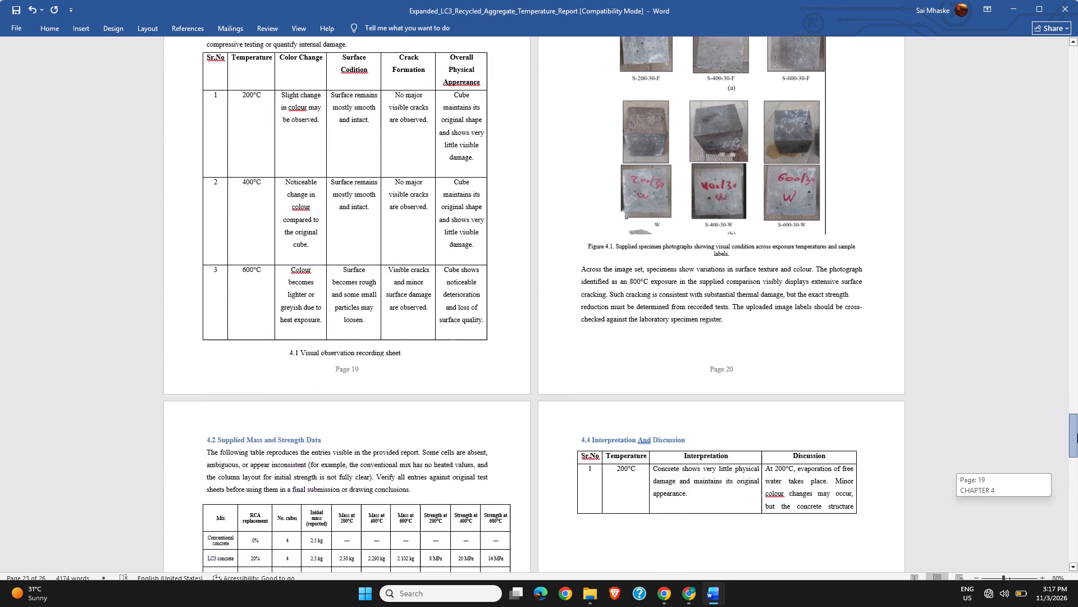
left_click_drag(1077, 433, 1077, 440)
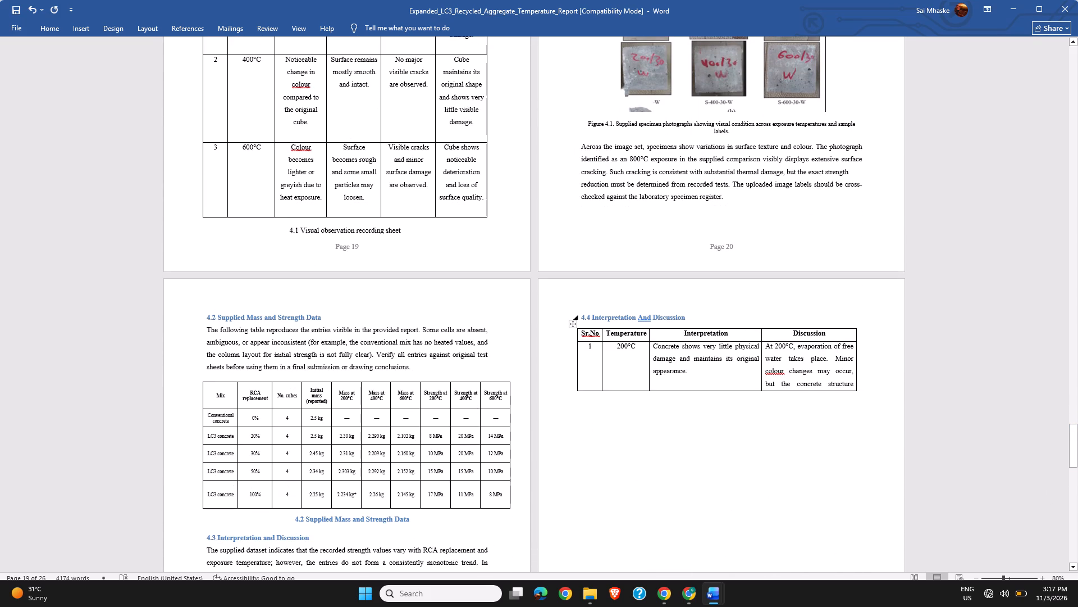
left_click(584, 314)
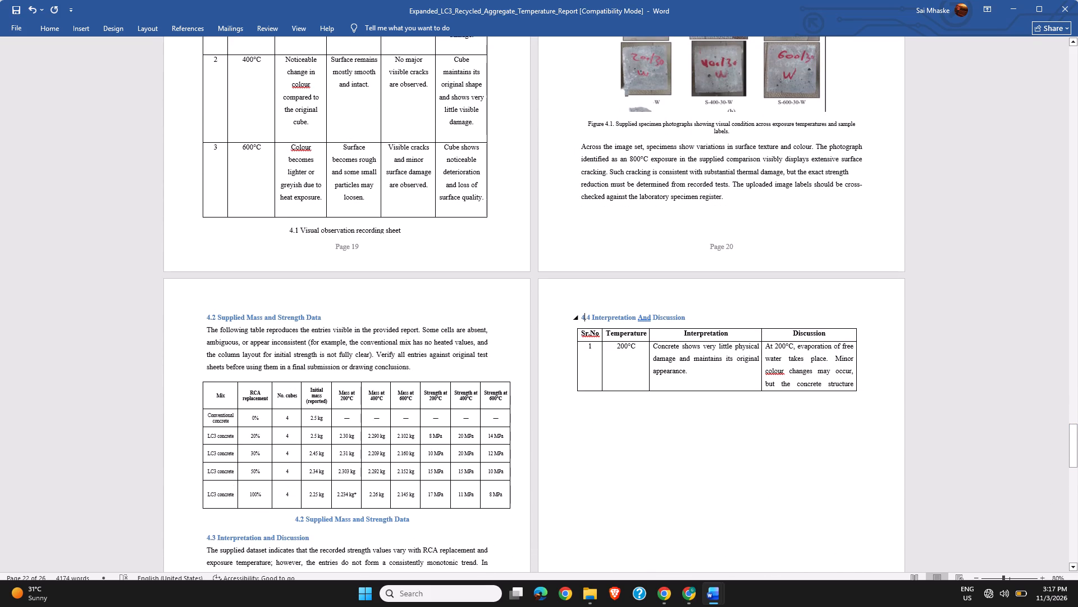
left_click(581, 316)
key("Return")
key("Return")
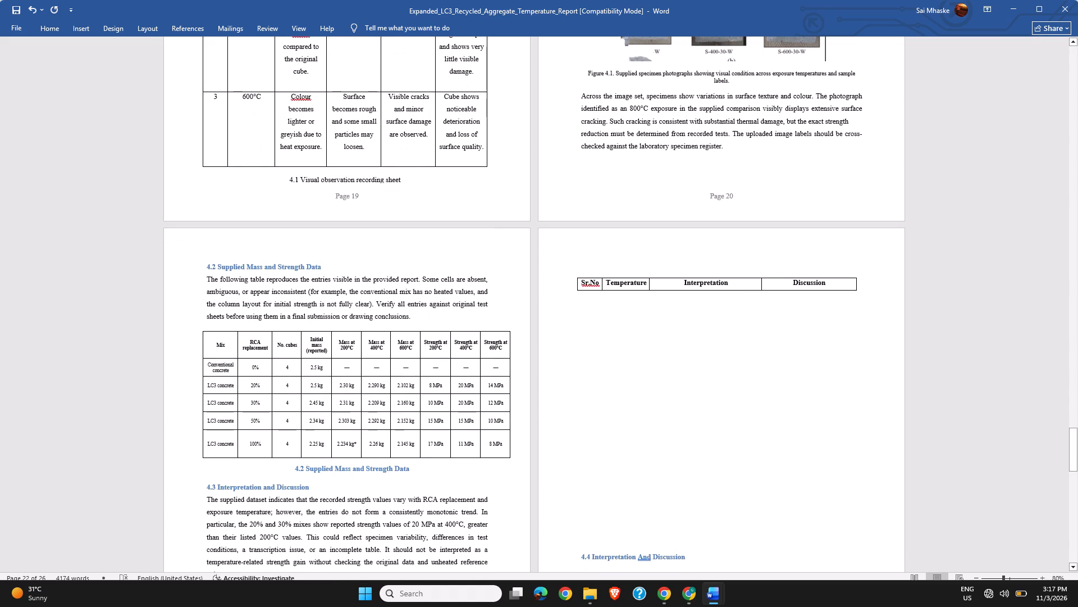
key("Down")
key("Down")
key("Down")
key("Down")
key("Down")
key("Down")
key("Down")
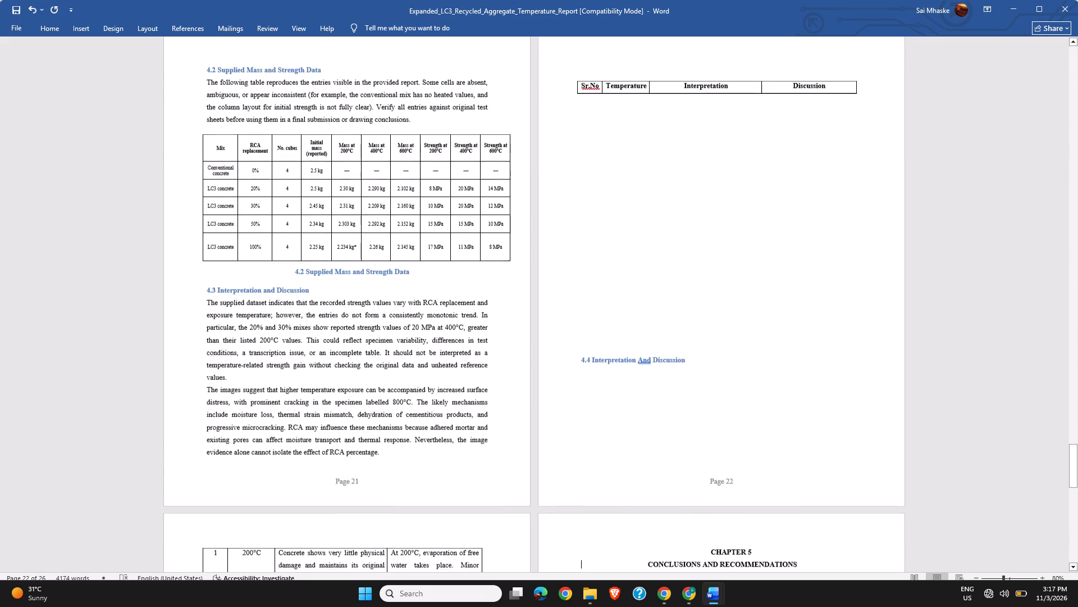
Insert 21 line breaks after the first "4" of the "4.4 Interpretation And Discussion" heading, pushing the remaining heading text onto page 23.
left_click(583, 360)
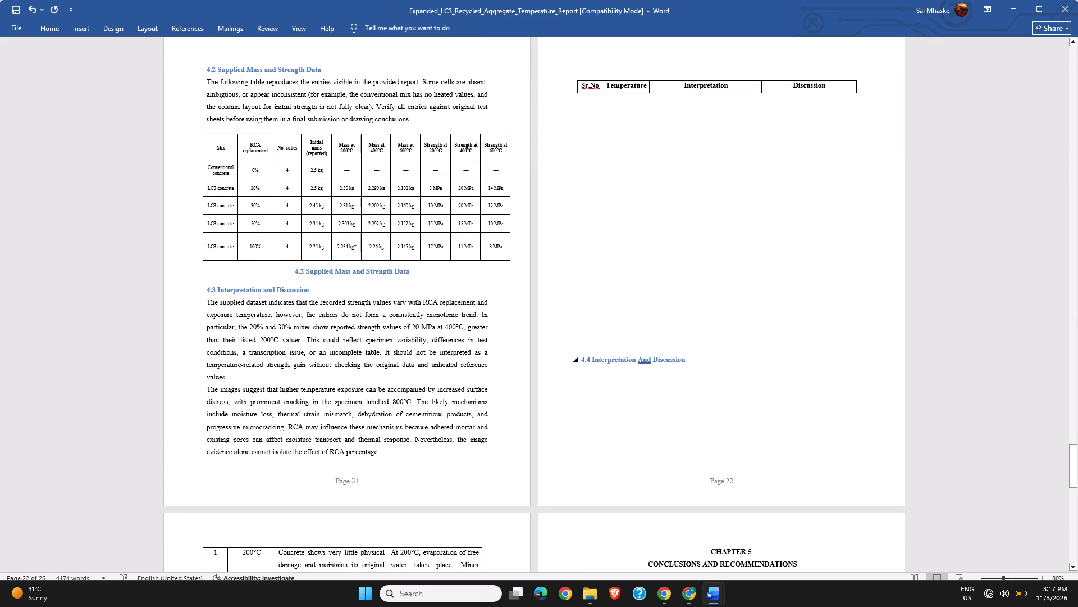
key("Return")
key("Return")
key("Return")
key("Return")
key("Return")
key("Return")
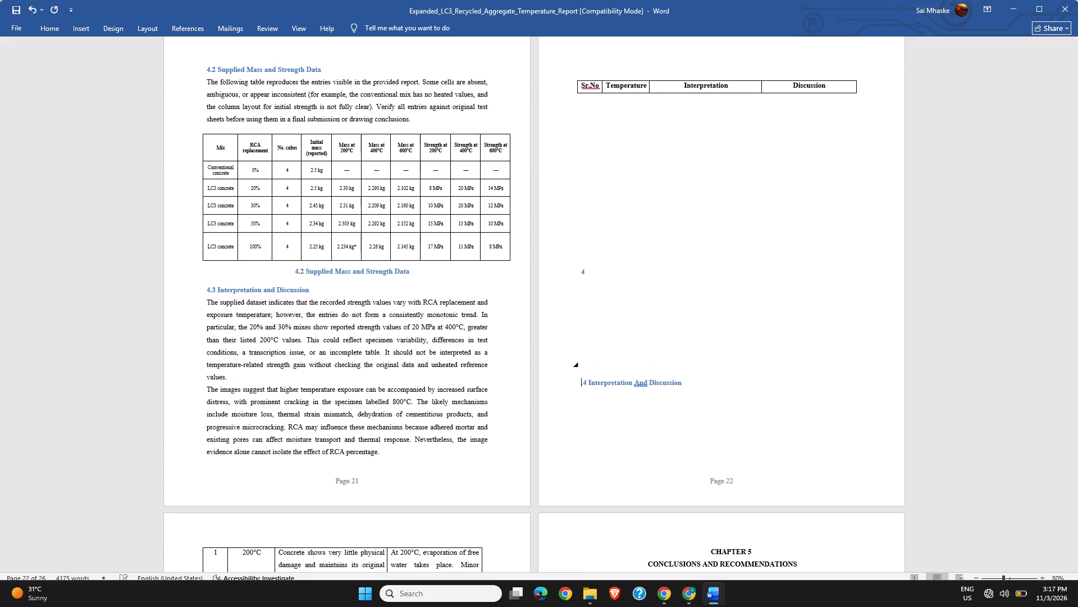
key("Return")
key("Return")
key("Return")
key("Return")
key("Return")
key("Return")
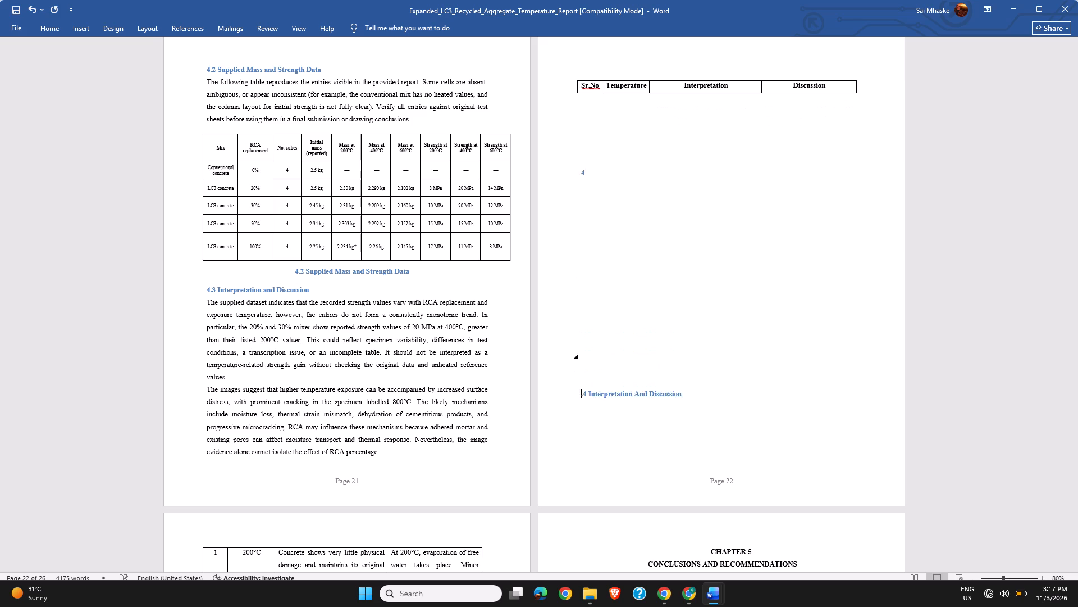
key("Return")
key("Return")
key("Return")
key("Return")
key("Return")
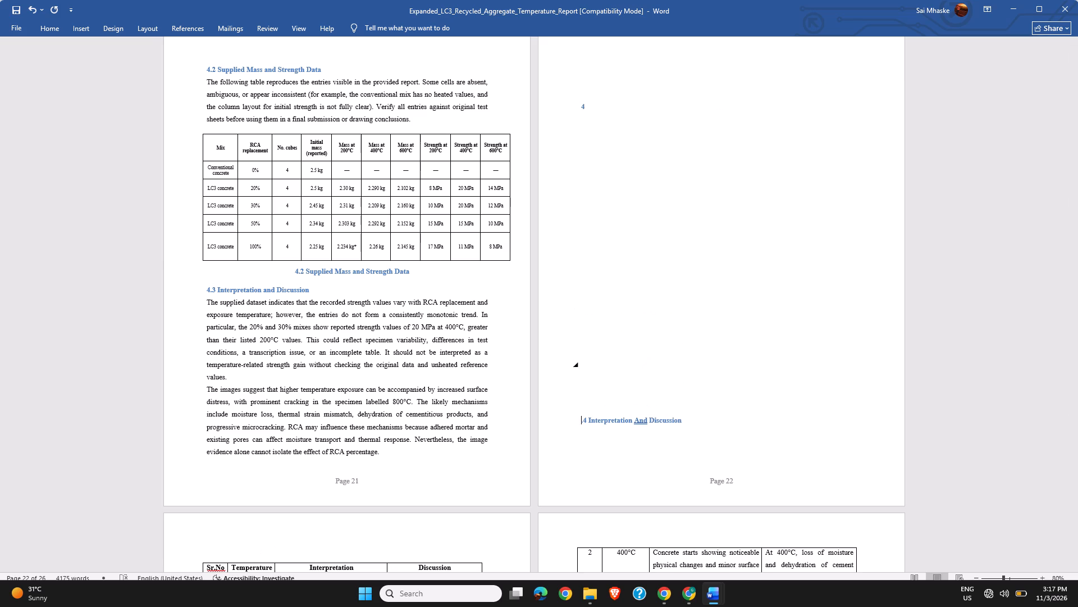
key("Return")
key("Return")
key("Return")
key("Return")
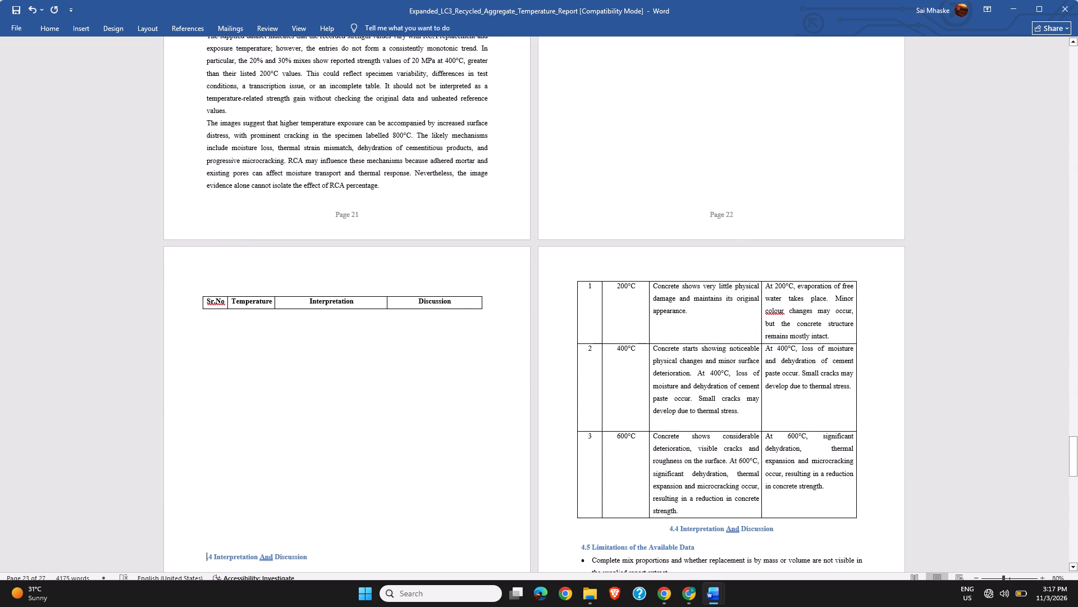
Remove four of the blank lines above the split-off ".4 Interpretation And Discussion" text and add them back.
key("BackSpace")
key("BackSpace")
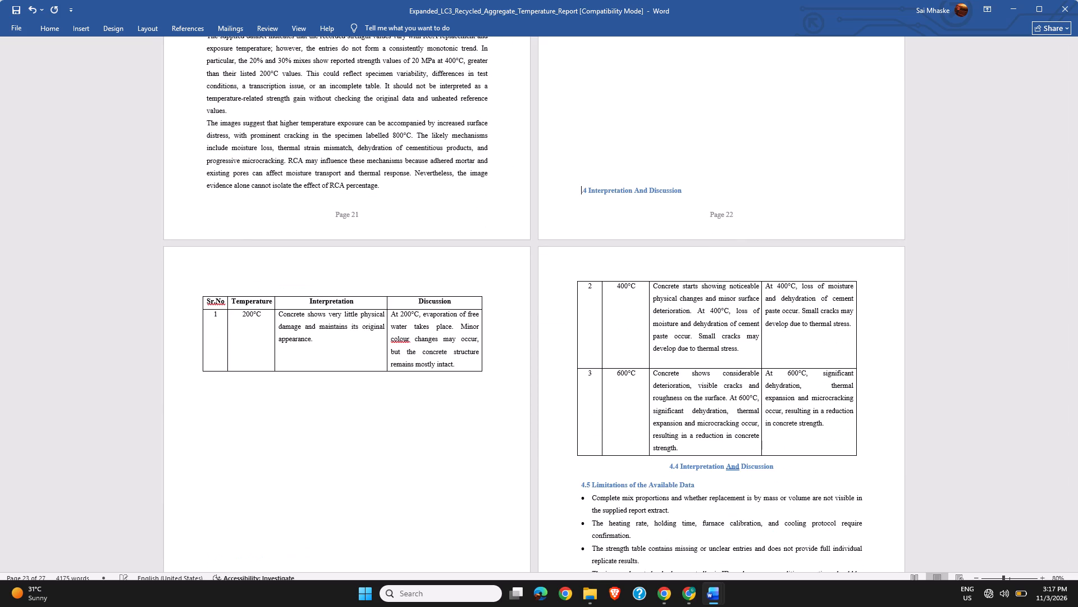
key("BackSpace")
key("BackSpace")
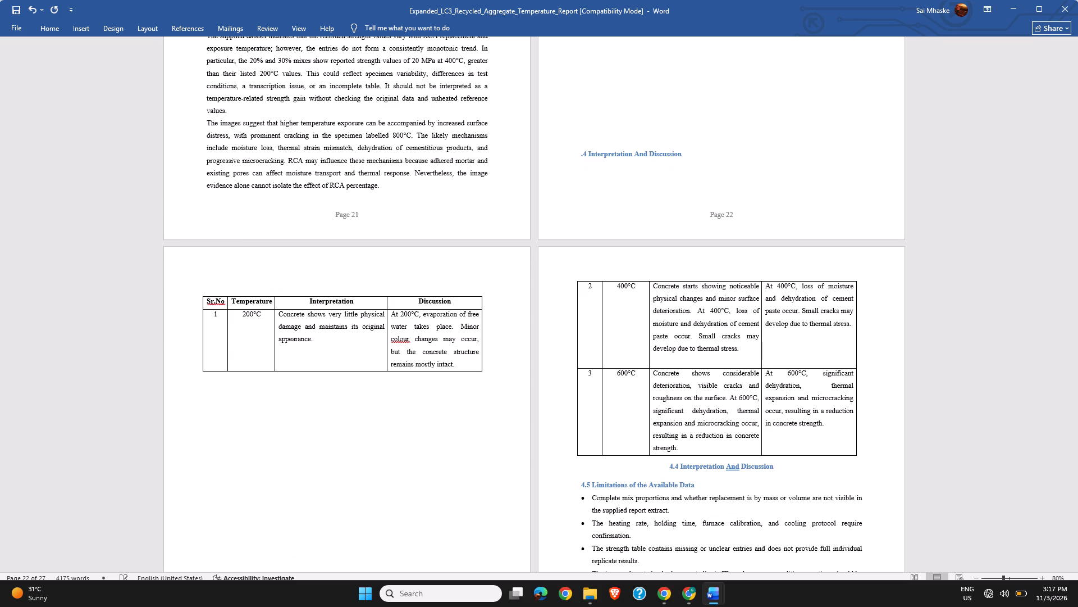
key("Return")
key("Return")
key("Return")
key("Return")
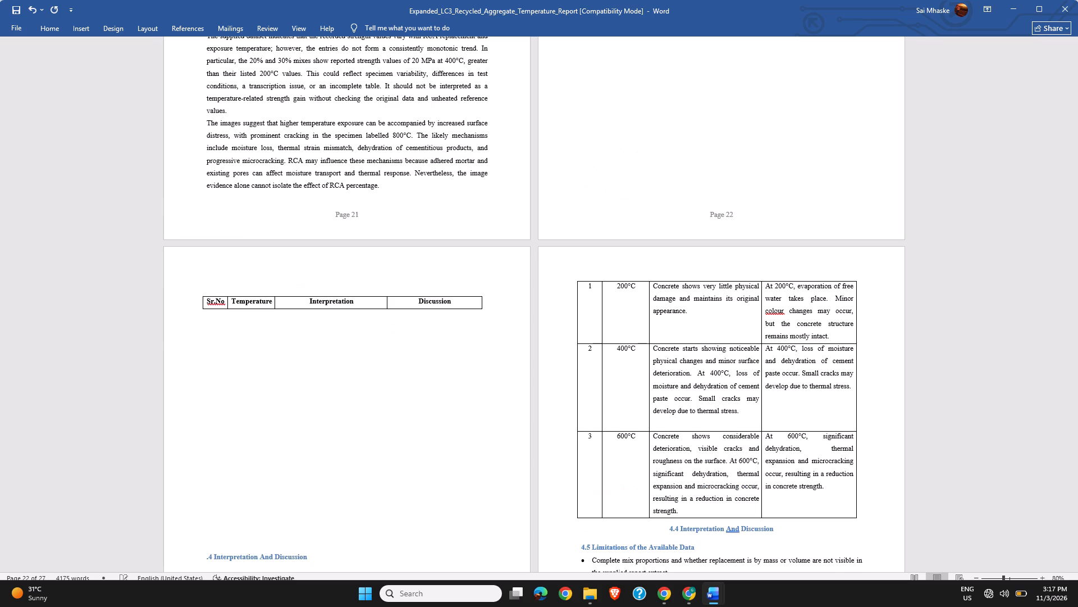
Add ten more blank lines above the split-off ".4 Interpretation And Discussion" text on page 23.
key("Return")
key("Return")
key("Return")
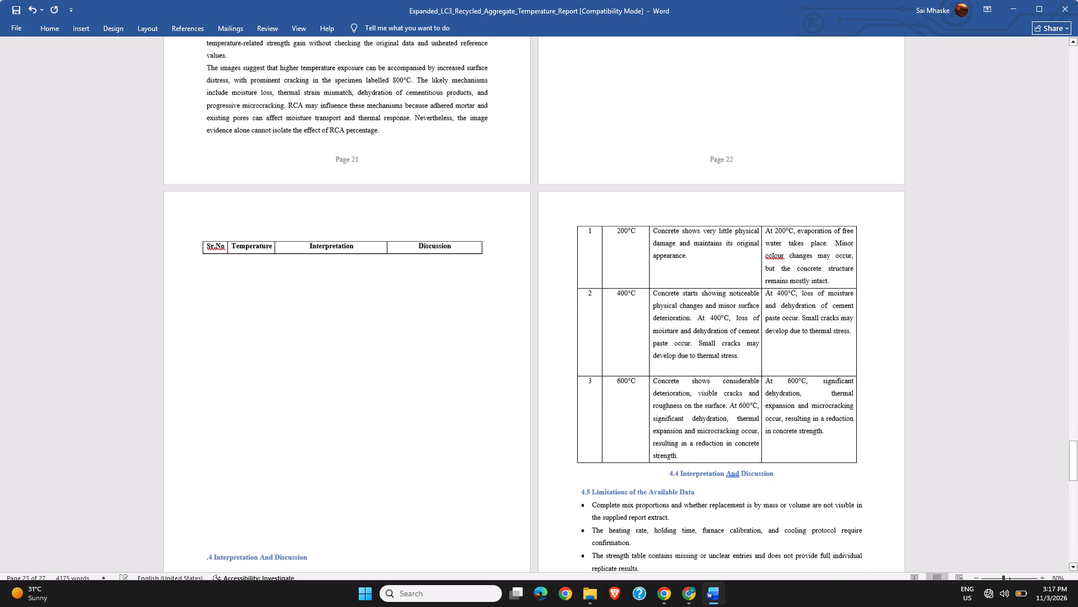
key("Return")
key("Return")
key("Return")
key("Return")
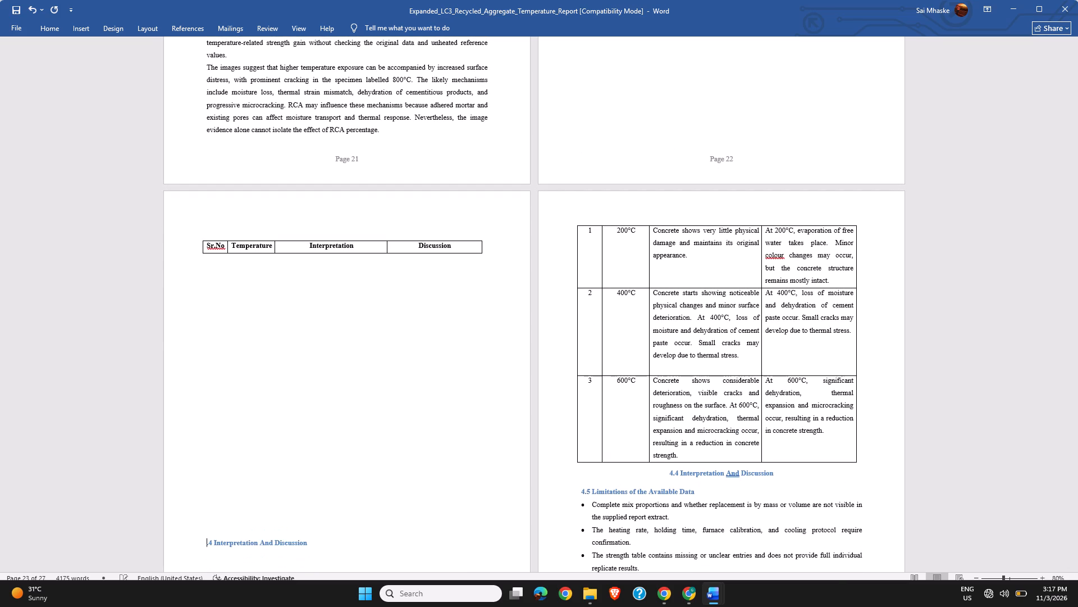
key("Return")
key("Return")
key("Return")
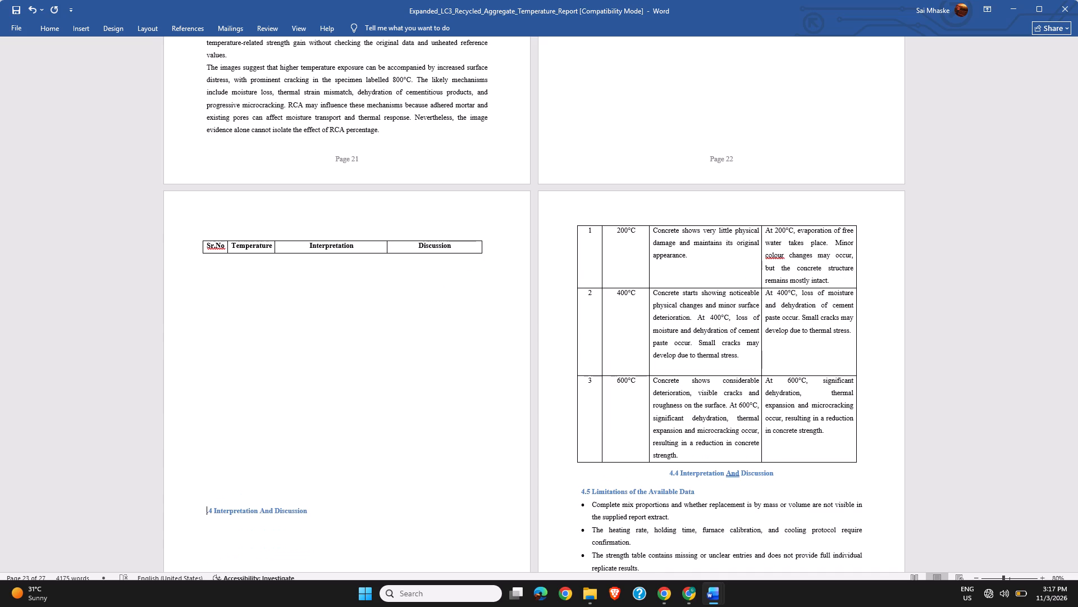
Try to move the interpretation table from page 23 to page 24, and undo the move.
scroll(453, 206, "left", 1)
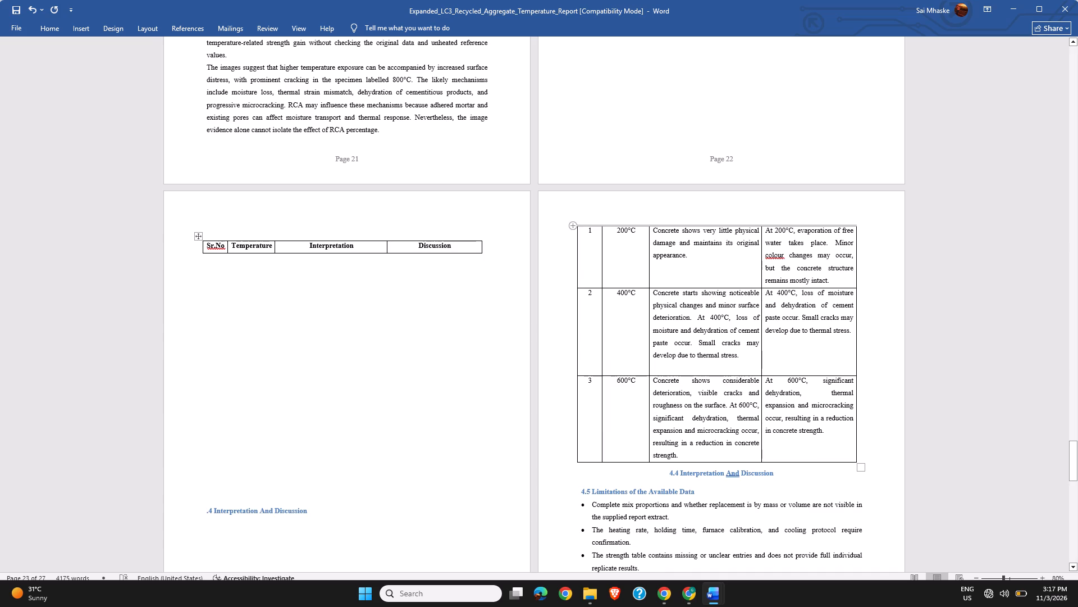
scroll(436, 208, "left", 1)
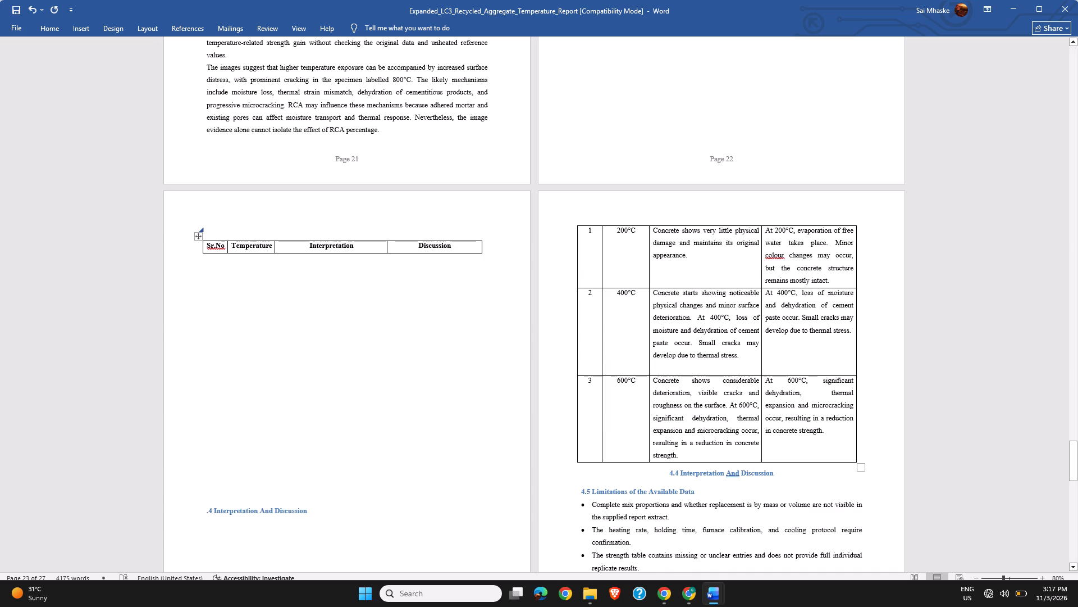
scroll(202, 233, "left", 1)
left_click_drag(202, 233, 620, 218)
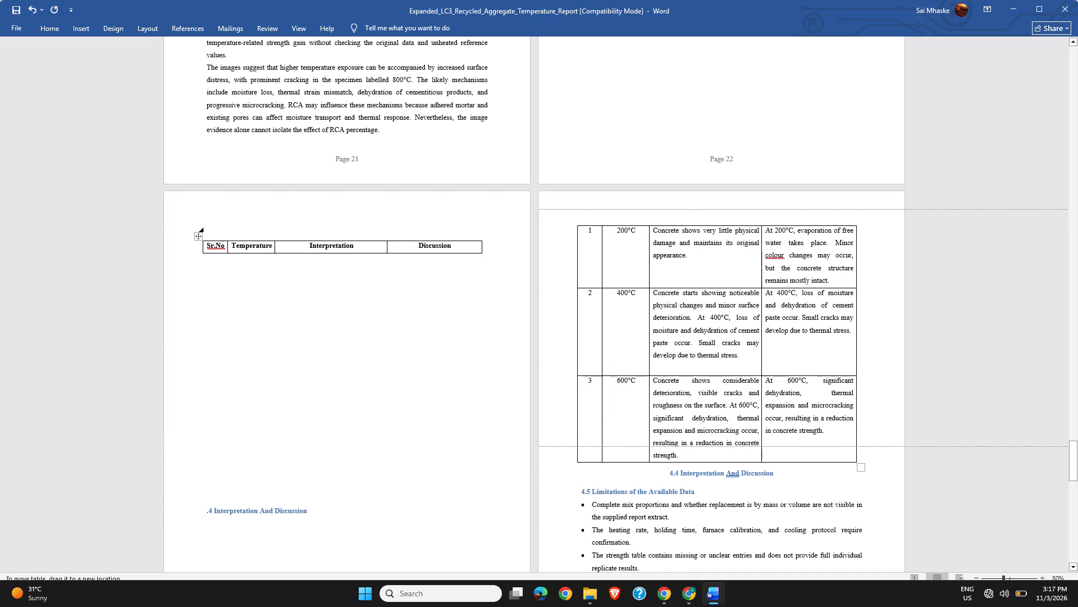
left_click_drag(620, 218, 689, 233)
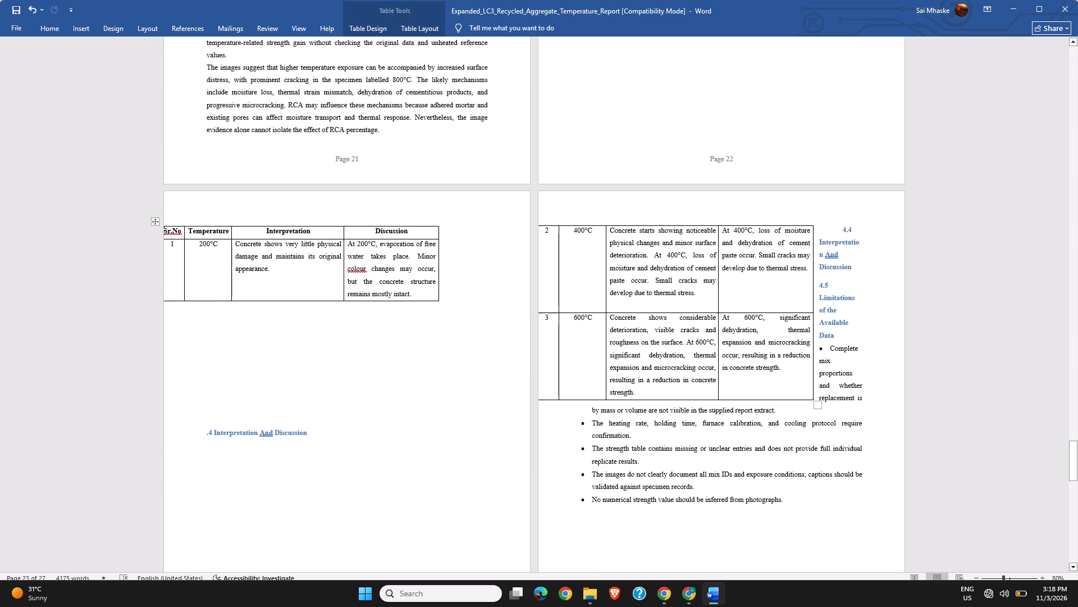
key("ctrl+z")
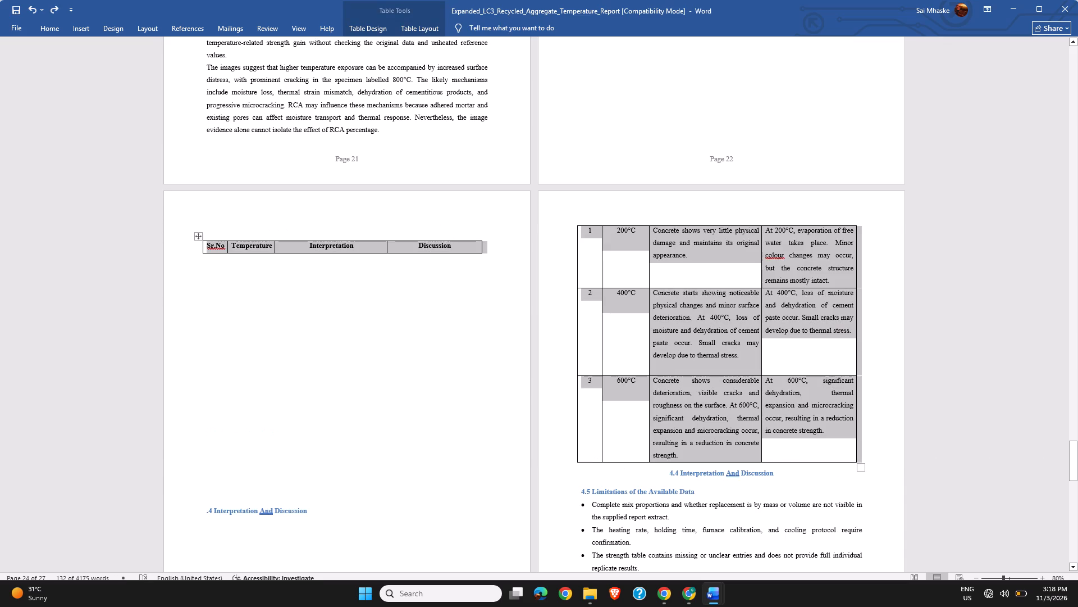
Undo the recent line breaks until the split "4.4 Interpretation And Discussion" heading is back in one piece on page 22.
key("ctrl+z")
key("ctrl+z")
key("ctrl+z")
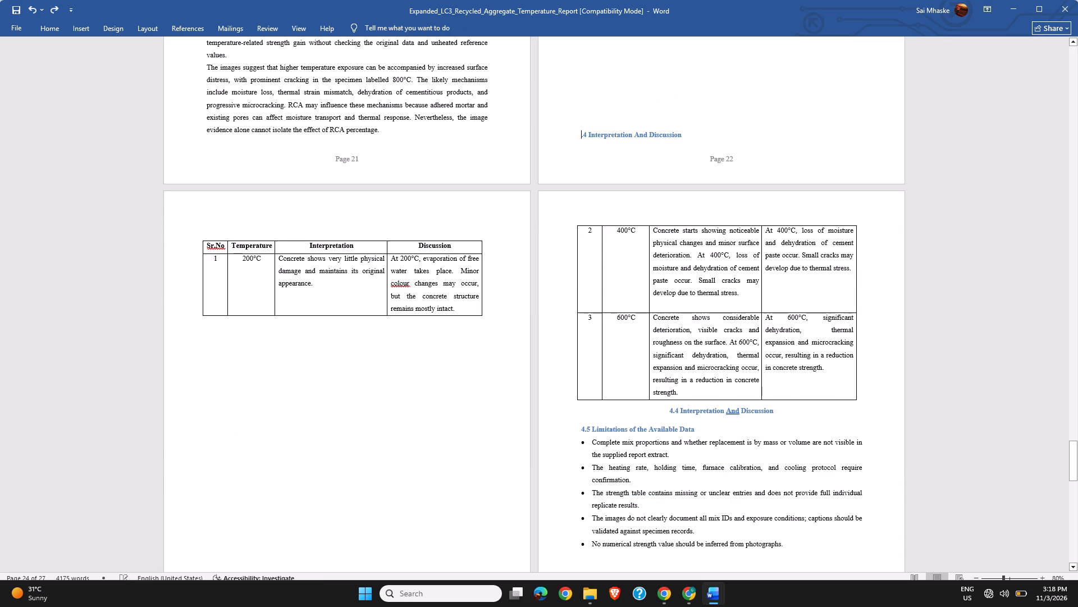
key("ctrl+z")
key("ctrl+z")
key("ctrl+z")
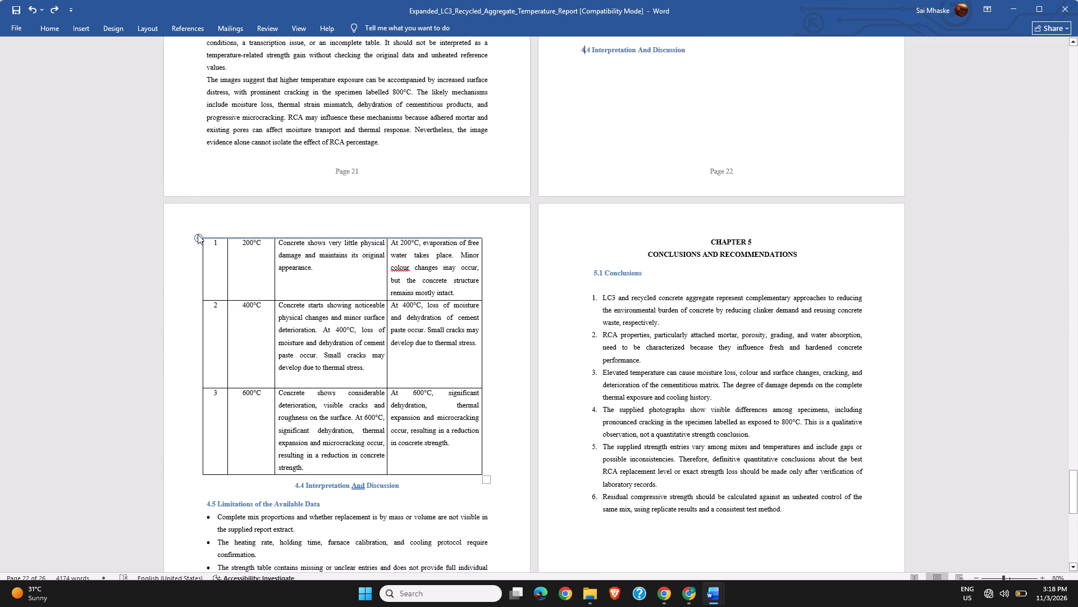
scroll(198, 242, "left", 1)
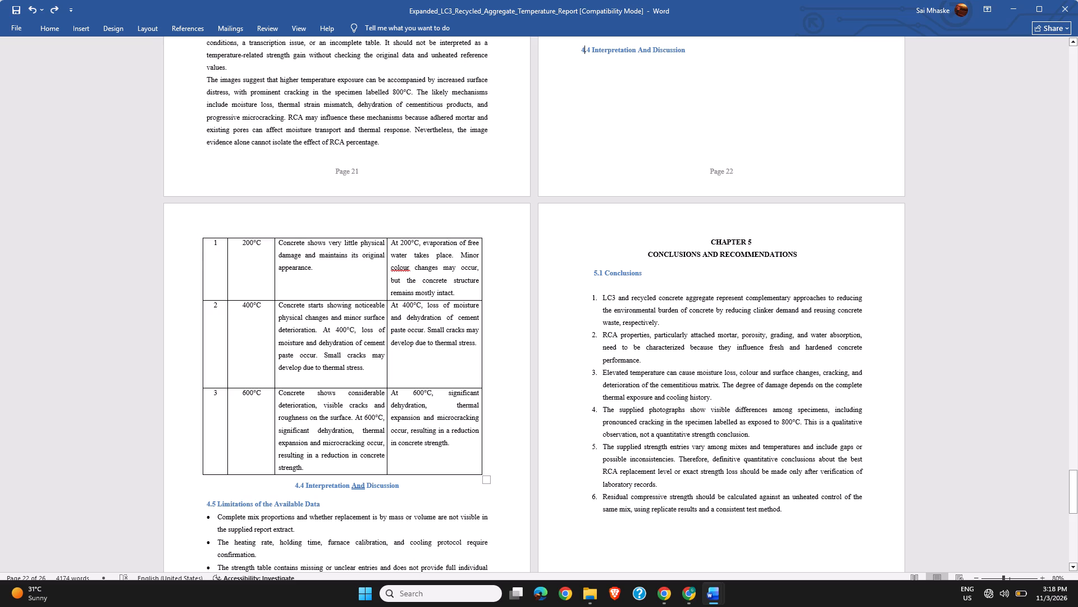
Insert six blank lines directly above the "4.4 Interpretation And Discussion" heading on page 22.
left_click(203, 239)
left_click(203, 239)
left_click(577, 43)
key("Return")
key("Return")
key("Return")
key("Return")
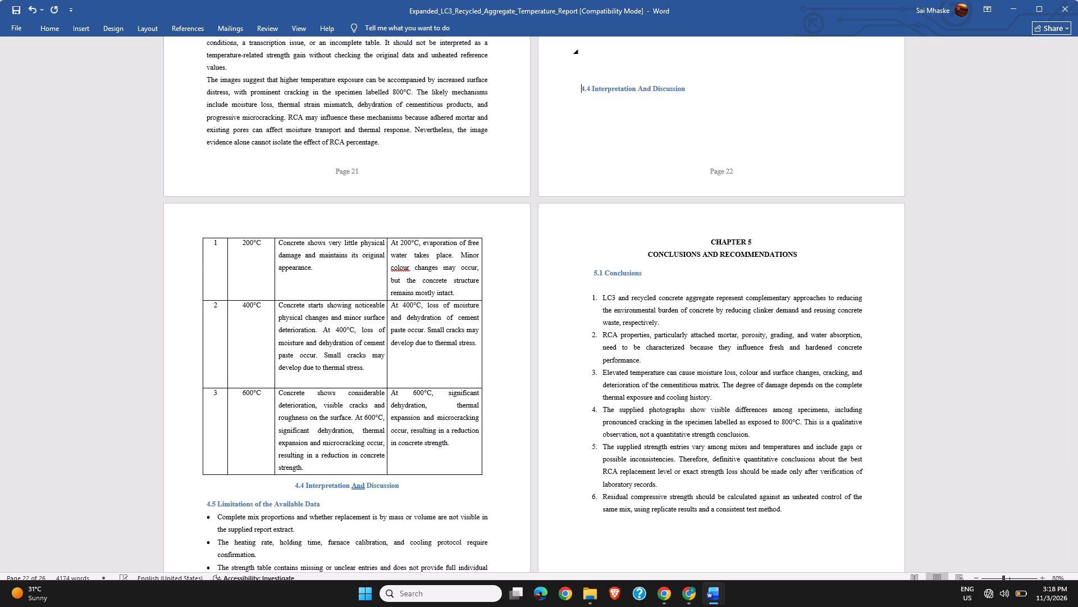
key("Return")
key("Return")
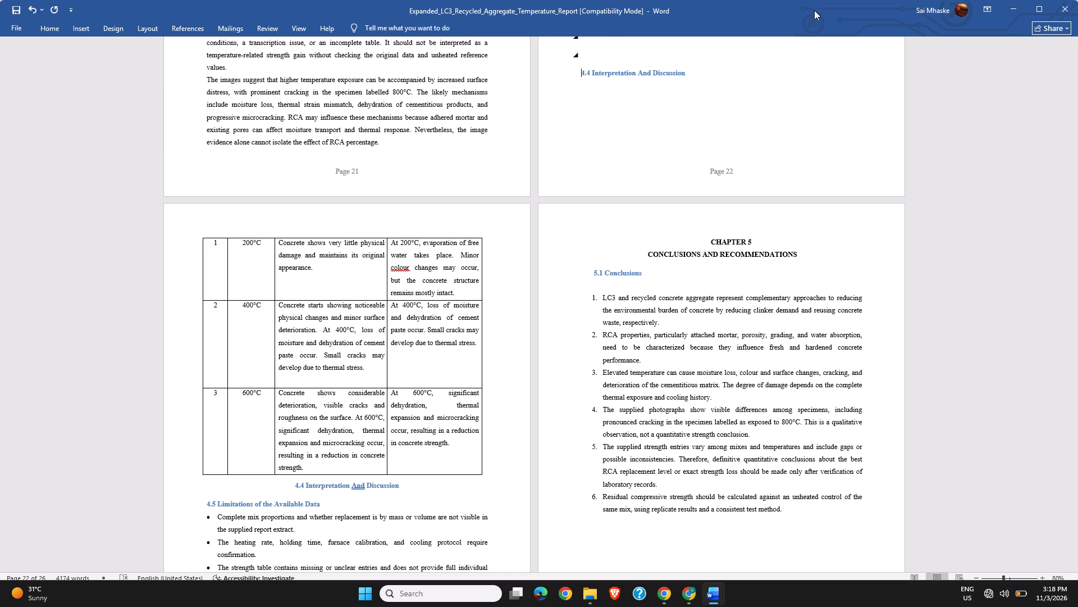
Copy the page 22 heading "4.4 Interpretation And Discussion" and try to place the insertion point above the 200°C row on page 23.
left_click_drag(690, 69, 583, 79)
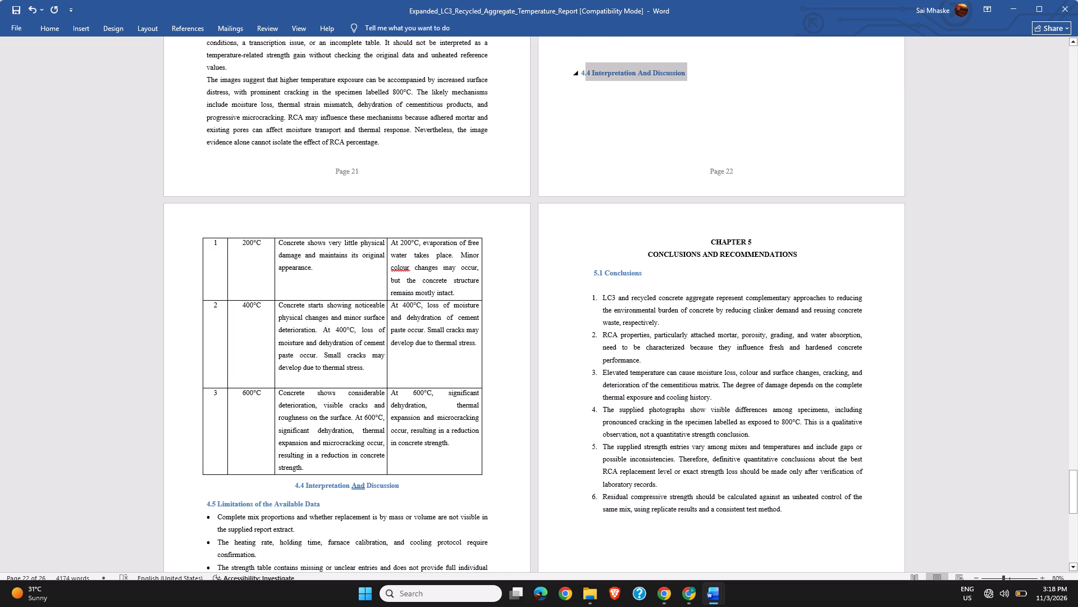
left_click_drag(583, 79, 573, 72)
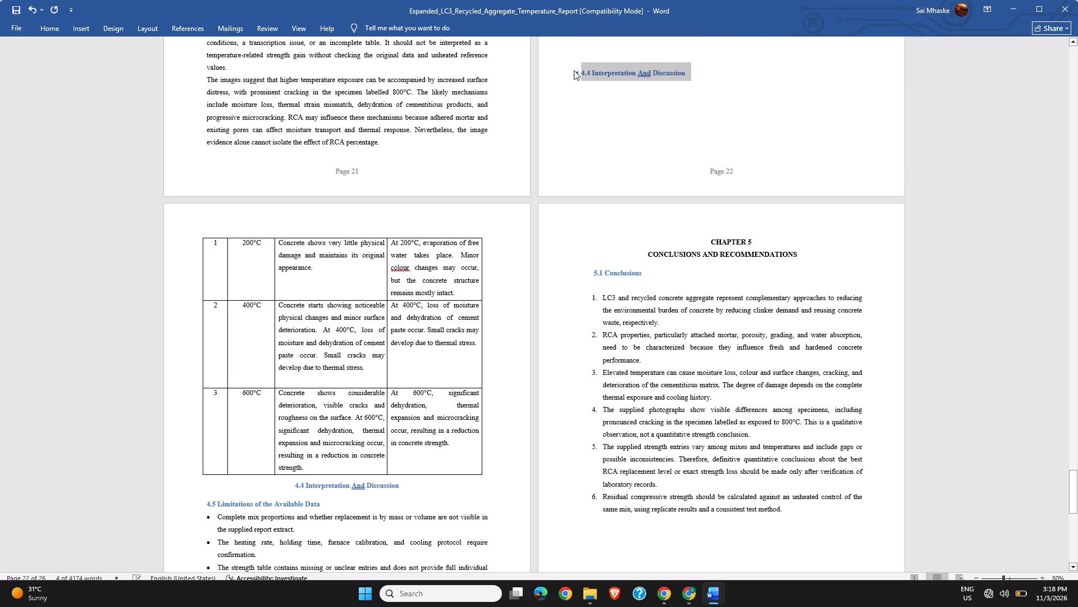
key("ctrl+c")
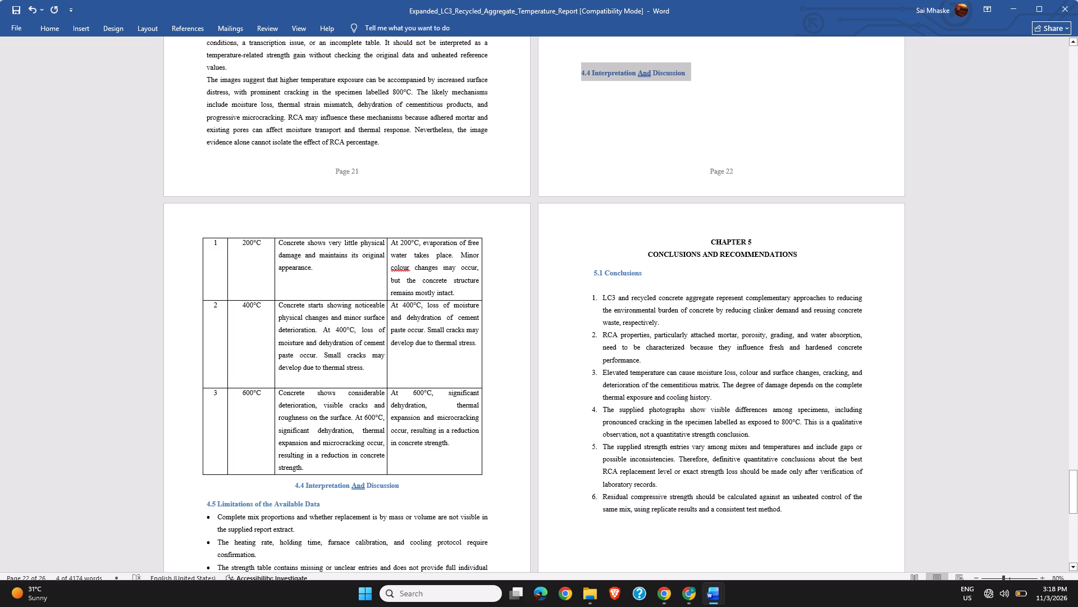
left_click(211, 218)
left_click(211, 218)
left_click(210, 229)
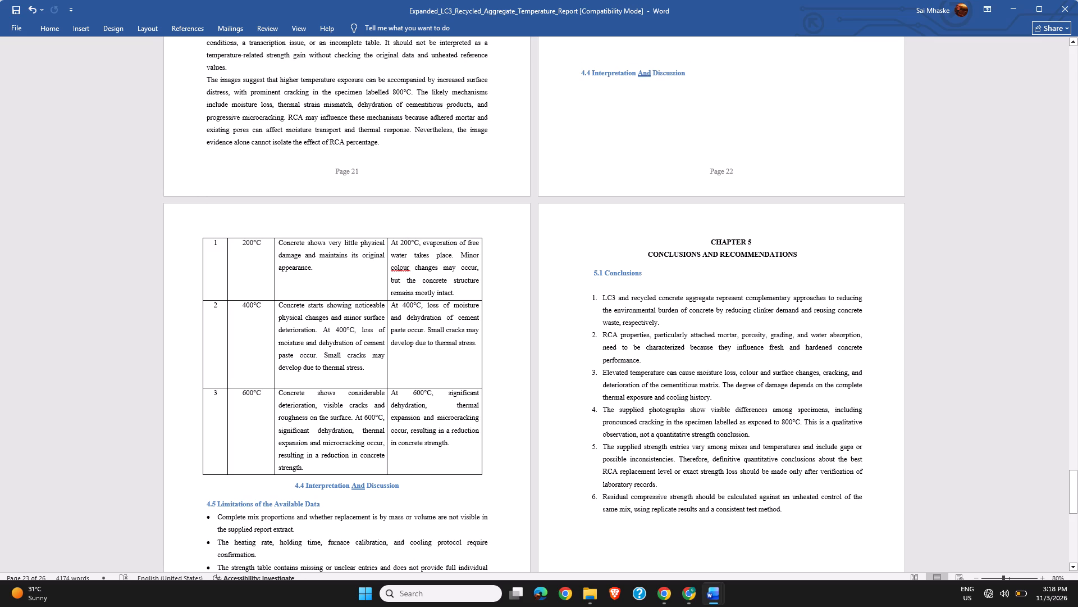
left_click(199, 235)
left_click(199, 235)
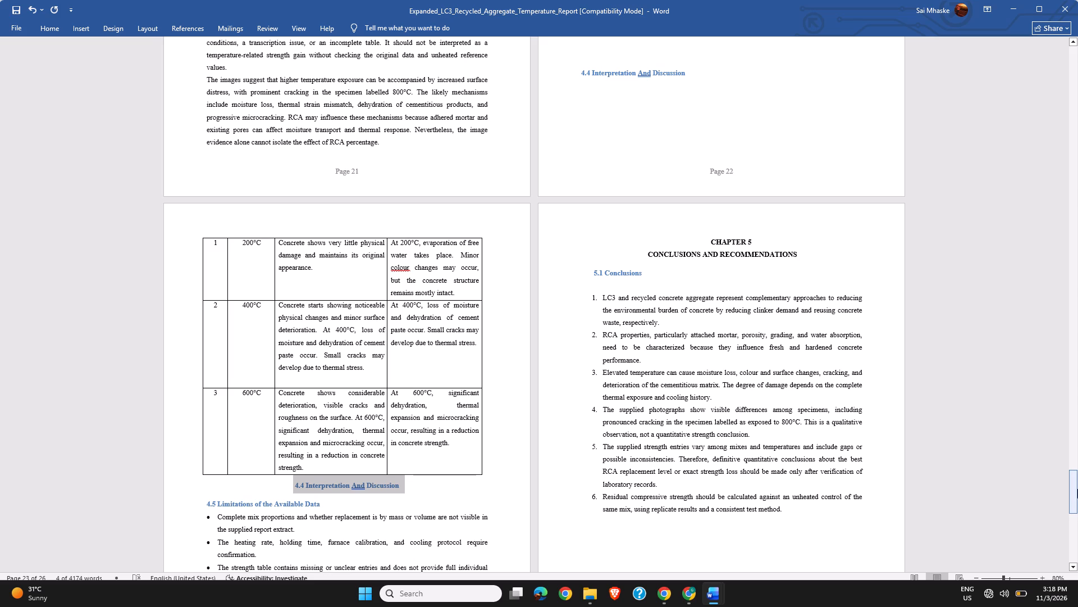
Insert 13 more blank lines on page 22 between the interpretation table's header row and the 4.4 heading.
left_click_drag(1077, 489, 1077, 451)
left_click(1077, 451)
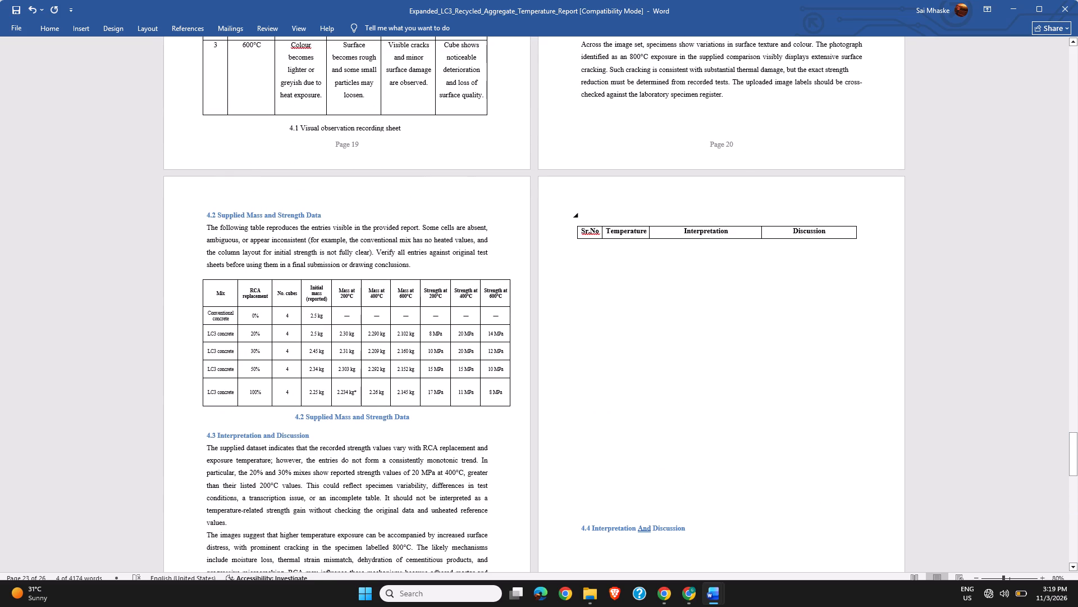
left_click(574, 228)
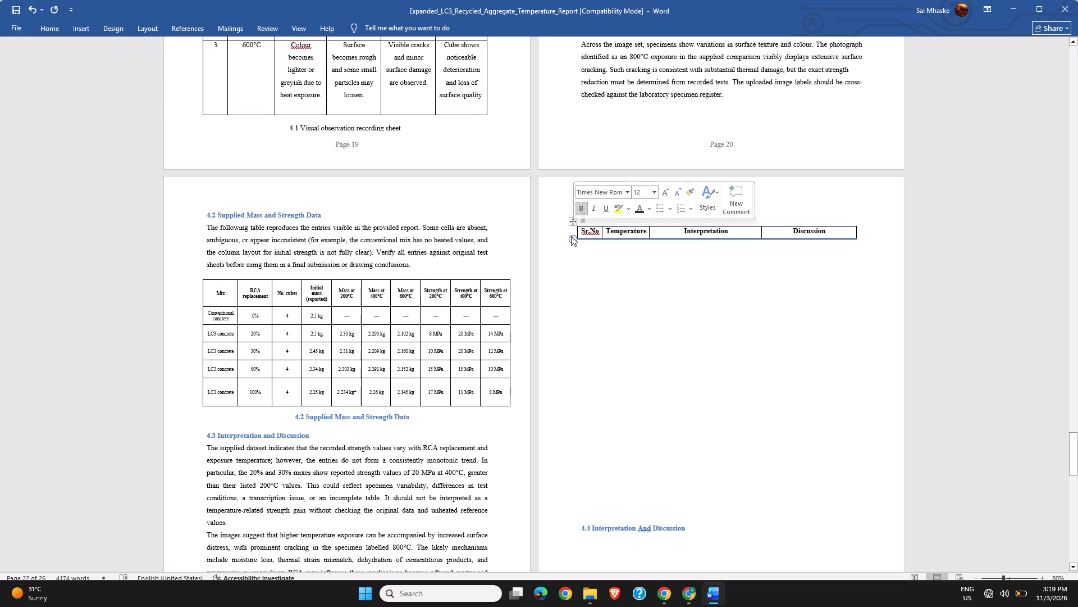
key("Return")
key("Return")
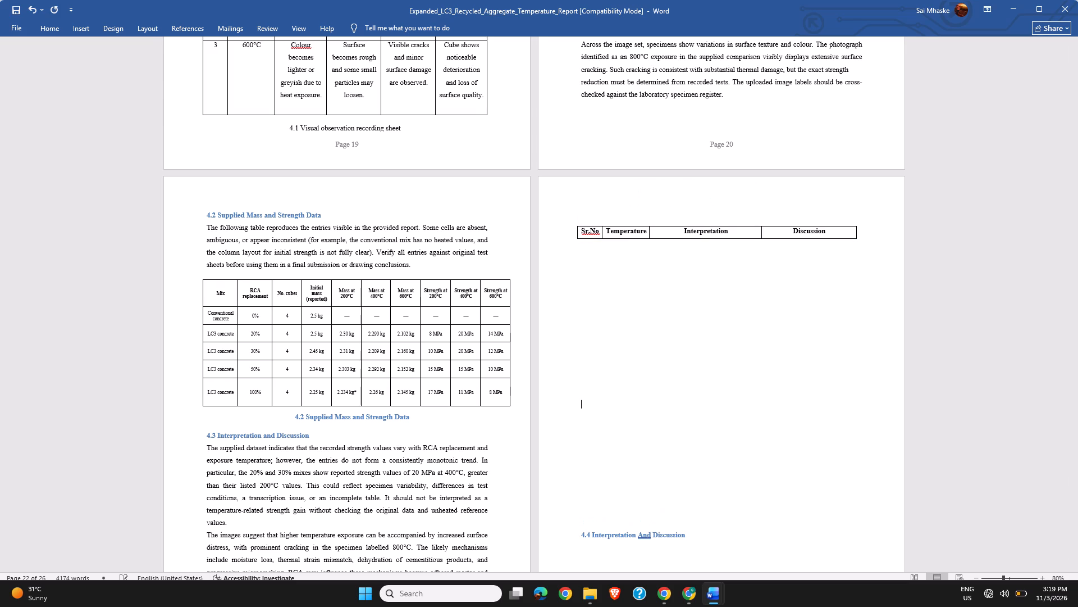
double_click(593, 200)
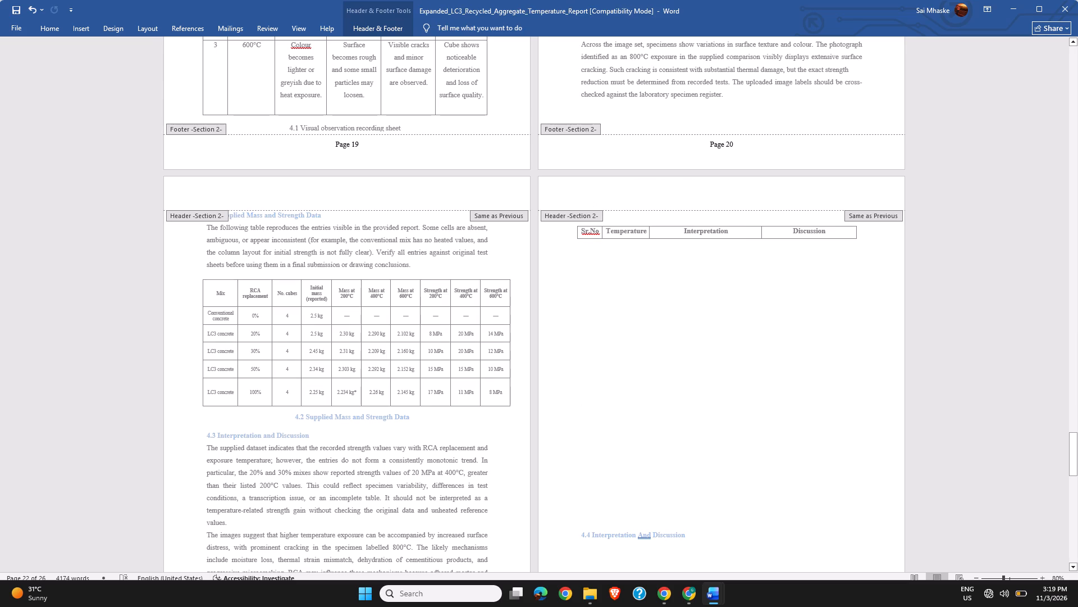
key("Escape")
key("Return")
key("Return")
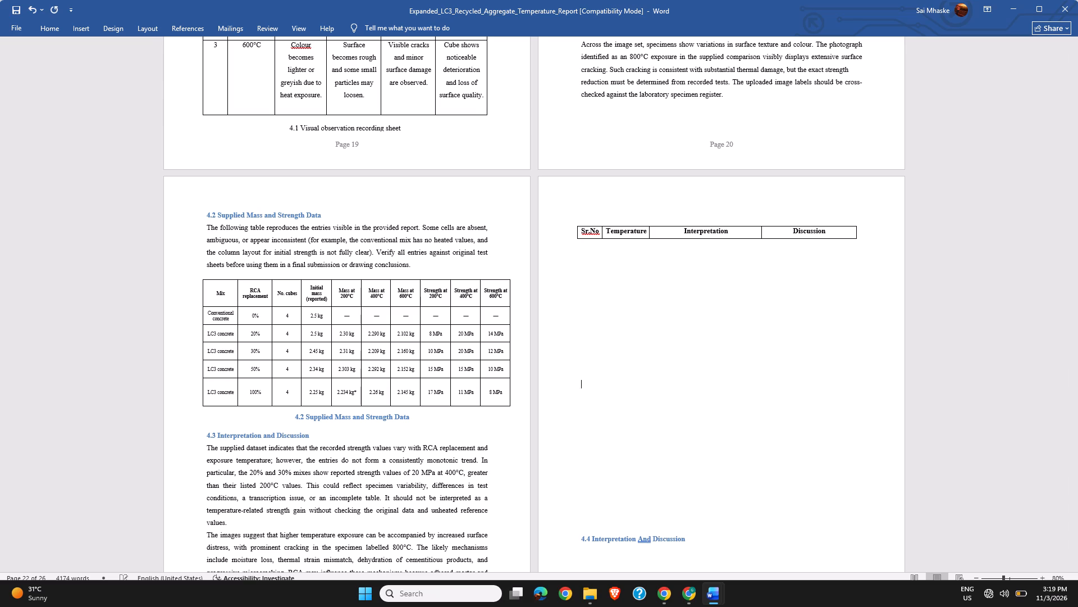
key("Return")
key("Return")
key("Return")
key("Return")
key("Return")
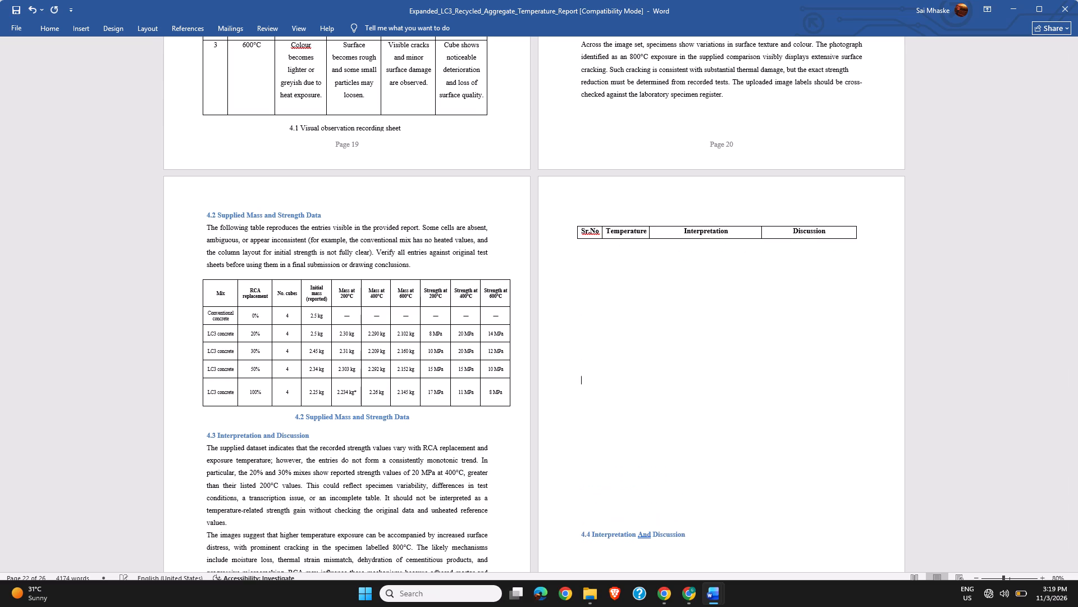
key("Return")
key("Return")
key("Return")
key("Return")
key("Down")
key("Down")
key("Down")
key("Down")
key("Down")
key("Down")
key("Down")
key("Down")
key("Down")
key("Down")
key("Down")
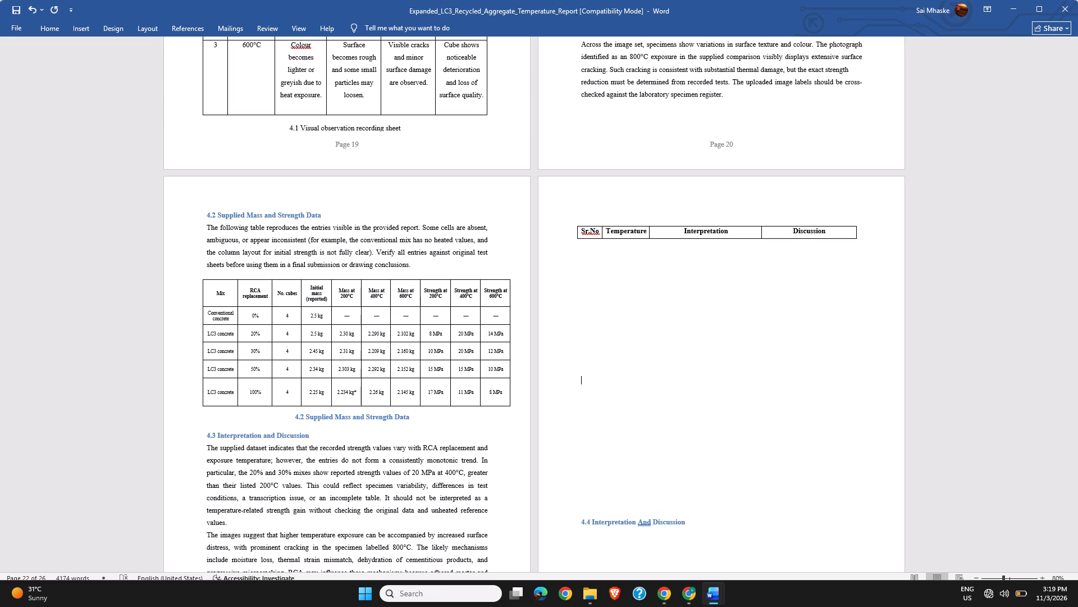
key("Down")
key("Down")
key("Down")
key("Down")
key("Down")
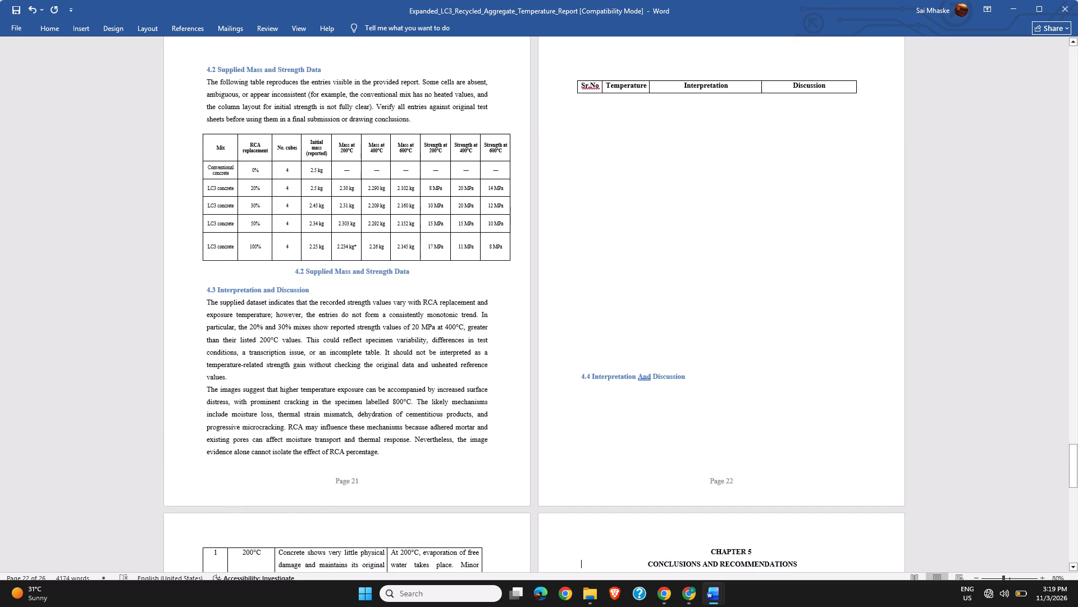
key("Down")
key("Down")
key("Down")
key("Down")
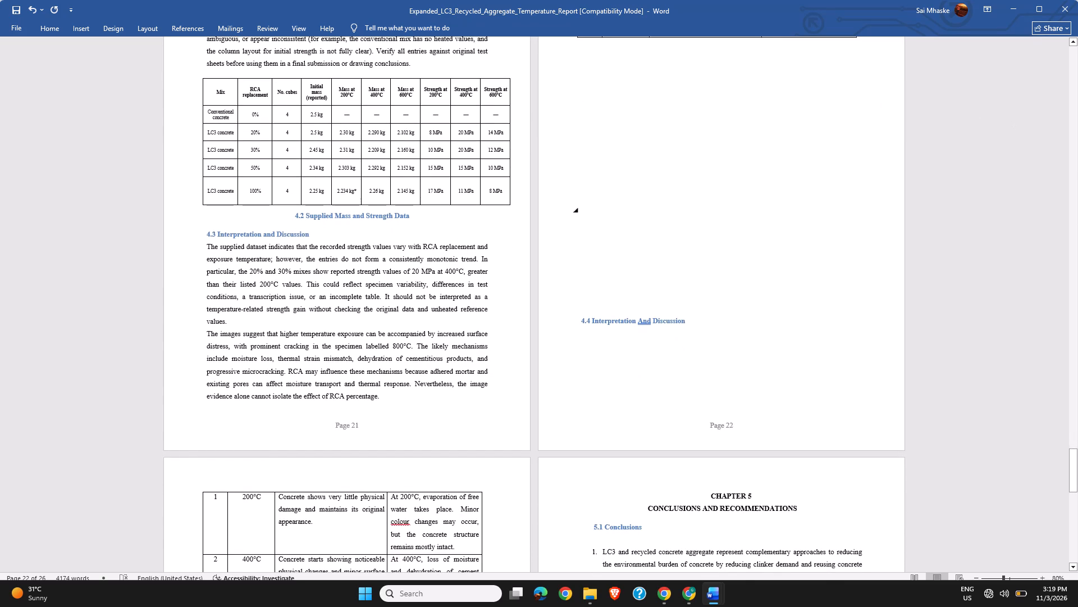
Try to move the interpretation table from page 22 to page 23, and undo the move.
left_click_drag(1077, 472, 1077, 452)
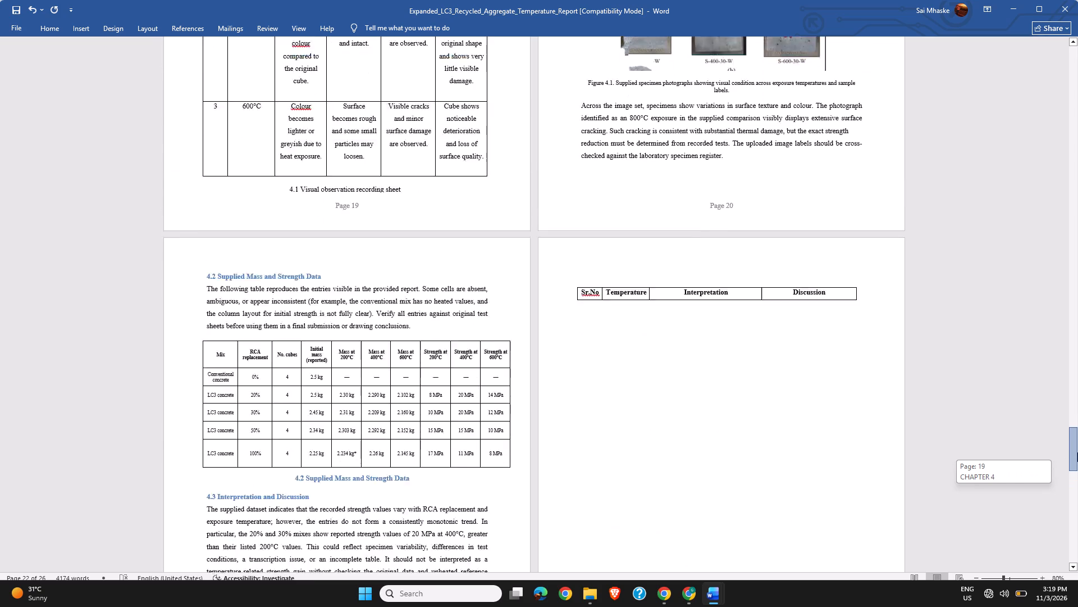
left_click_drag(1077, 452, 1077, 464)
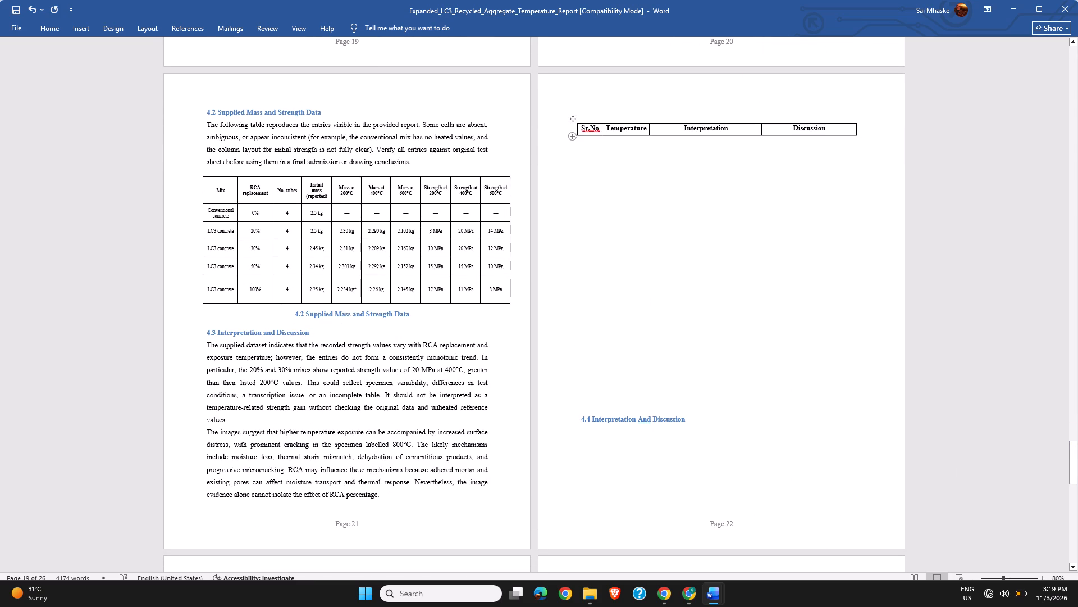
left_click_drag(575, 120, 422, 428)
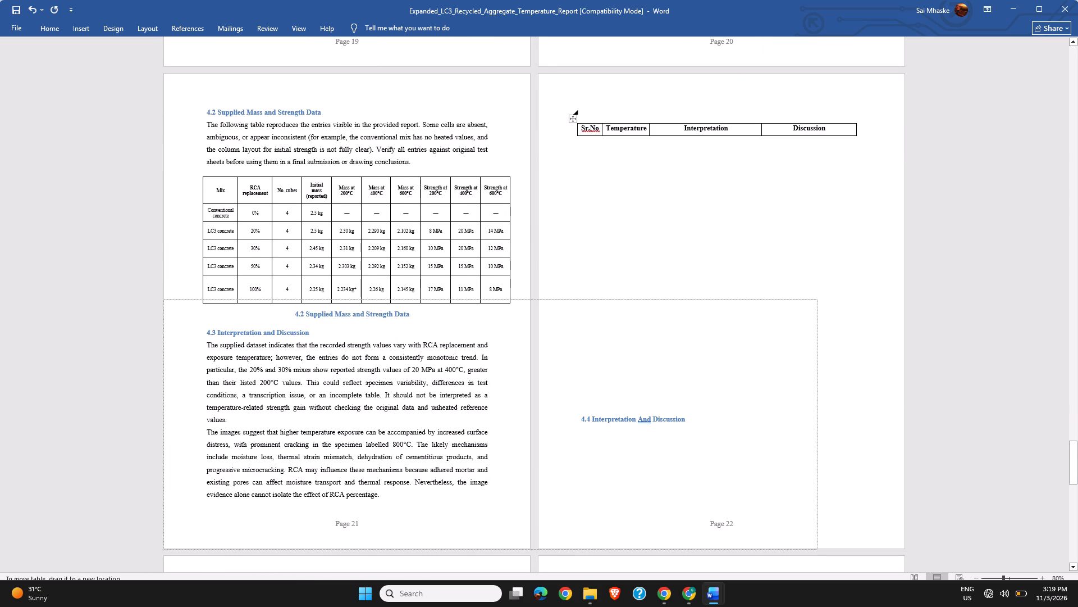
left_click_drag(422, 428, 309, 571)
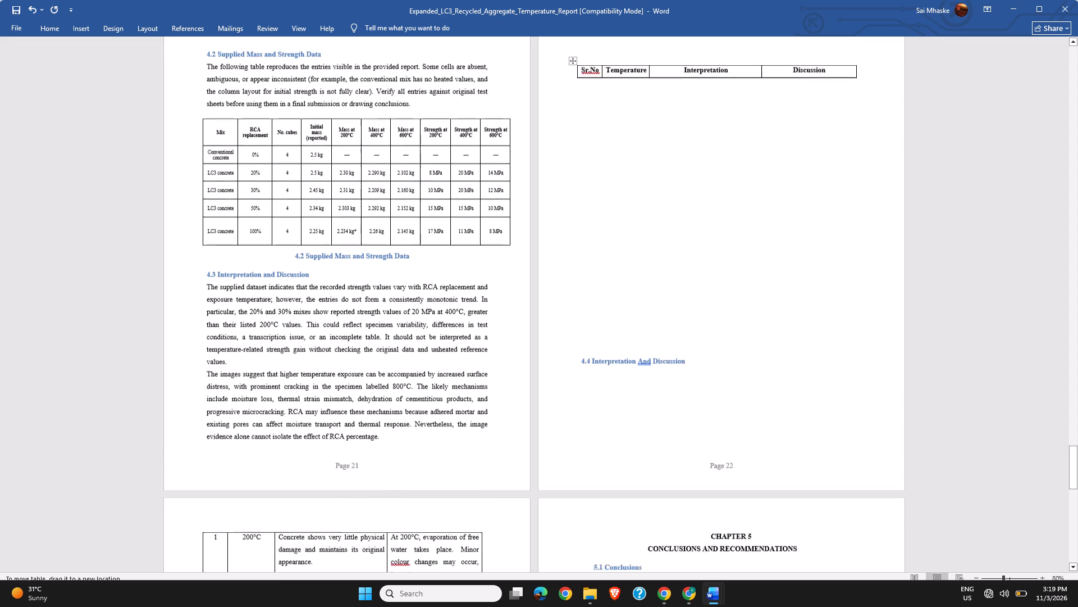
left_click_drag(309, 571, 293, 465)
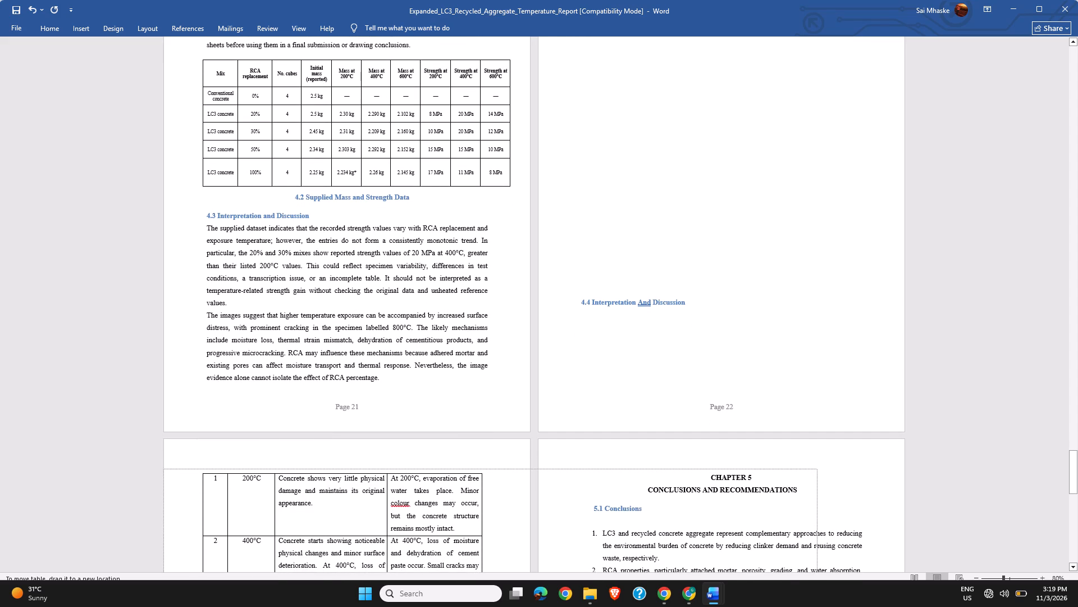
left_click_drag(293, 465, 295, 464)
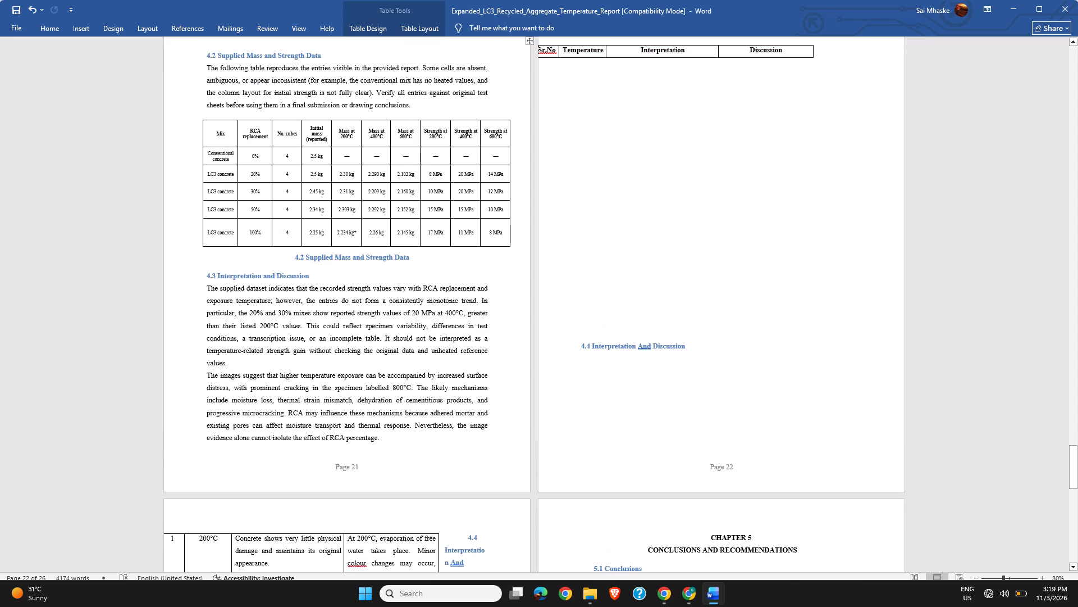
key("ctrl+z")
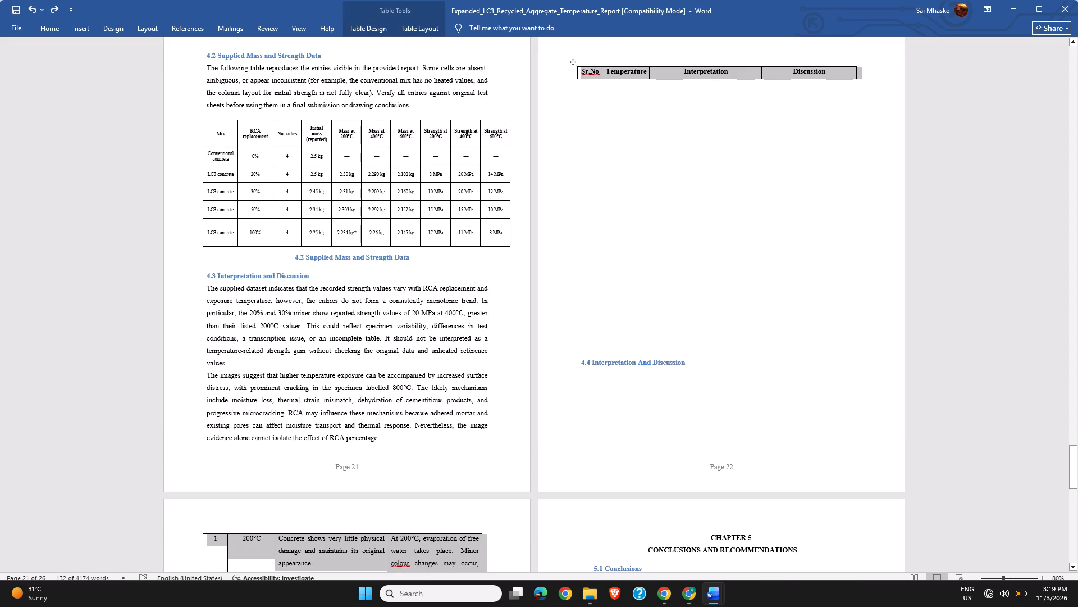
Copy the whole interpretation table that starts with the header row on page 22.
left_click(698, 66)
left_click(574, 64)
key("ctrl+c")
Insert an empty row above the 200°C row of the interpretation table on page 23.
left_click(218, 552)
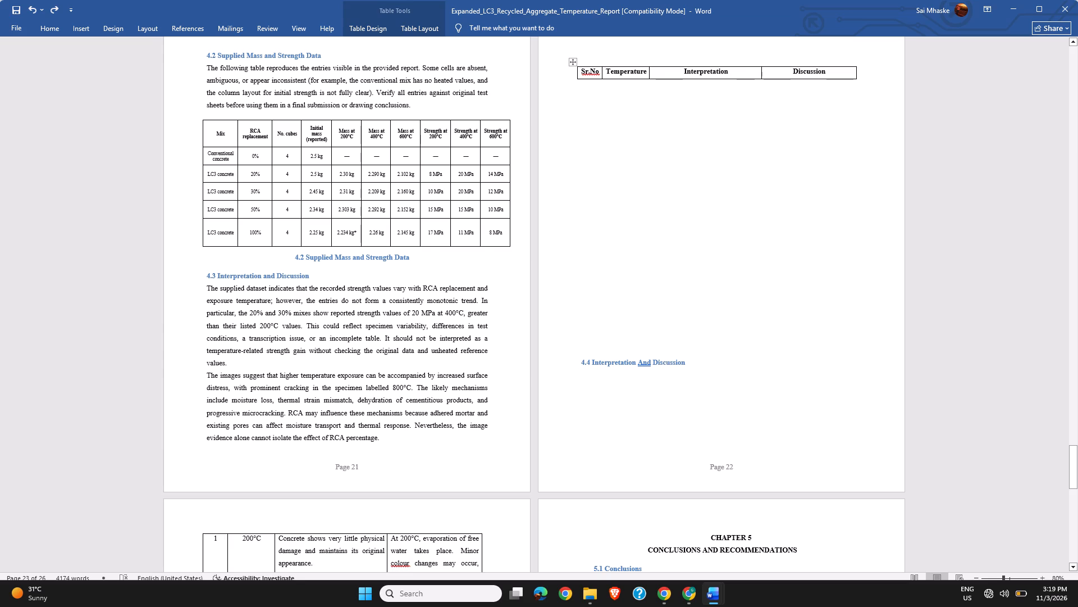
left_click(203, 551)
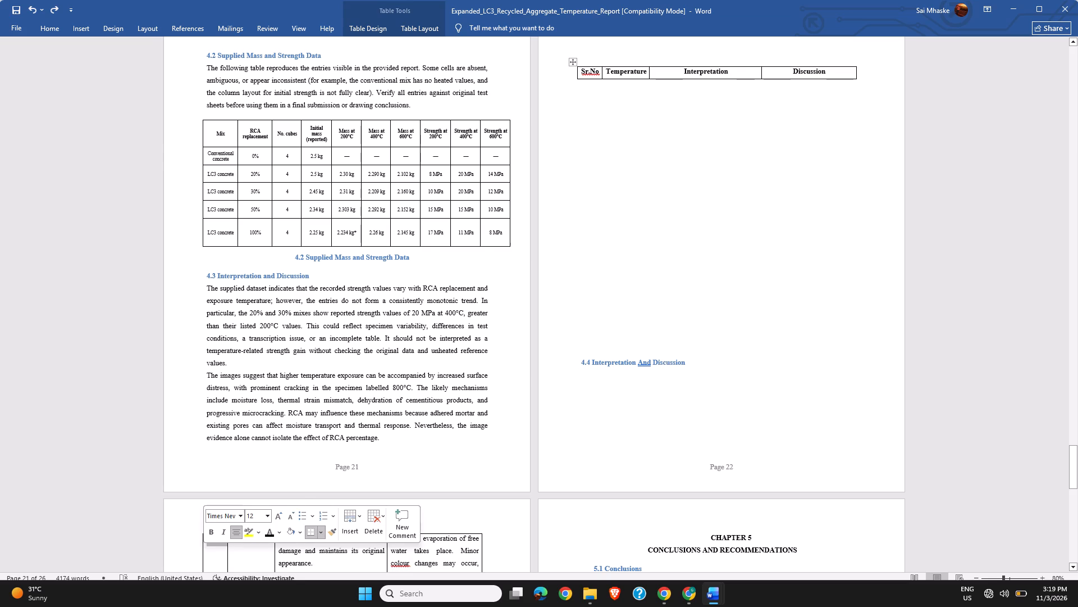
left_click(205, 551)
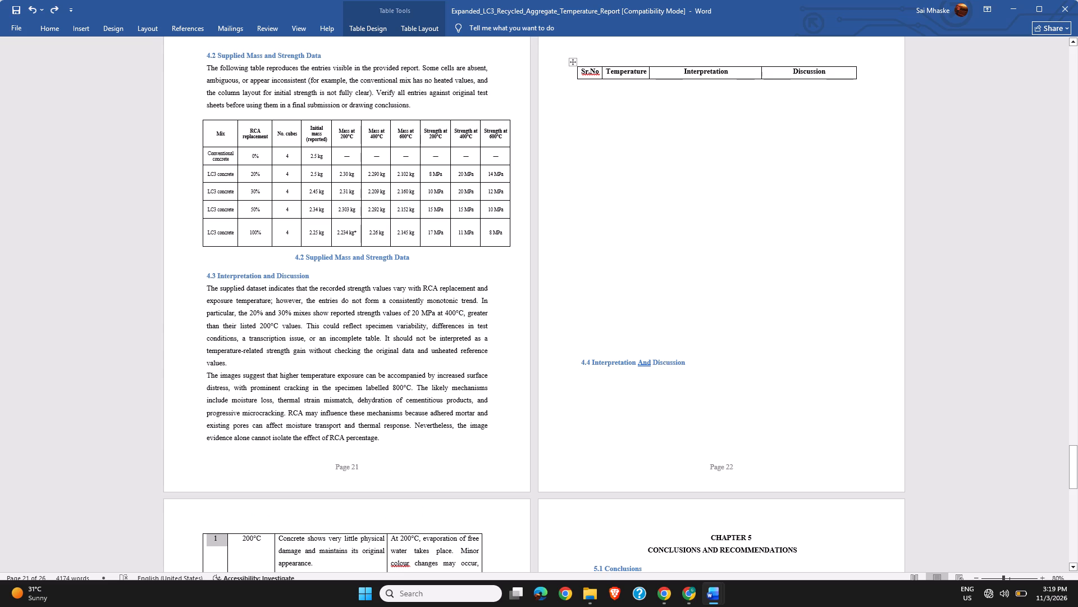
left_click(54, 21)
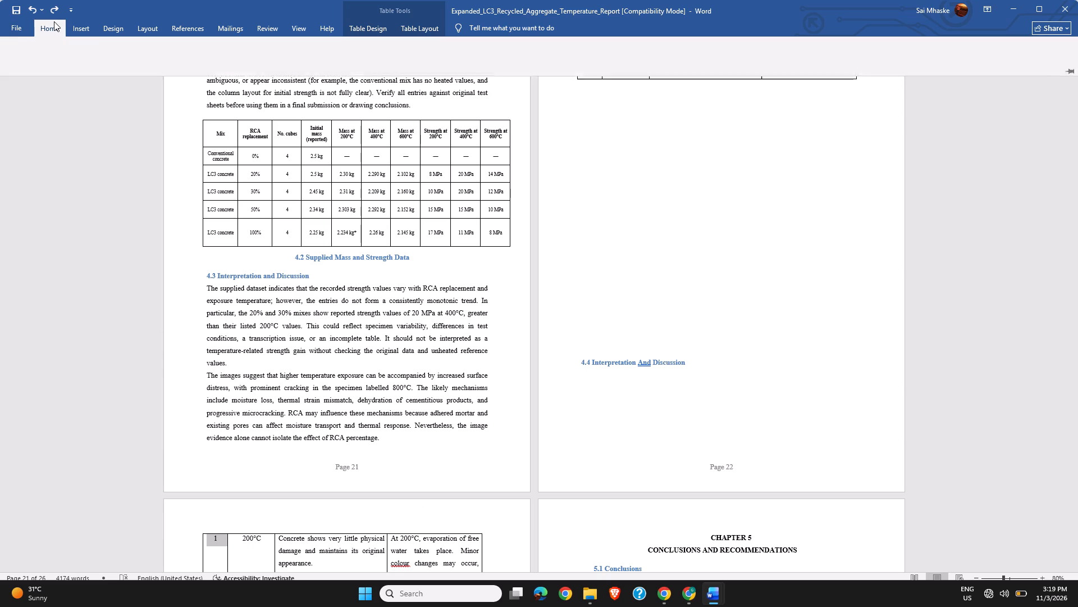
left_click(356, 31)
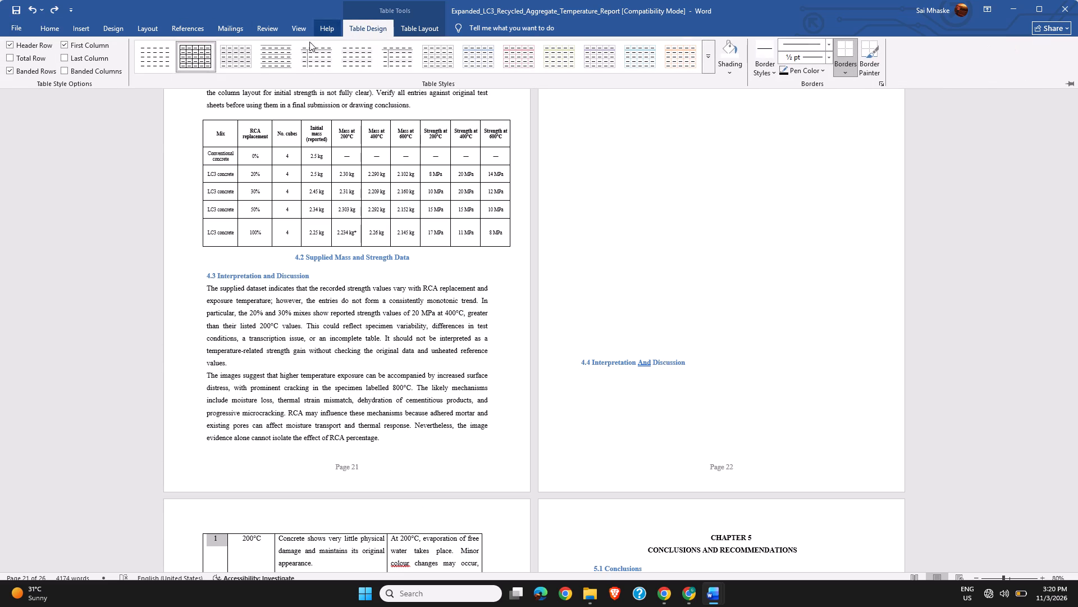
left_click(401, 26)
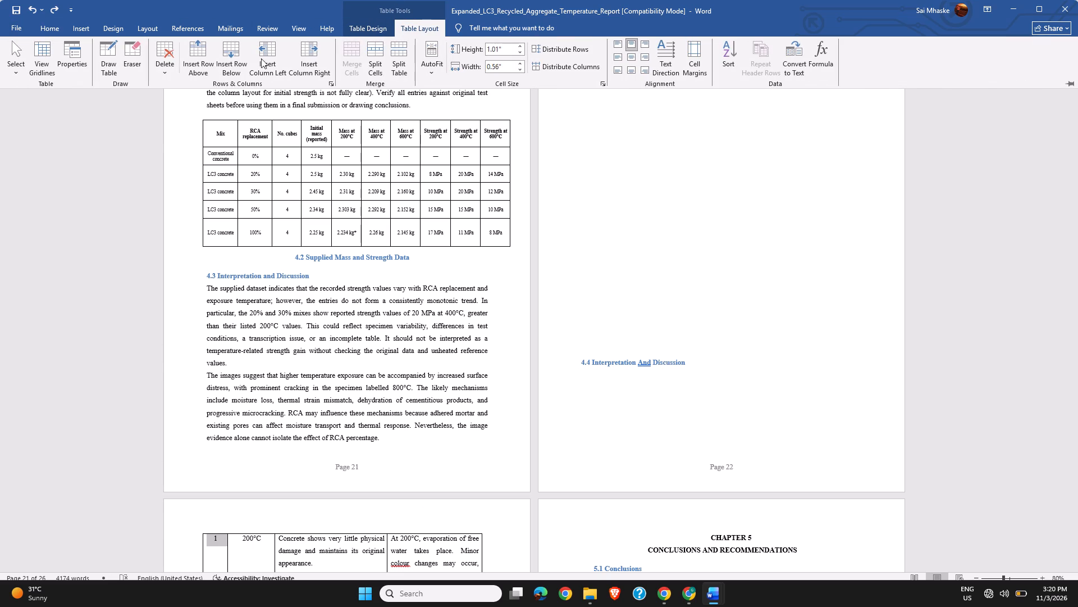
left_click(211, 58)
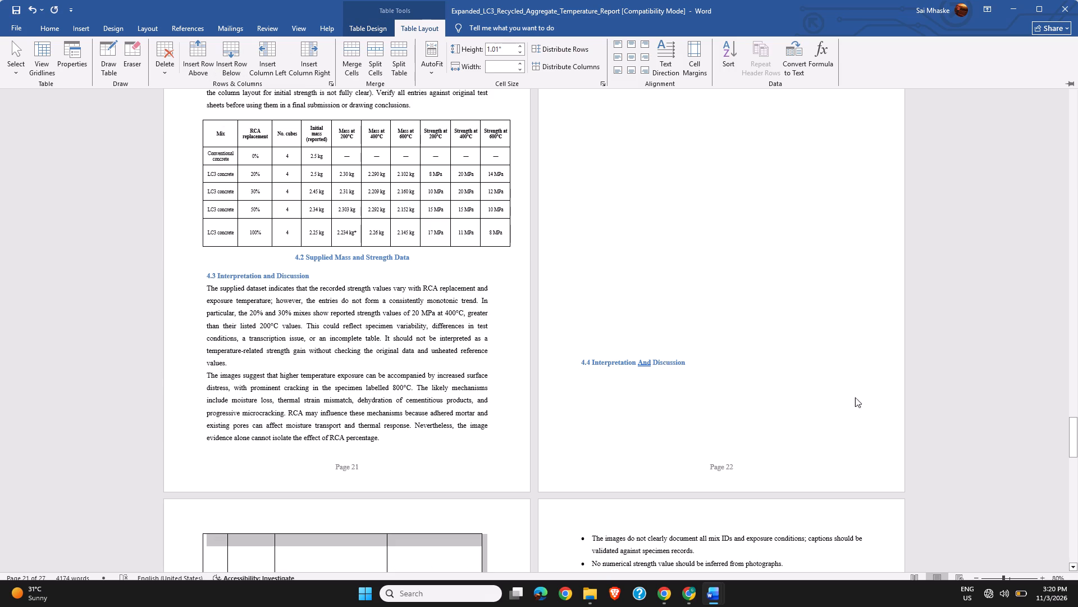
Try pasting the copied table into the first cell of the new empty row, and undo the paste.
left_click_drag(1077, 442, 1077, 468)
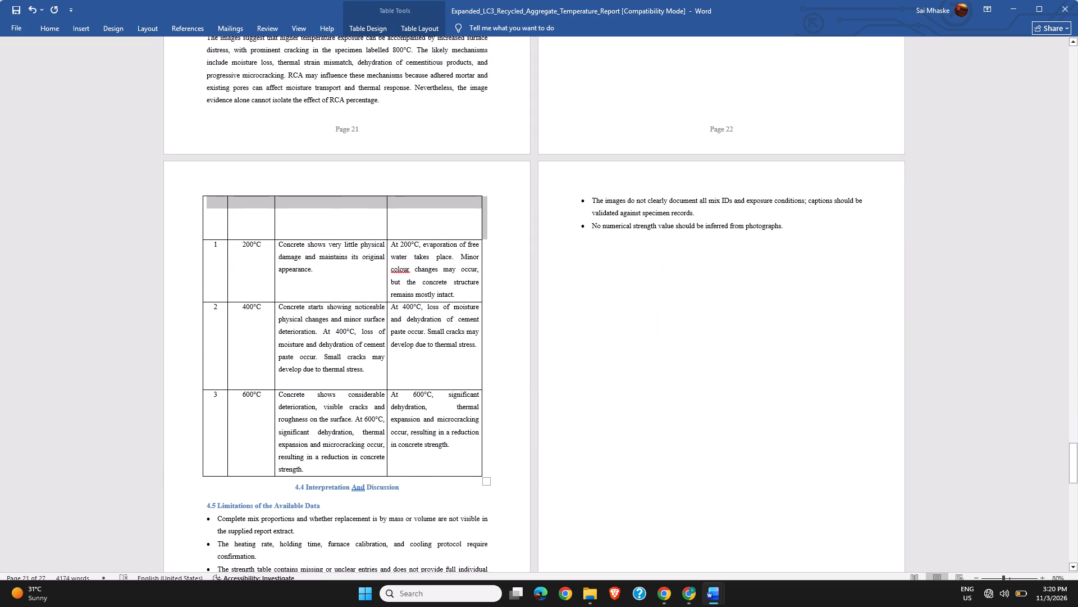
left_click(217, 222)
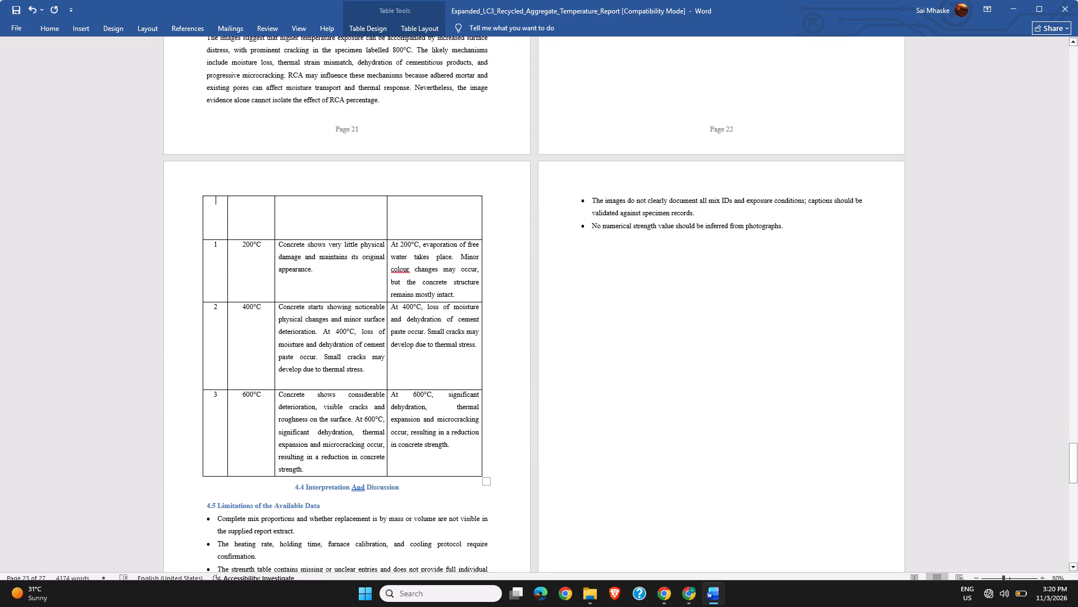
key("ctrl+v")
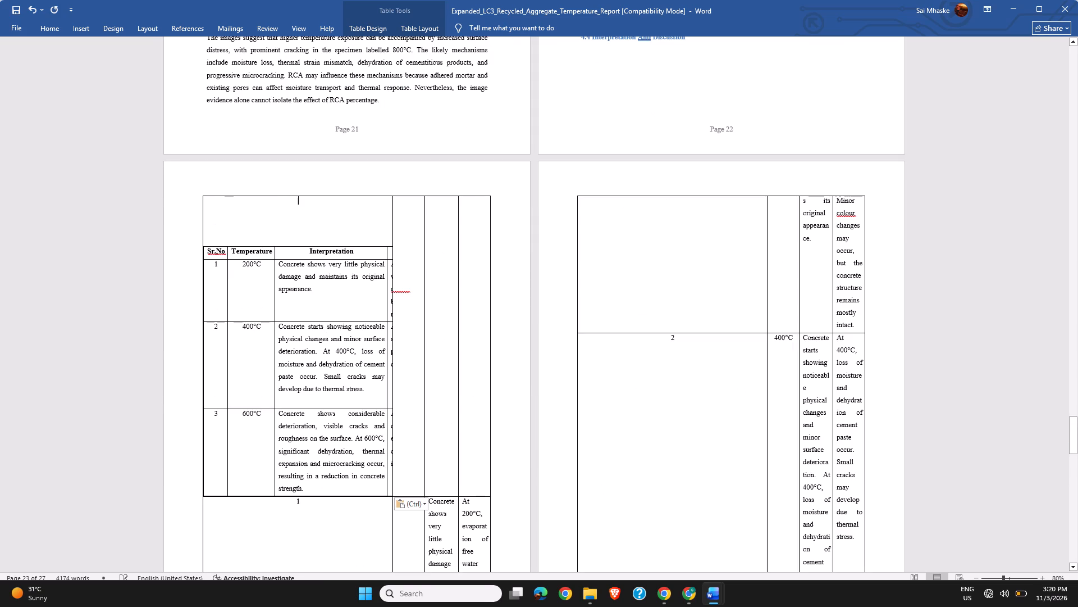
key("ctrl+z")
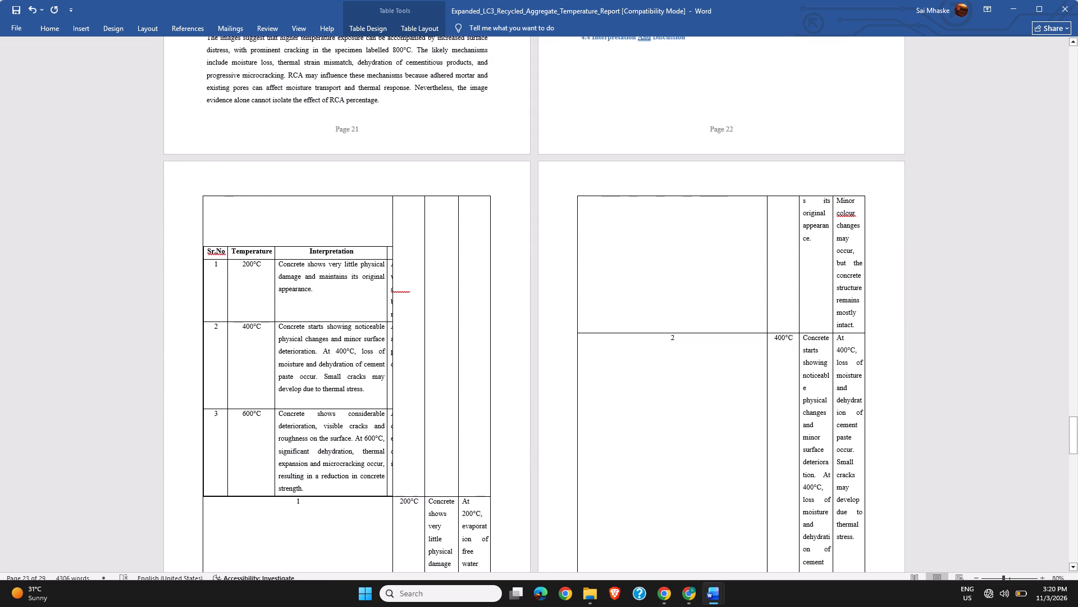
Enter the column headers "Sr.No" and "Temperature" in the first two cells of the empty row on page 23.
left_click(211, 210)
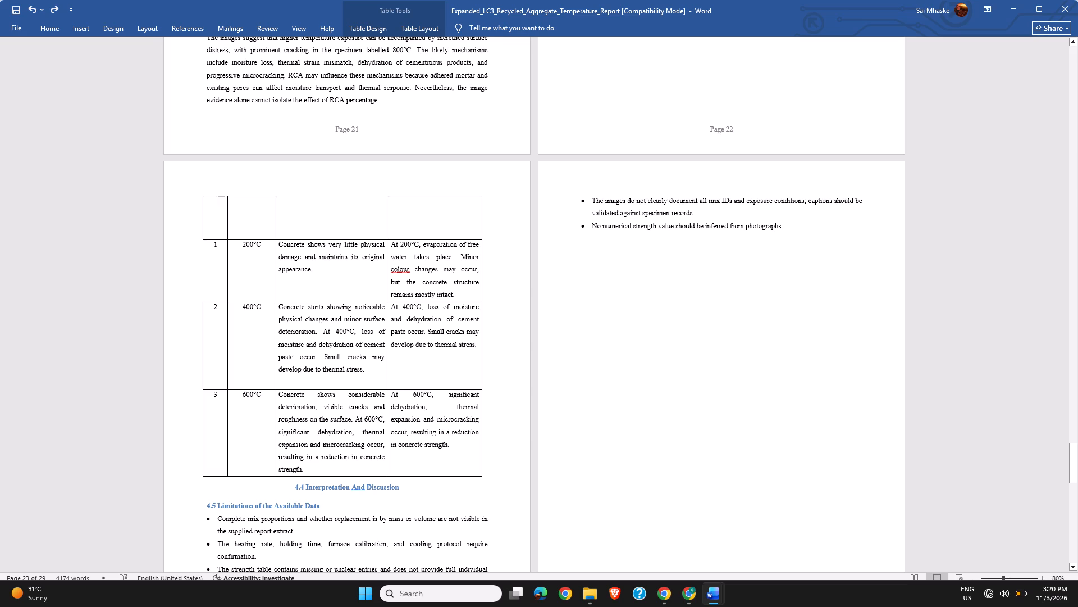
key("s")
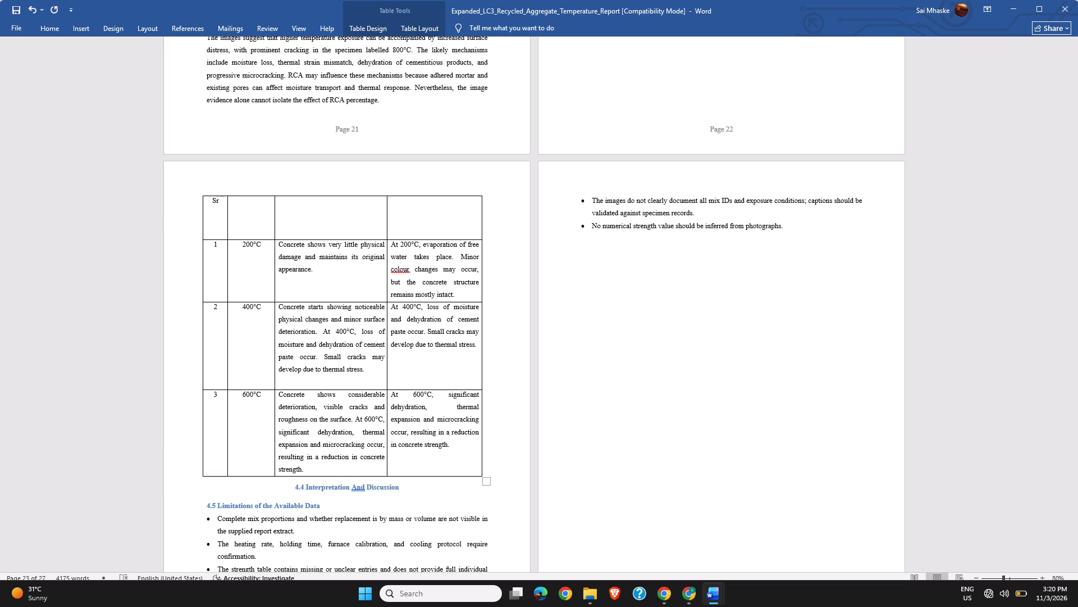
key("period")
key("o")
left_click(240, 215)
type("emperature")
Enter the column headers "Interpretation" and "Discussion" in the last two cells of the new row on page 23.
left_click(297, 219)
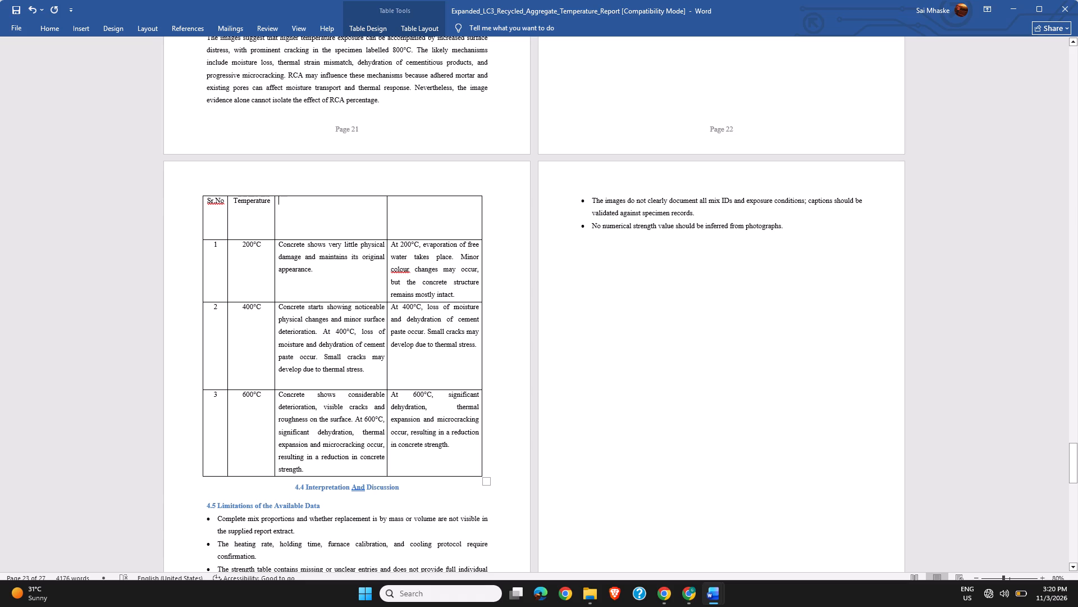
type("nter")
key("p")
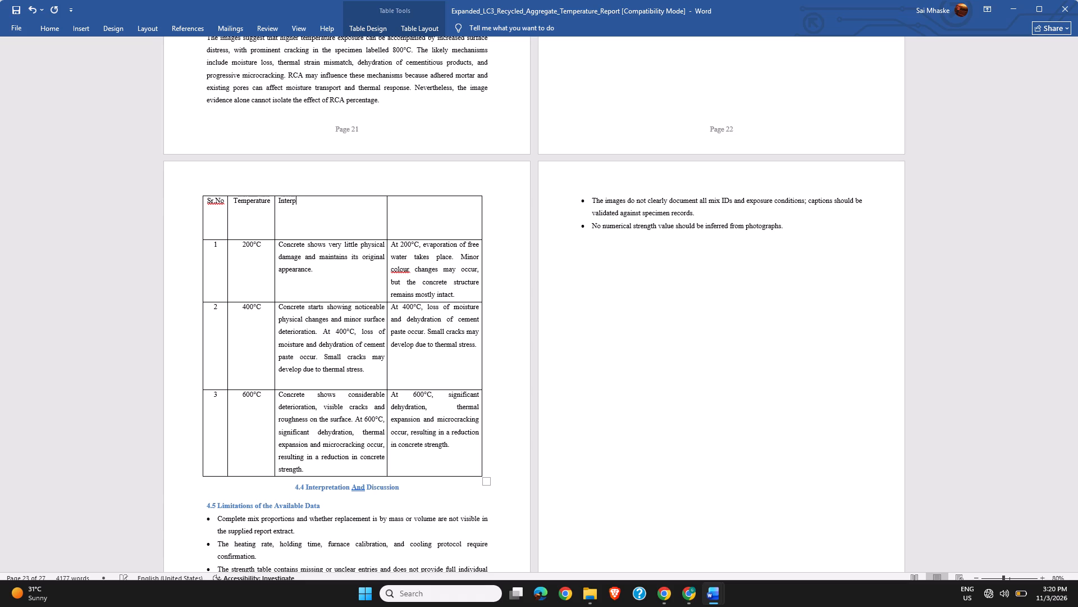
type("reat")
key("BackSpace")
key("BackSpace")
key("BackSpace")
type("etation")
key("space")
left_click(413, 219)
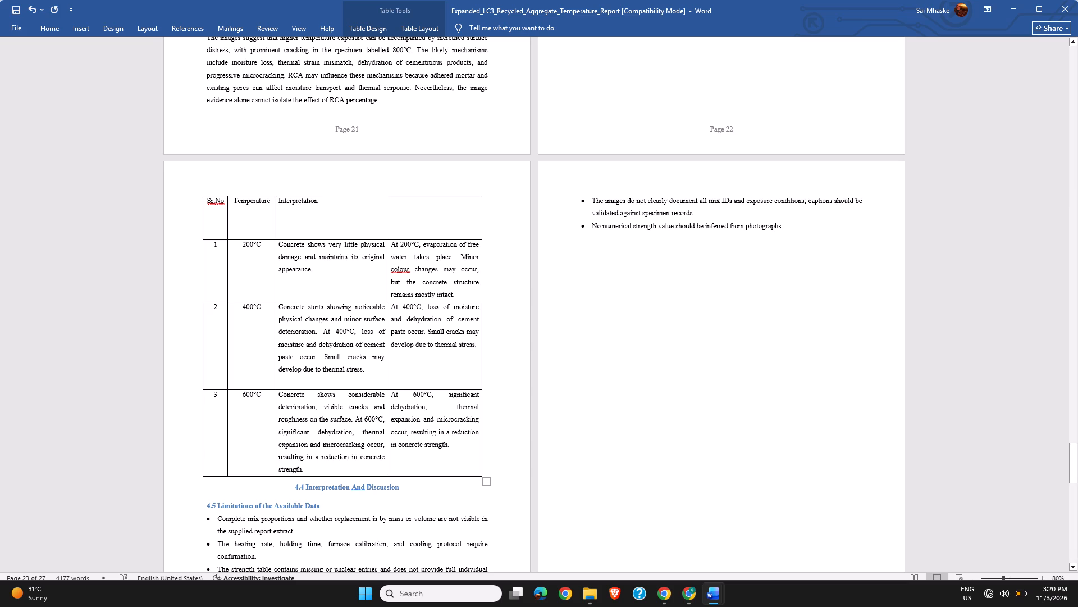
key("d")
type("iscussion")
key("space")
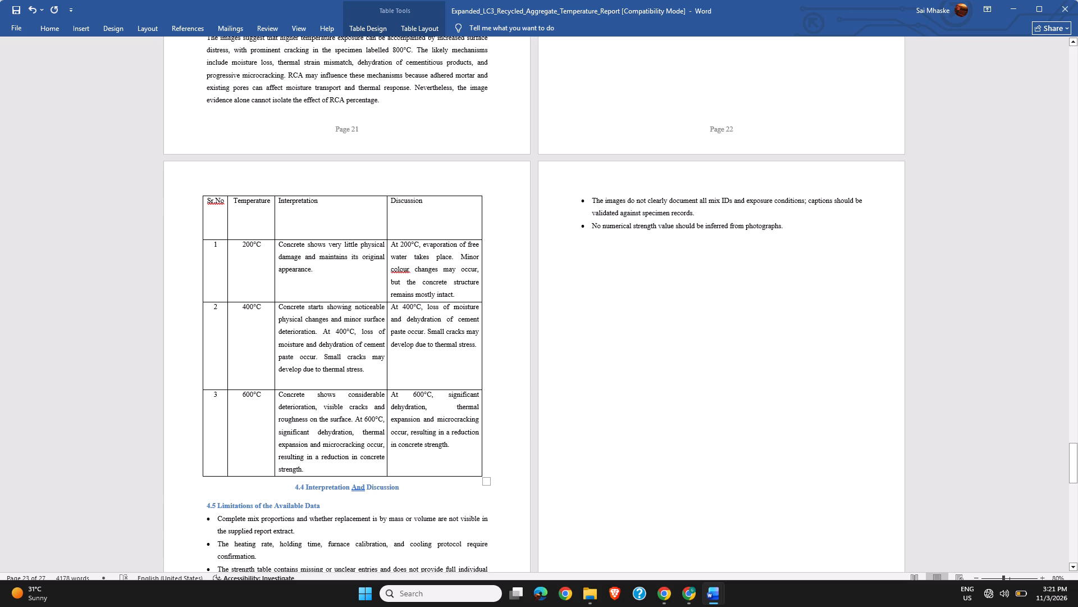
Centre the text of all four header cells in the interpretation table's new row on page 23.
left_click_drag(209, 200, 236, 197)
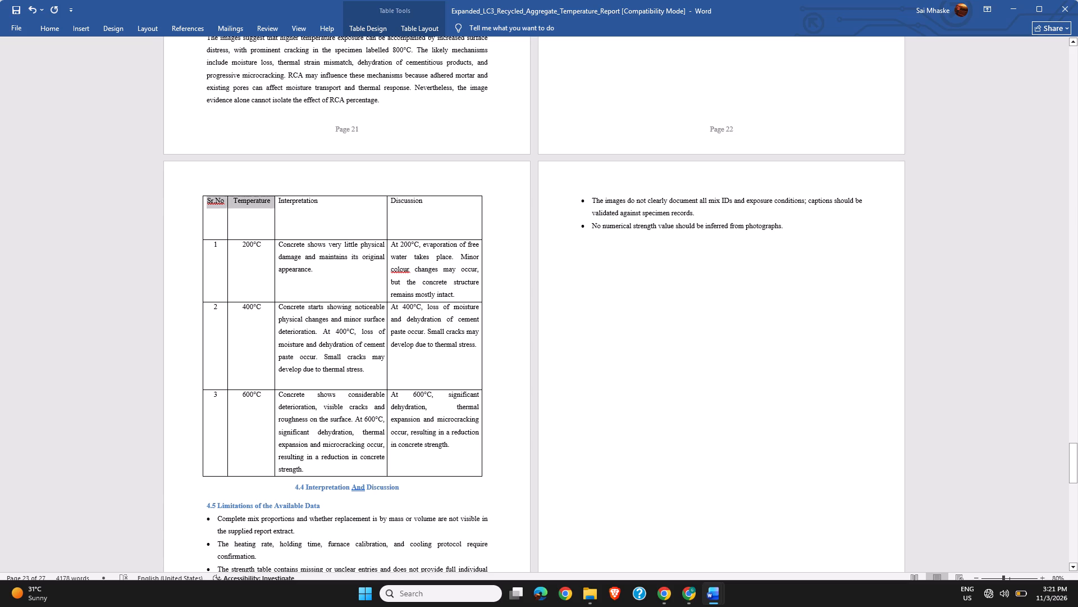
left_click_drag(236, 197, 277, 193)
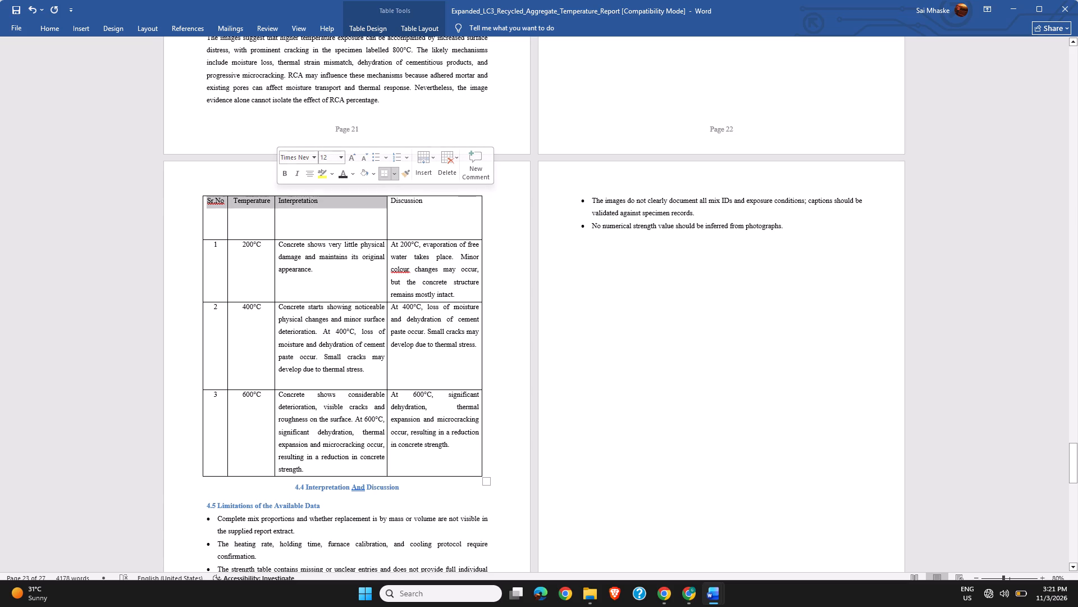
left_click_drag(430, 196, 246, 216)
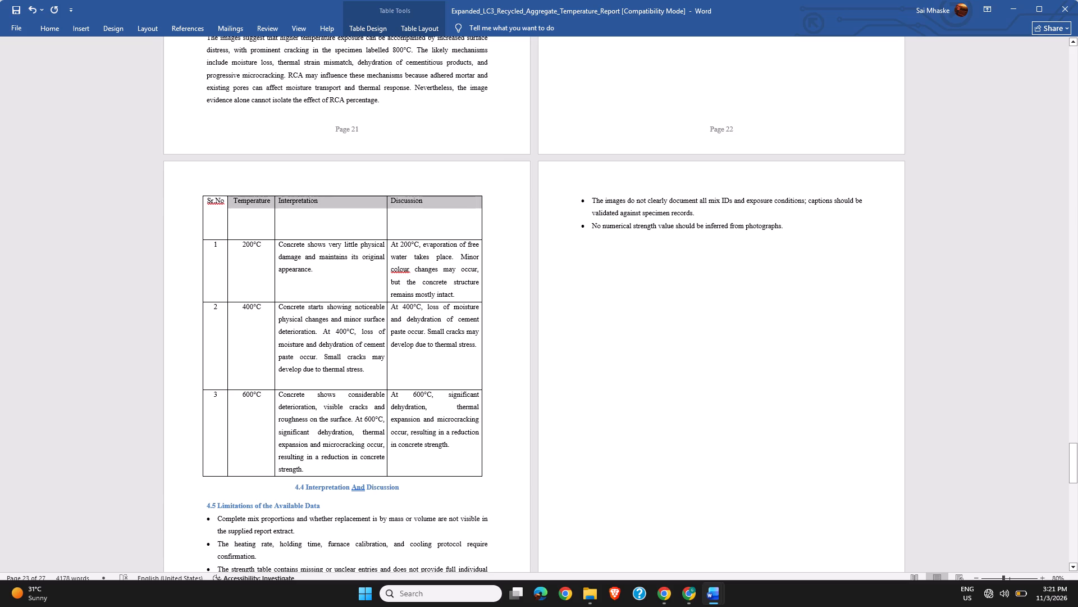
left_click_drag(246, 216, 206, 209)
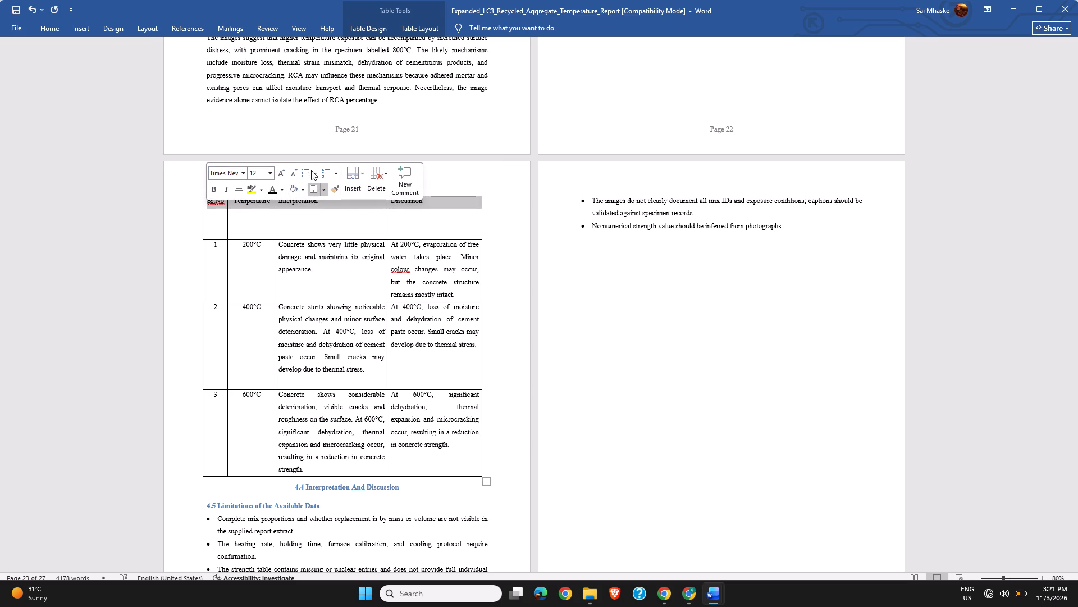
left_click(235, 194)
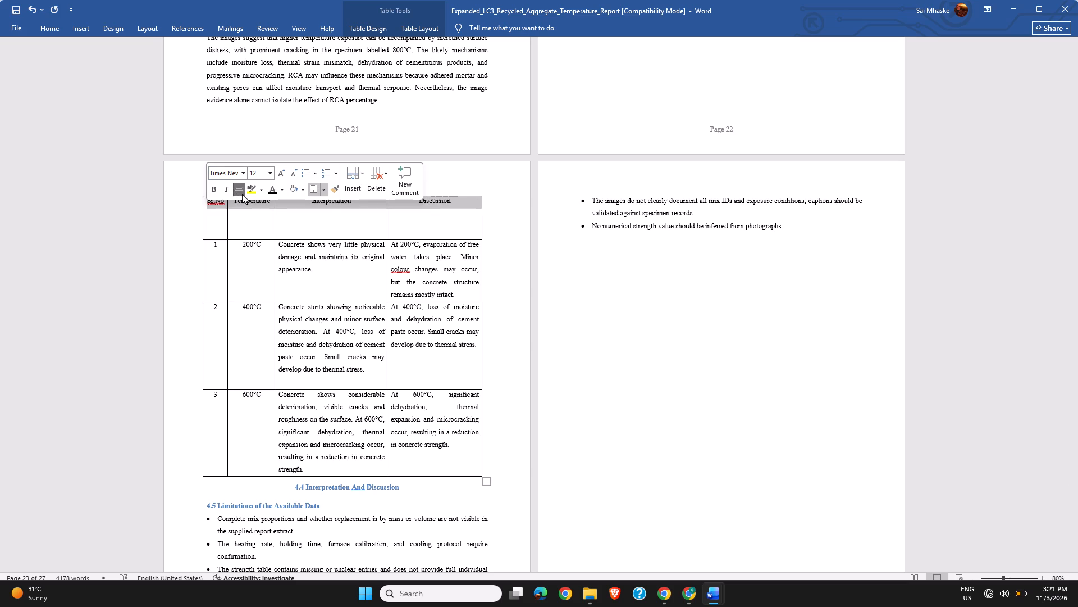
left_click(166, 237)
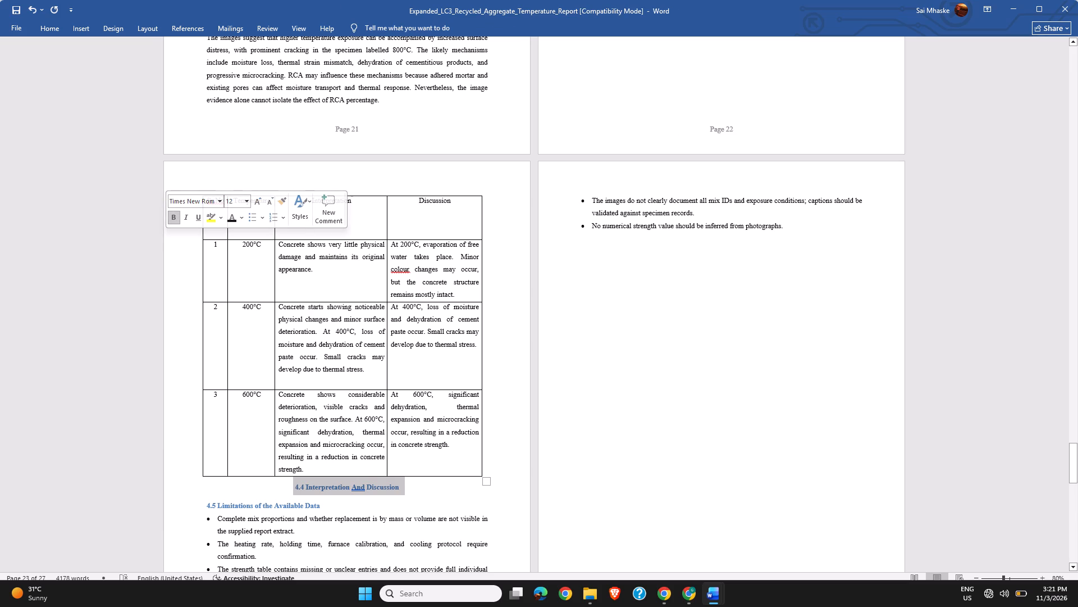
Reduce the height of the new header row on page 23 so it closely fits its single line of text.
left_click_drag(268, 239, 275, 214)
left_click_drag(213, 203, 460, 215)
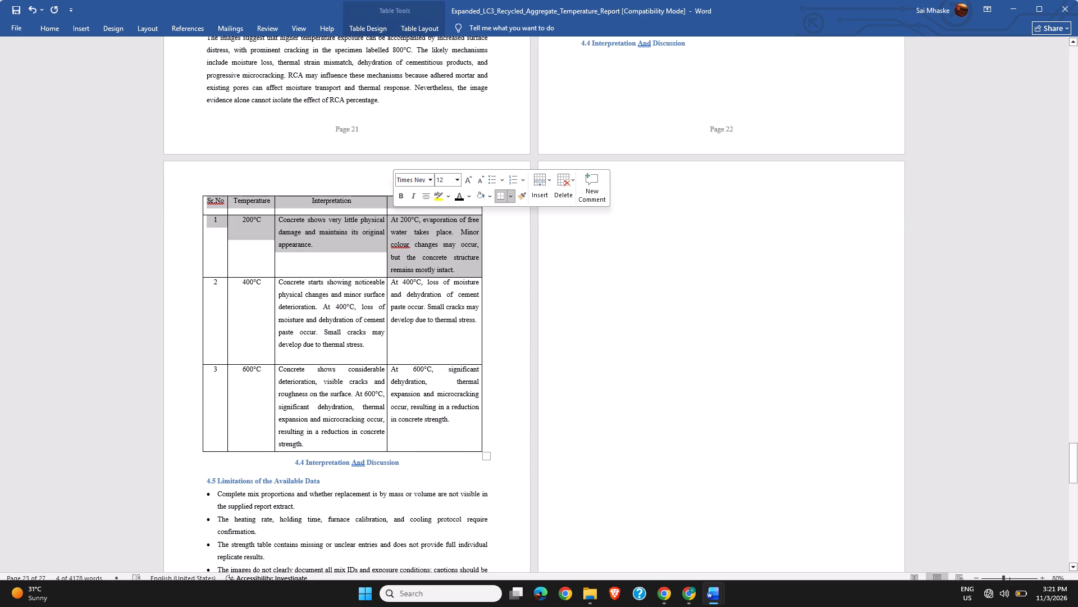
left_click(162, 185)
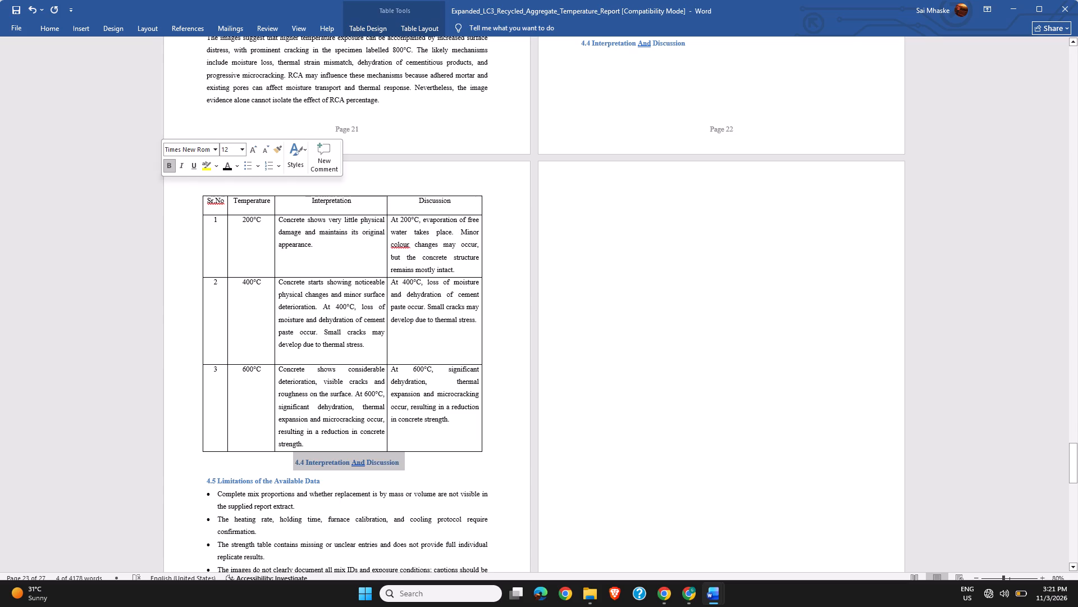
Make the four column headers in the interpretation table's header row on page 23 bold.
left_click_drag(208, 200, 450, 204)
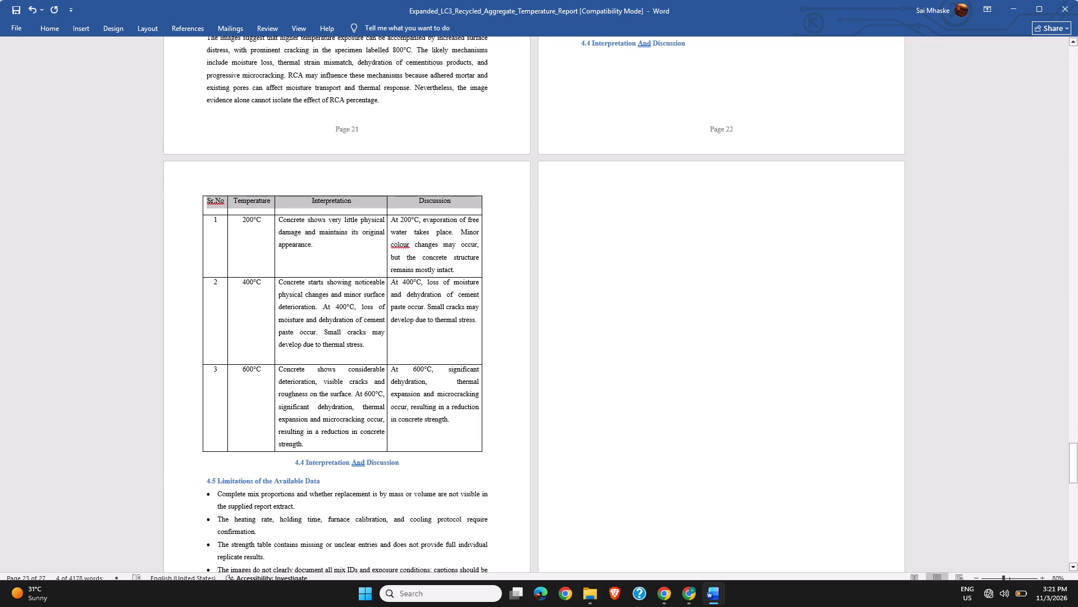
left_click_drag(450, 204, 455, 204)
left_click(398, 191)
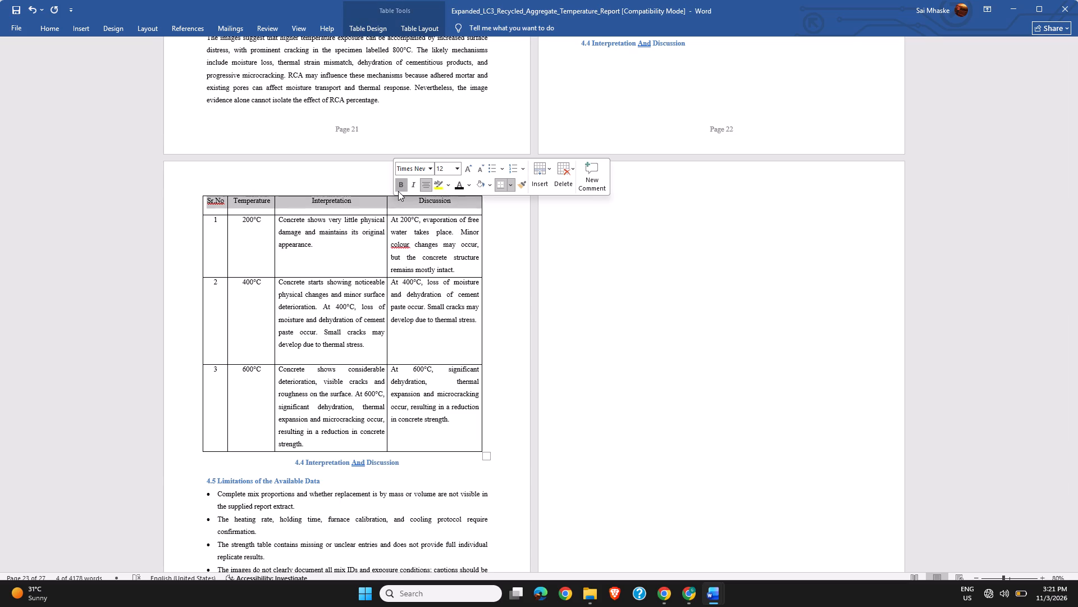
left_click(157, 194)
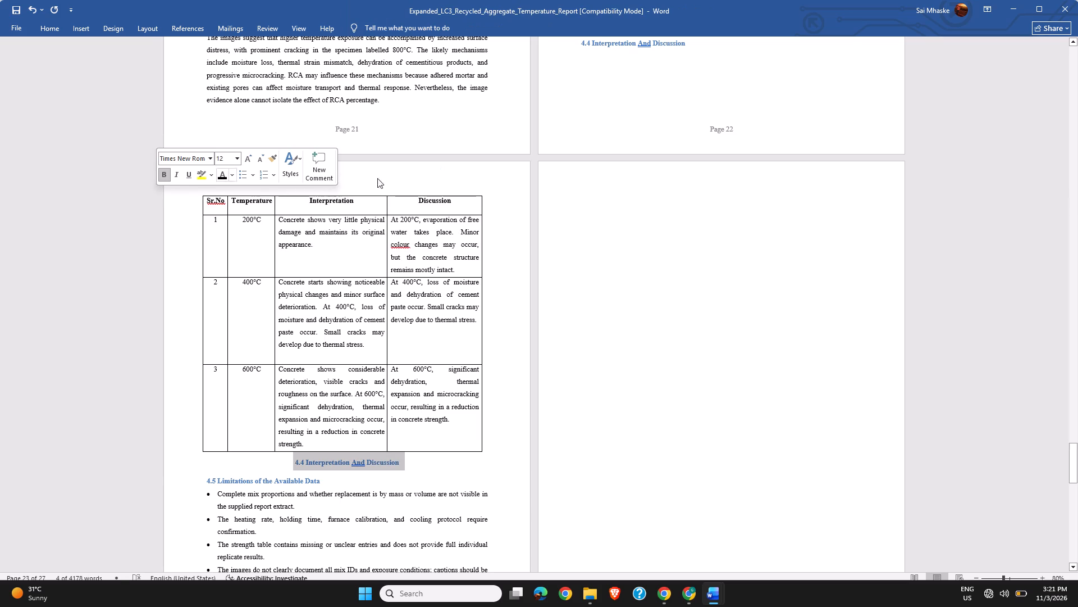
left_click(648, 397)
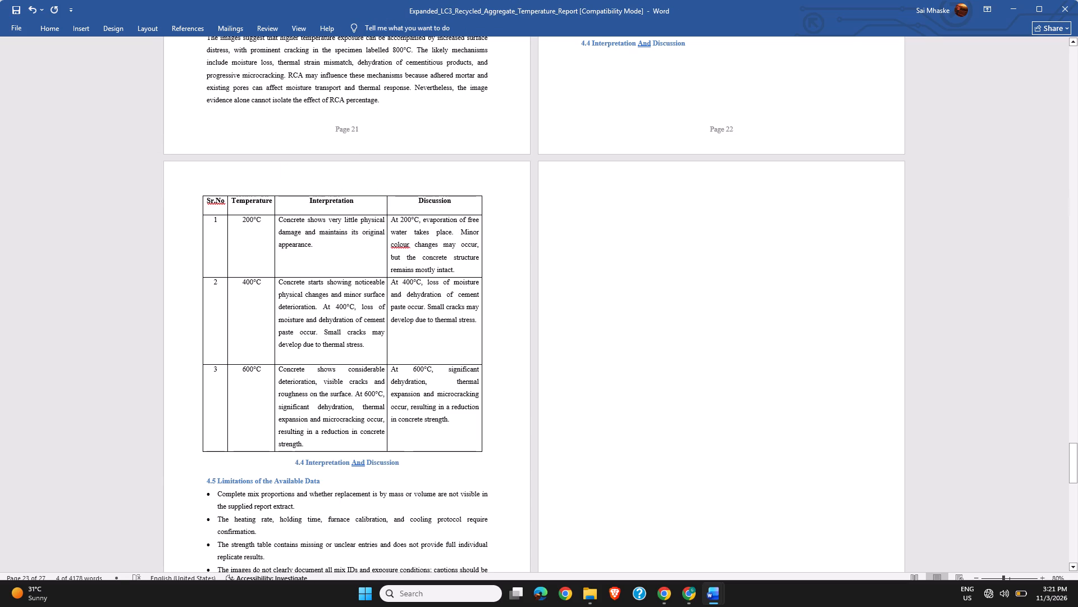
Change "And" to lowercase "and" in the 4.4 Interpretation caption below the table on page 23.
left_click(358, 460)
key("BackSpace")
key("a")
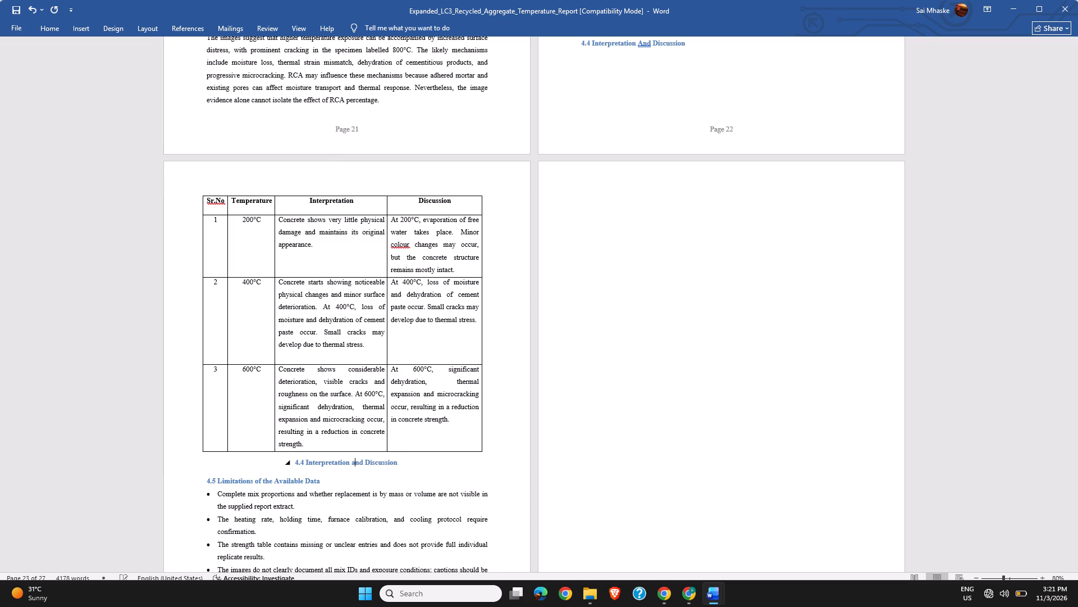
Delete the interpretation table whose old header row stands alone on page 22.
scroll(651, 447, "right", 1)
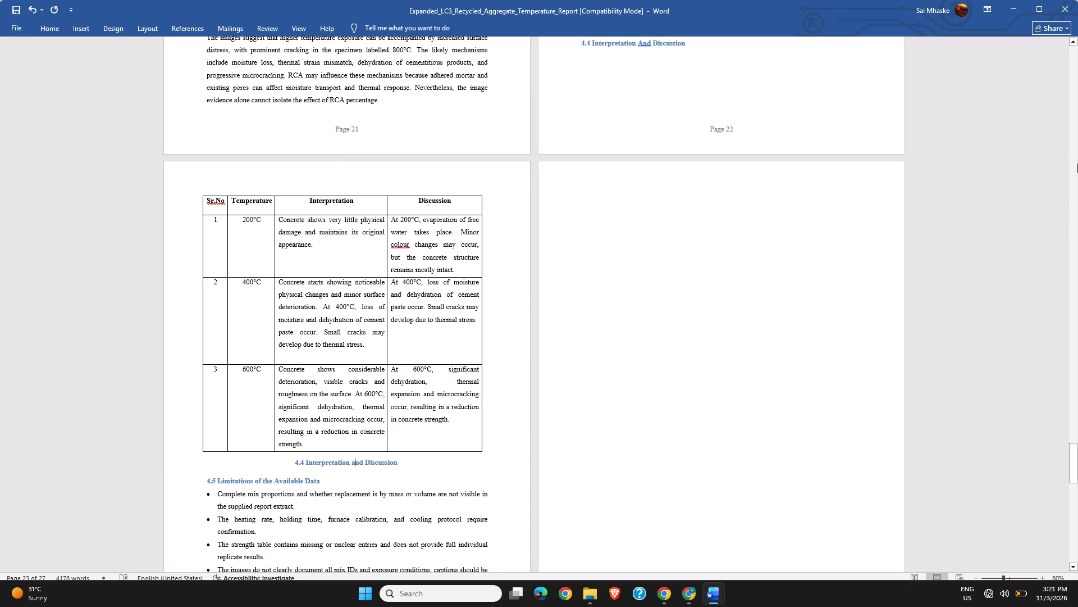
scroll(1031, 290, "right", 1)
scroll(1074, 469, "right", 1)
left_click_drag(1074, 466, 1077, 429)
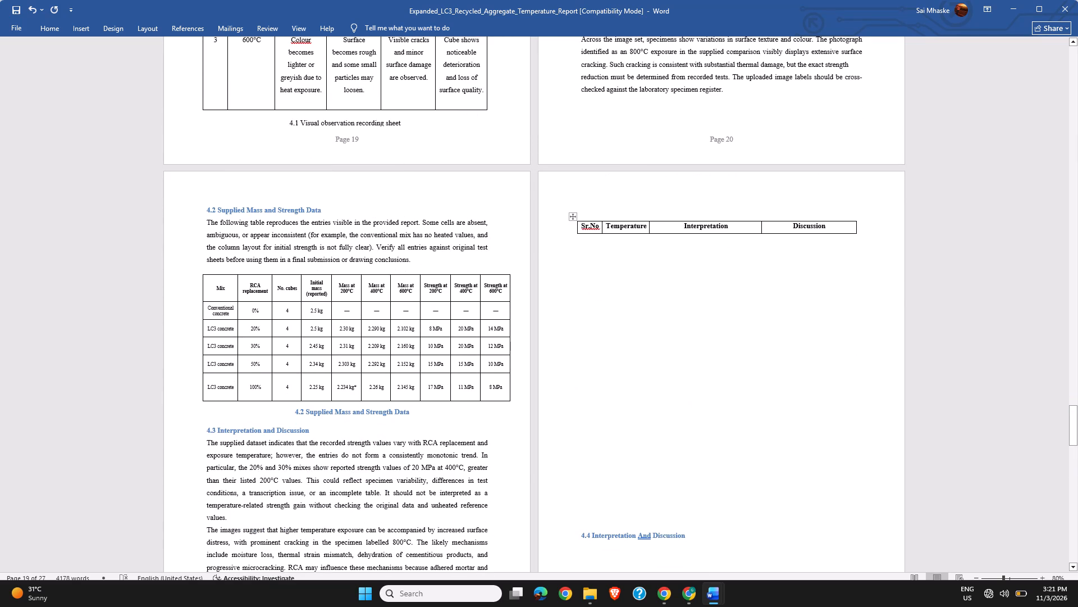
left_click(582, 228)
left_click(573, 217)
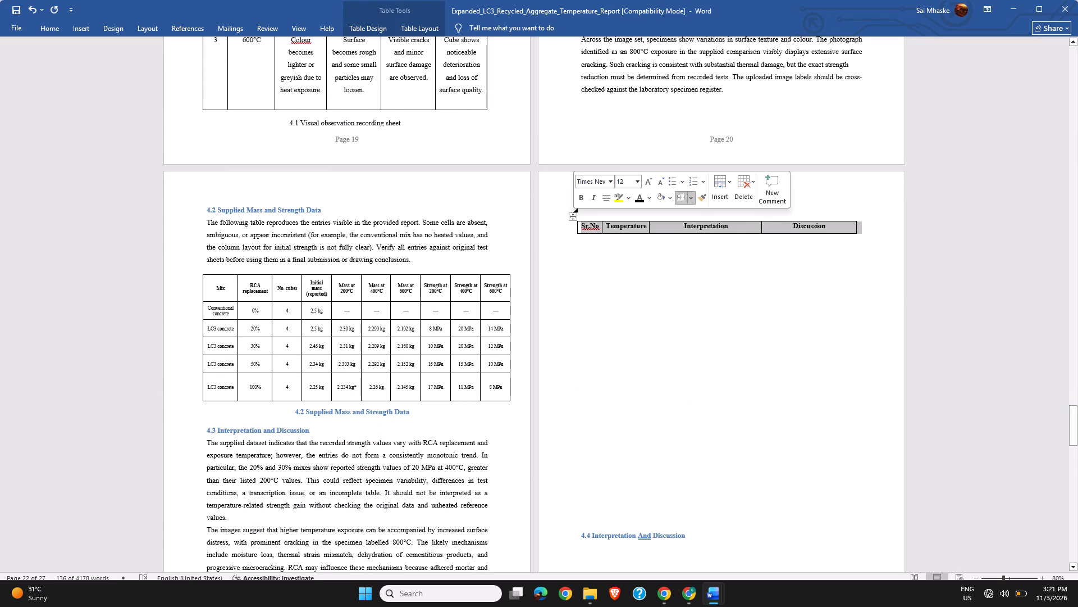
key("Delete")
key("Delete")
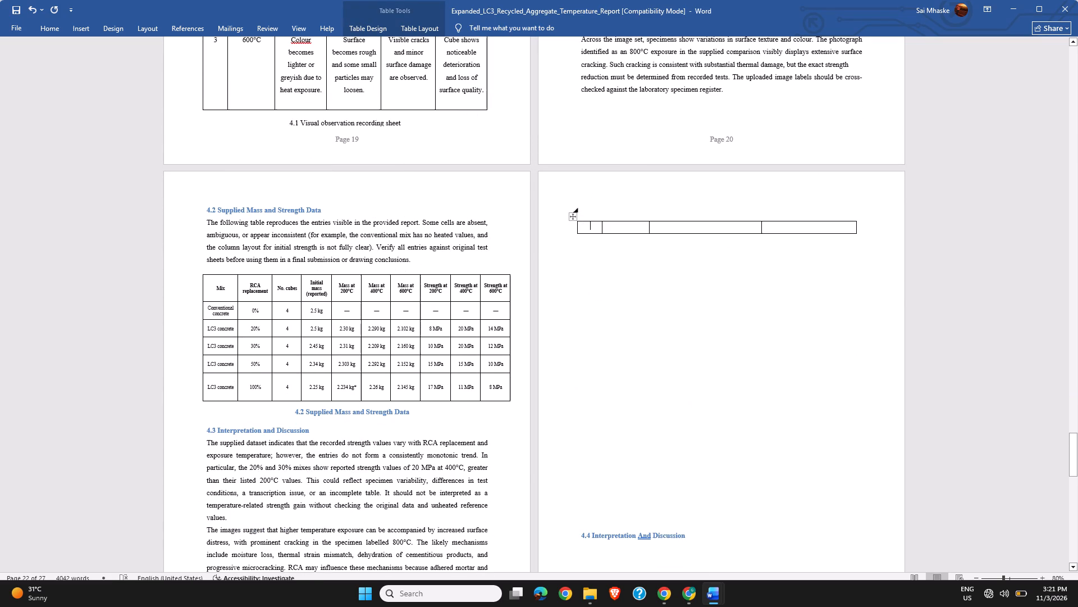
left_click(573, 217)
key("Home")
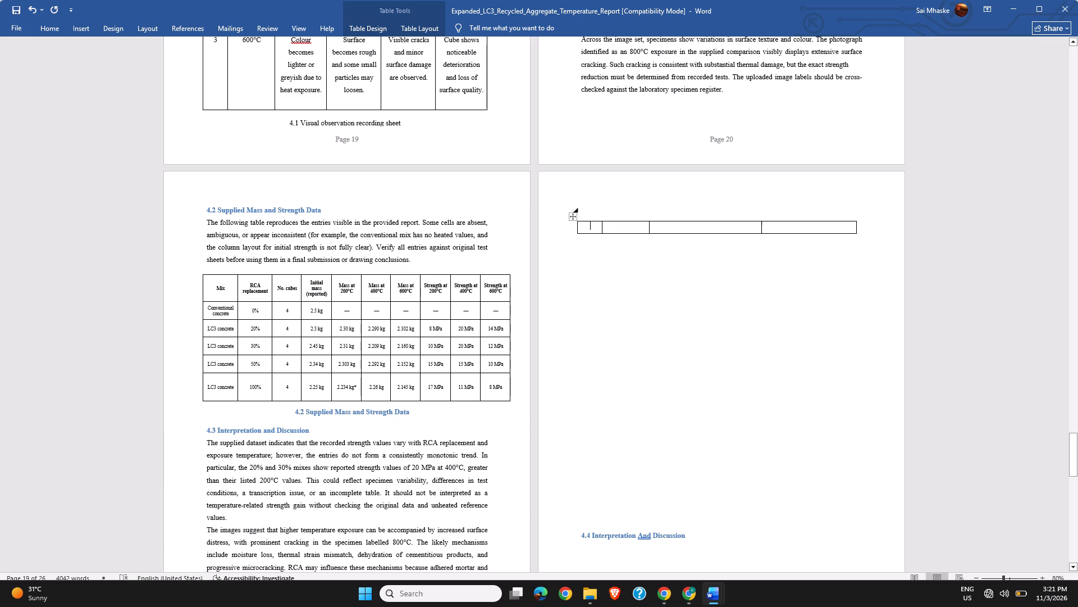
left_click(573, 217)
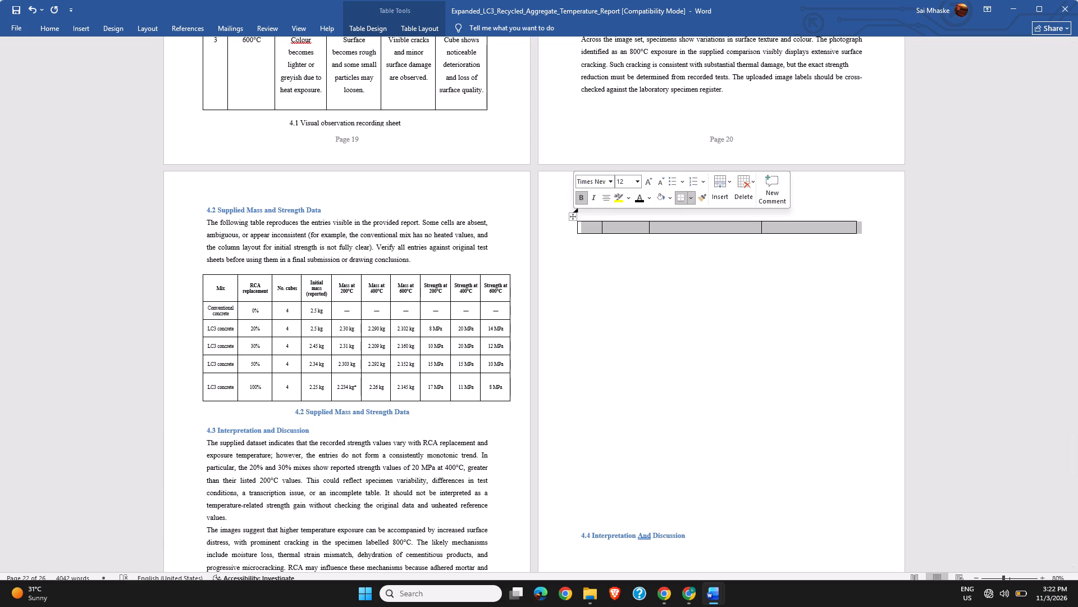
key("Delete")
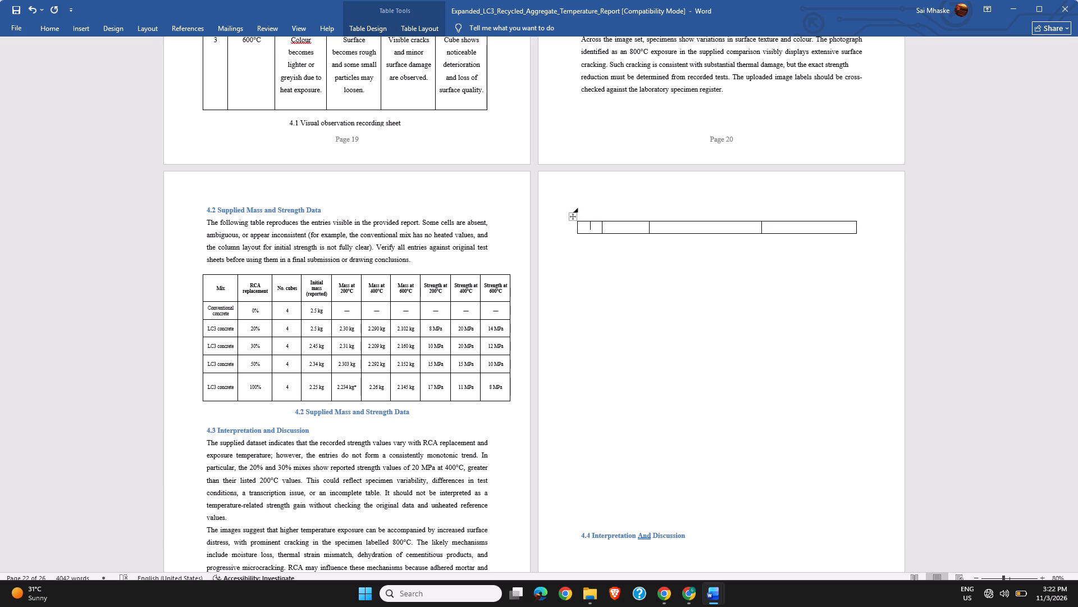
double_click(573, 217)
key("BackSpace")
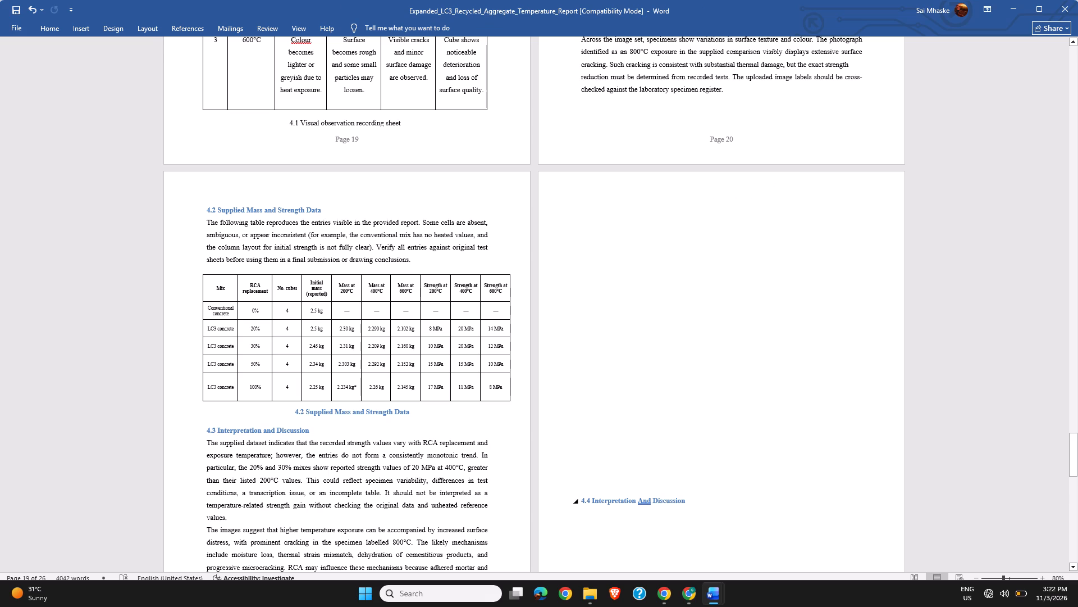
Delete the old "4.4 Interpretation And Discussion" caption on page 22.
left_click_drag(694, 509, 565, 506)
key("BackSpace")
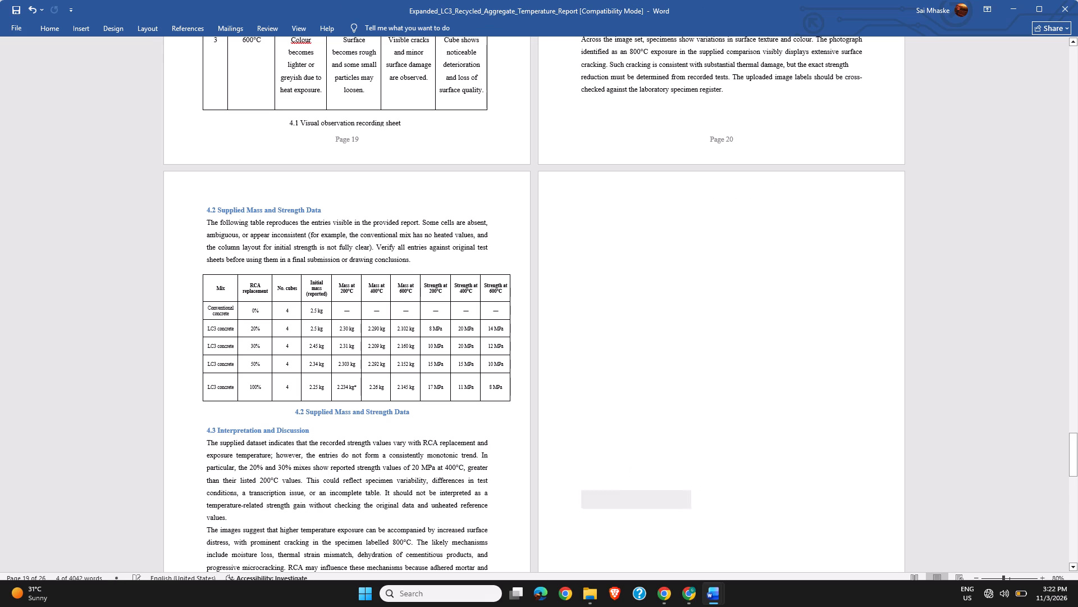
Remove the blank lines ahead of the centred "4.4 Interpretation and Discussion" caption on page 22, keeping its full number 4.4.
left_click(659, 356)
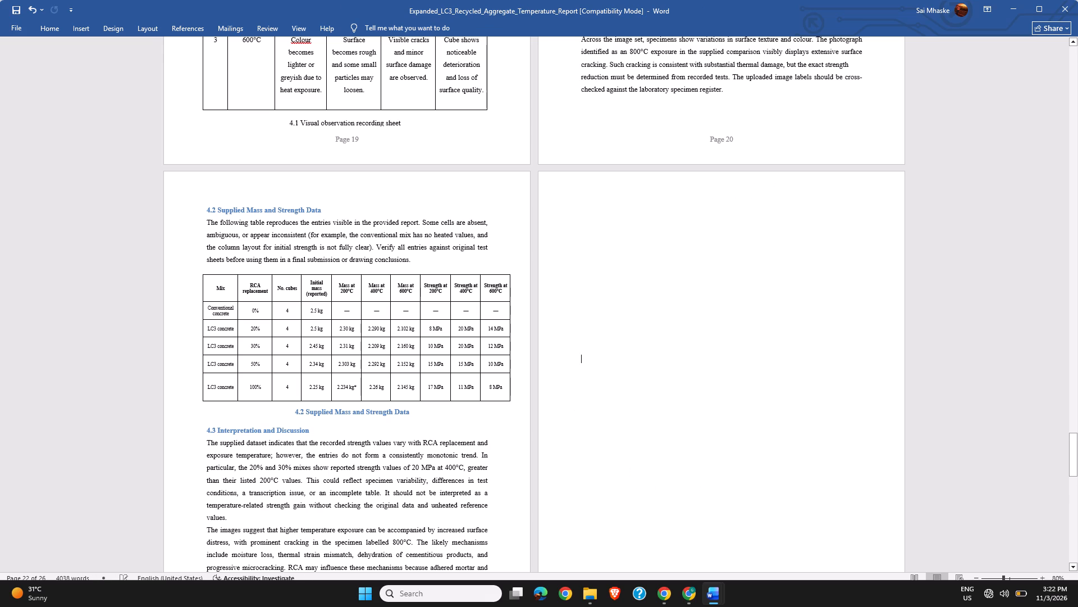
left_click(659, 356)
left_click(659, 356)
double_click(659, 356)
left_click(659, 356)
key("BackSpace")
key("Delete")
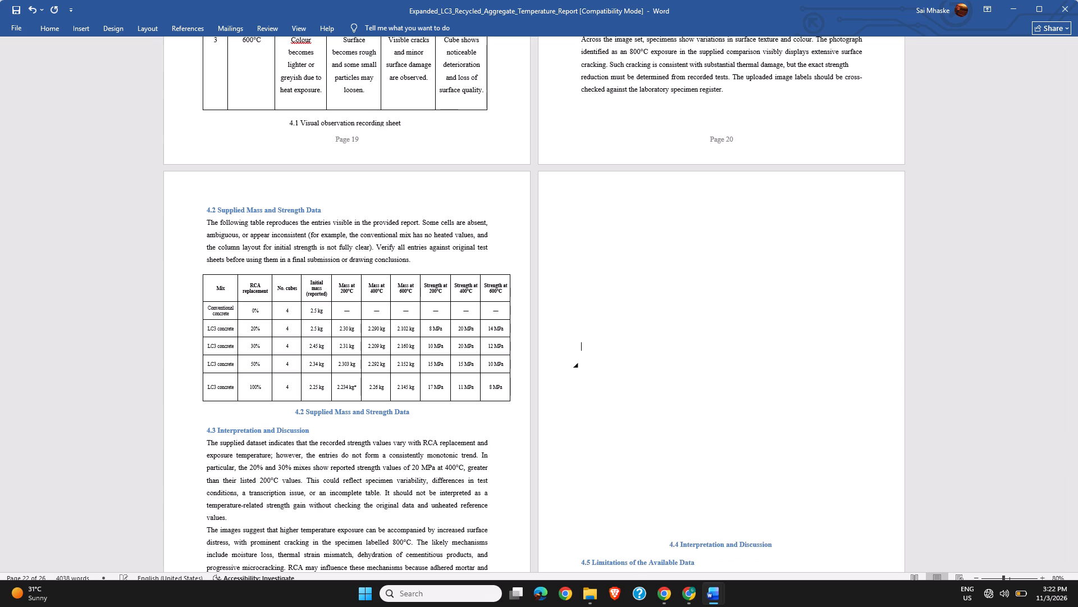
key("Delete")
key("Delete")
key("Delete")
key("Delete")
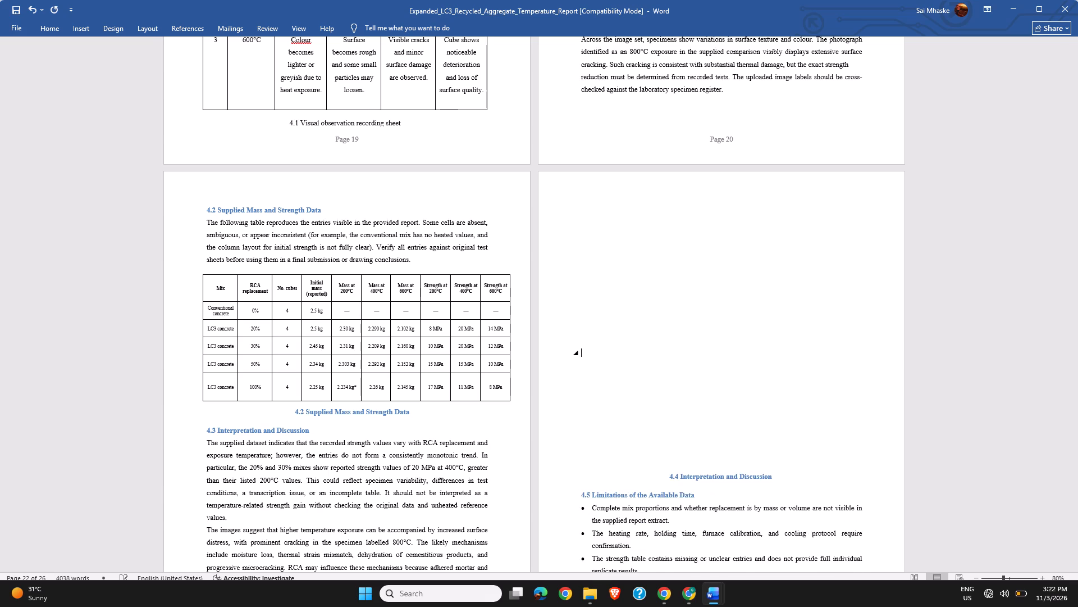
key("Delete")
key("Delete")
key("Delete")
key("Delete")
key("Delete")
key("Delete")
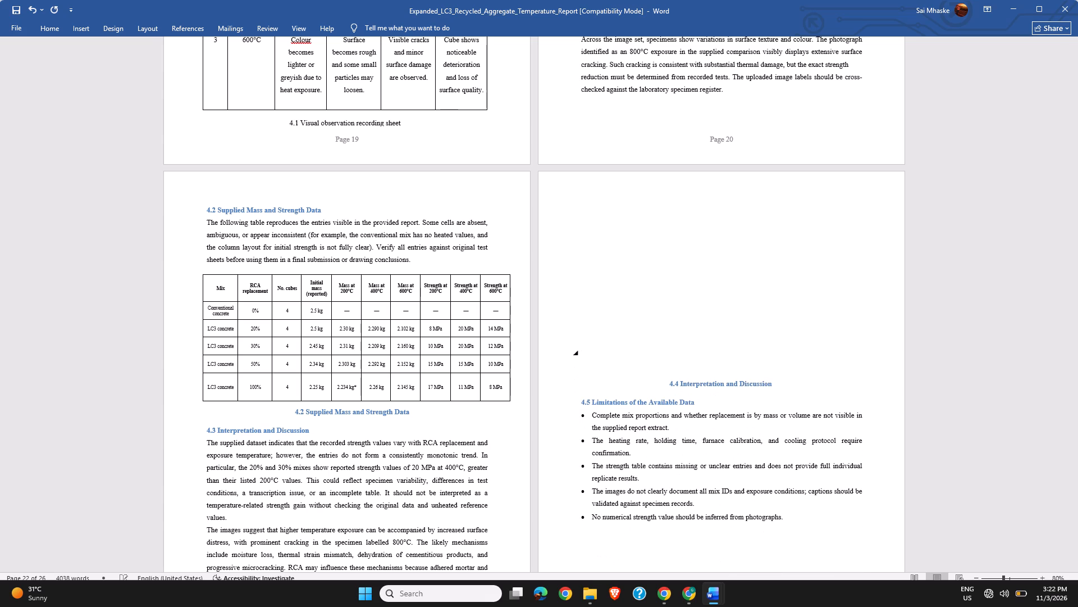
key("Delete")
key("Delete")
key("Delete")
key("Delete")
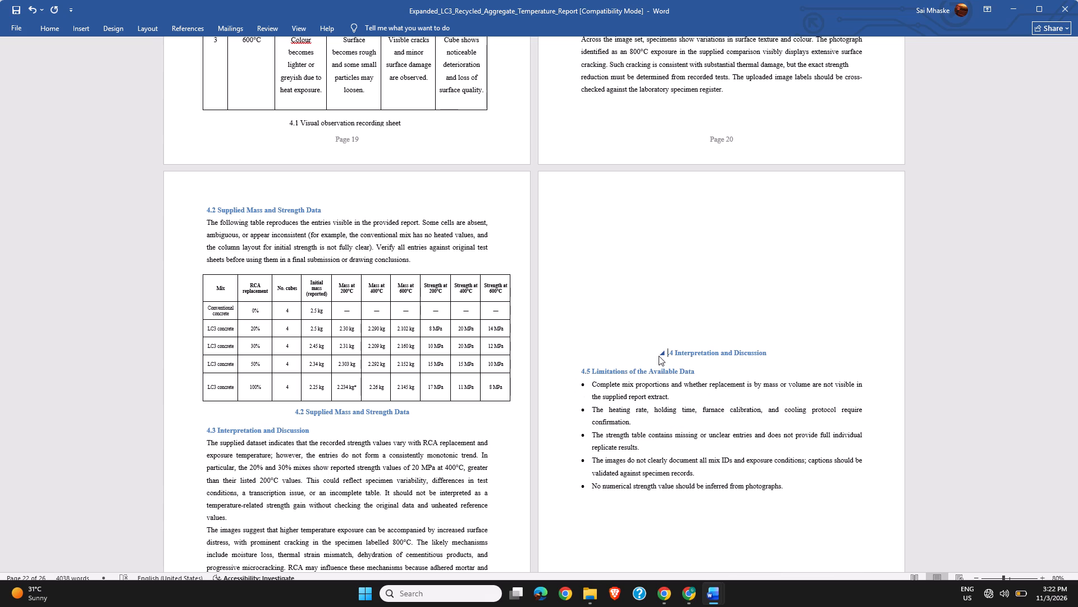
key("ctrl+z")
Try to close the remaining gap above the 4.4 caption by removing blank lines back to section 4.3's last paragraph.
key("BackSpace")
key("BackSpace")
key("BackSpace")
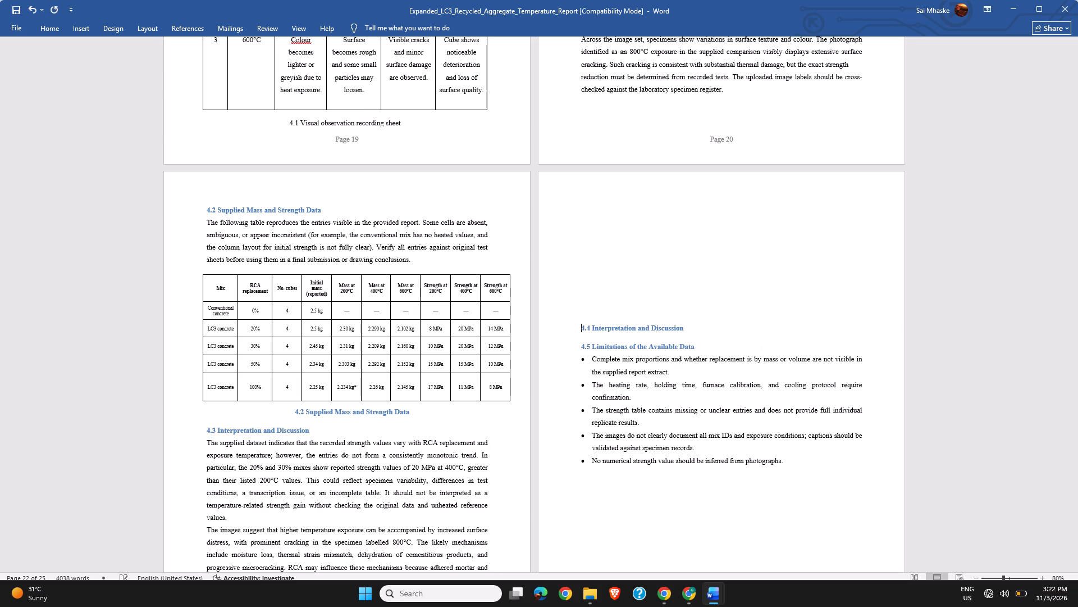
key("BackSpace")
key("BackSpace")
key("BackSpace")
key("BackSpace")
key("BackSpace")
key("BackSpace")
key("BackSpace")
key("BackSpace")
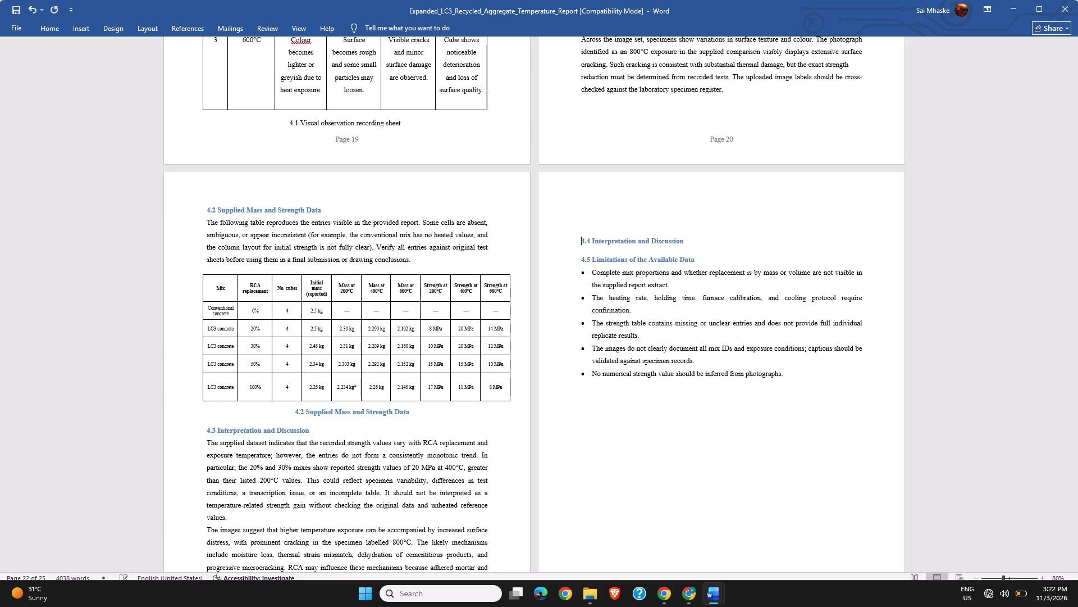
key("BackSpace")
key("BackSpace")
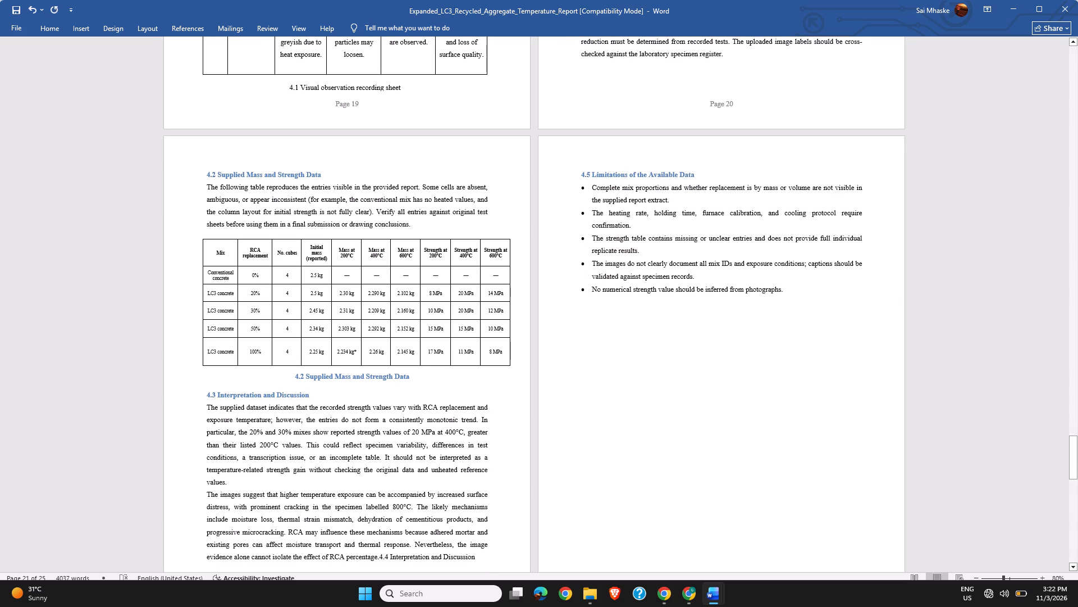
Look through the report from chapter 2 to the references to examine the layout of the pages around chapter 4.
scroll(1050, 392, "up", 1)
left_click_drag(1076, 456, 1076, 467)
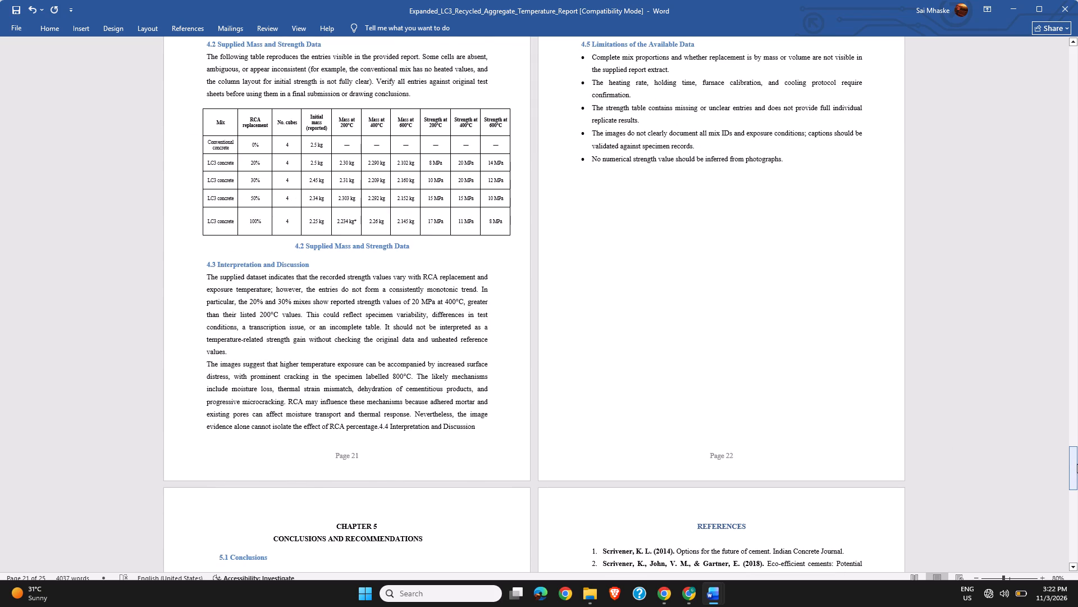
left_click_drag(1073, 460, 1077, 505)
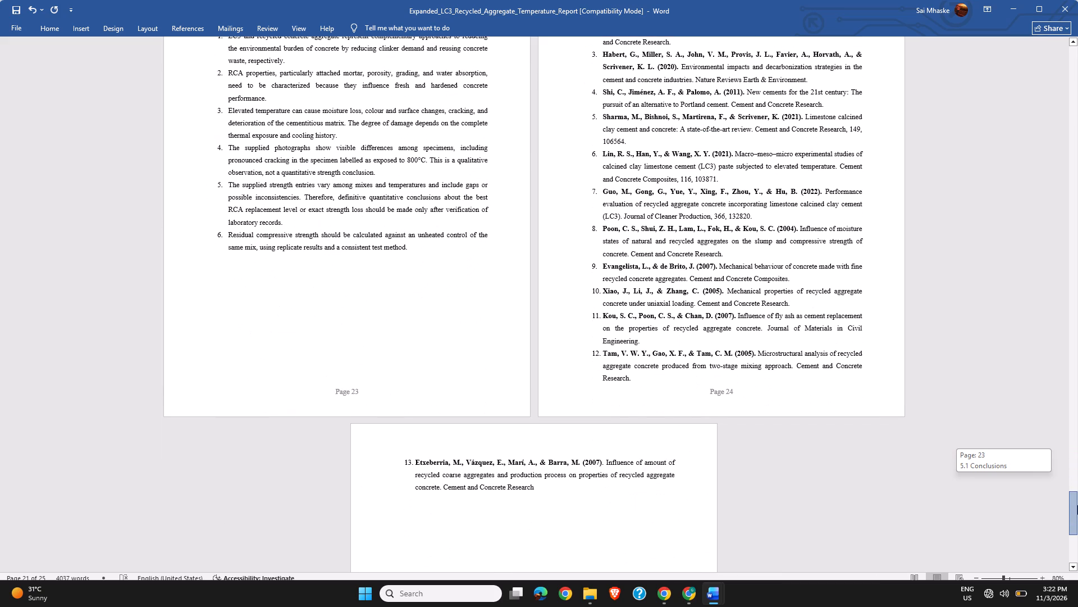
left_click_drag(1077, 505, 1072, 327)
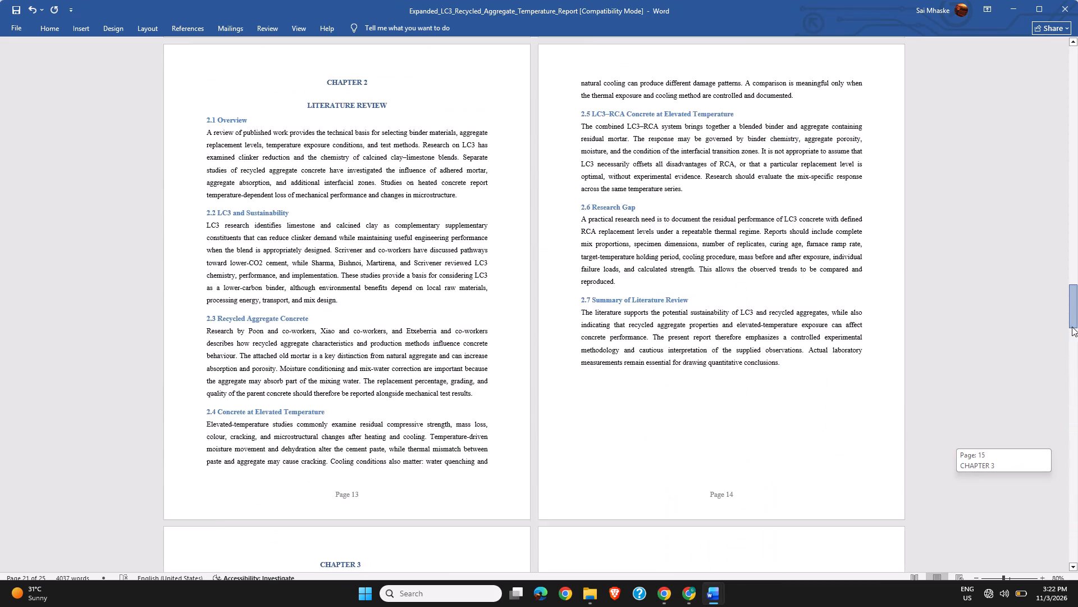
left_click_drag(1072, 327, 1077, 417)
left_click(1077, 417)
left_click(1077, 417)
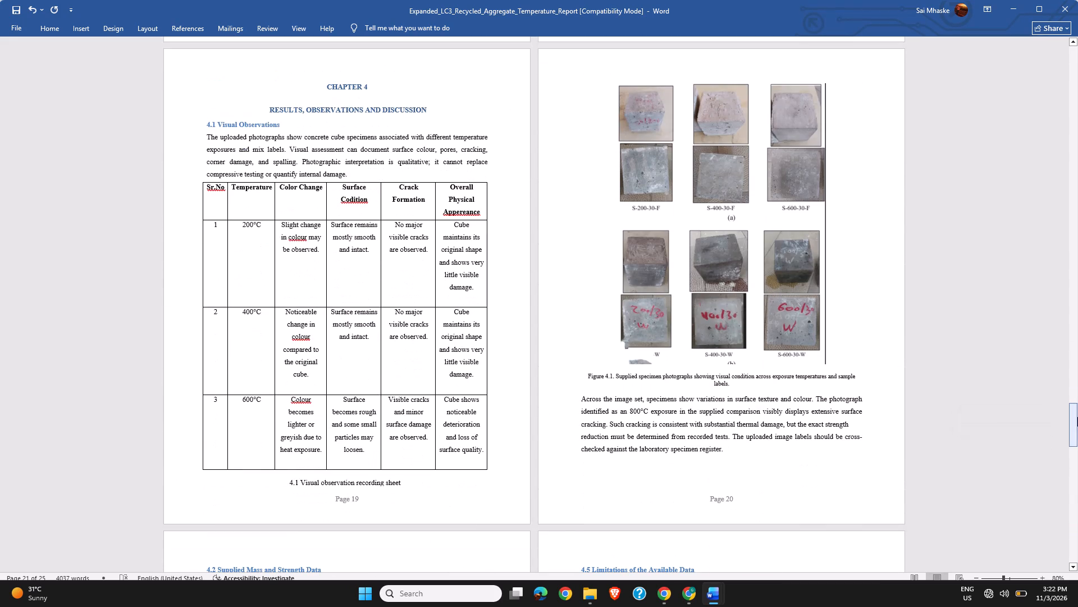
left_click_drag(1077, 417, 1077, 414)
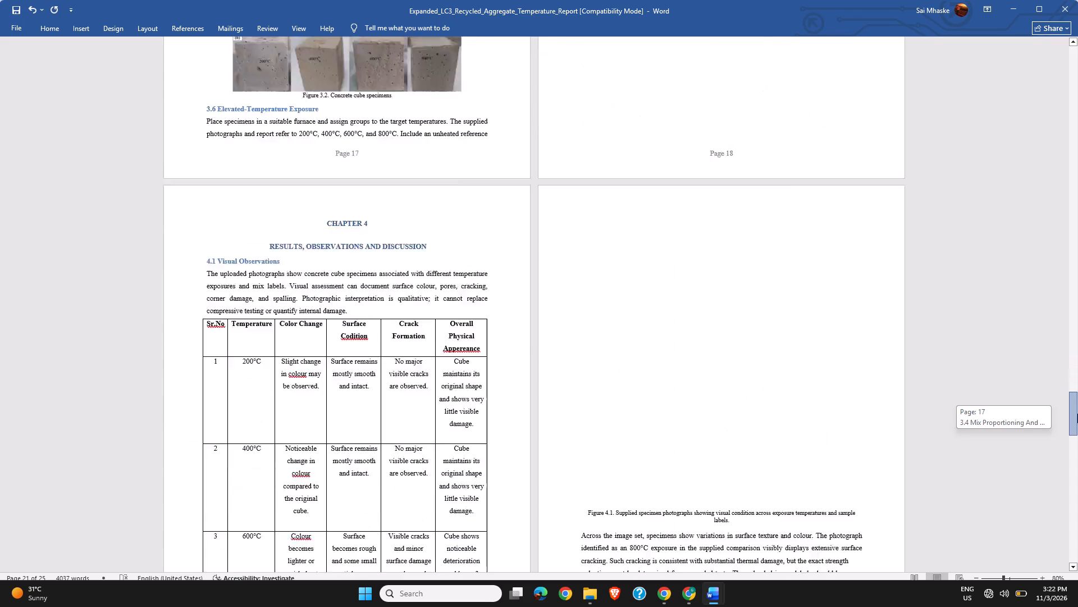
left_click_drag(1077, 414, 1074, 456)
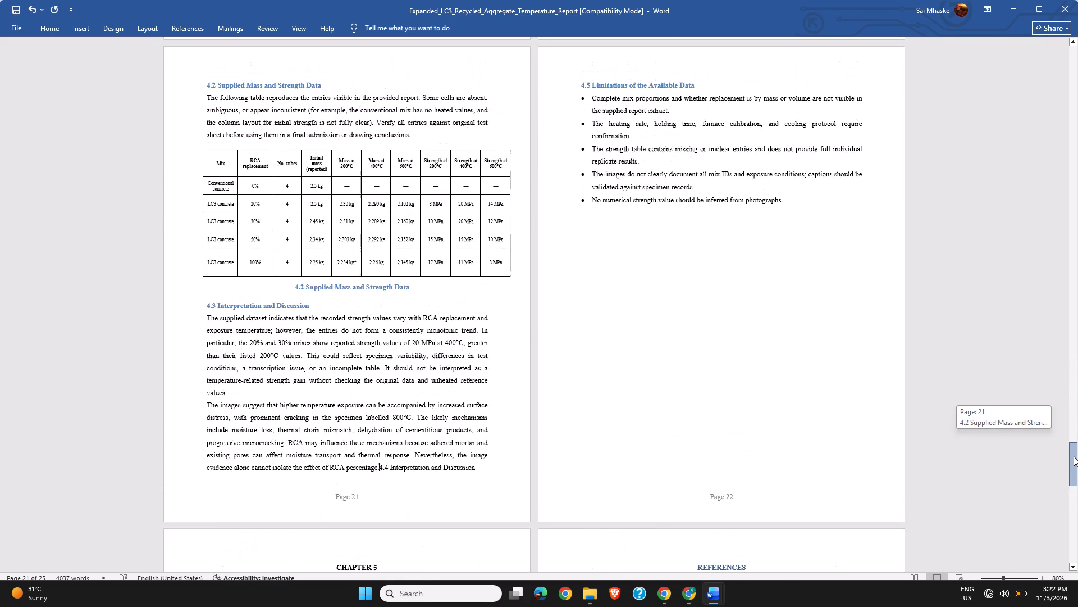
left_click_drag(1074, 456, 1074, 456)
Undo the recent caption, blank-line and table deletions around section 4.4 until the interpretation table and its original 4.4 captions are restored.
key("ctrl+z")
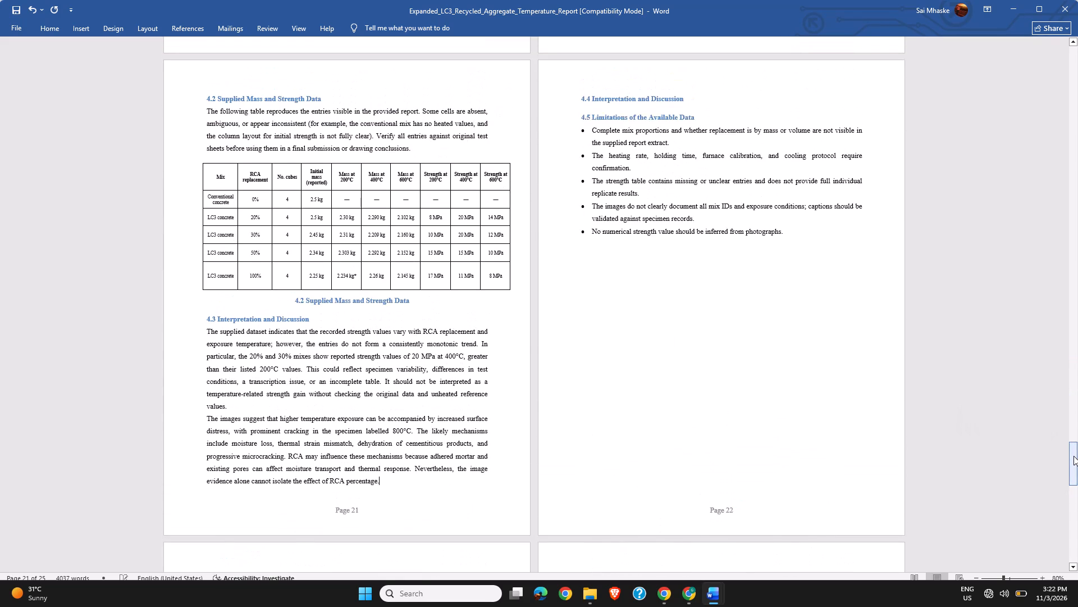
key("ctrl+z")
key("ctrl+z")
key("ctrl+z")
key("ctrl+z")
key("ctrl+z")
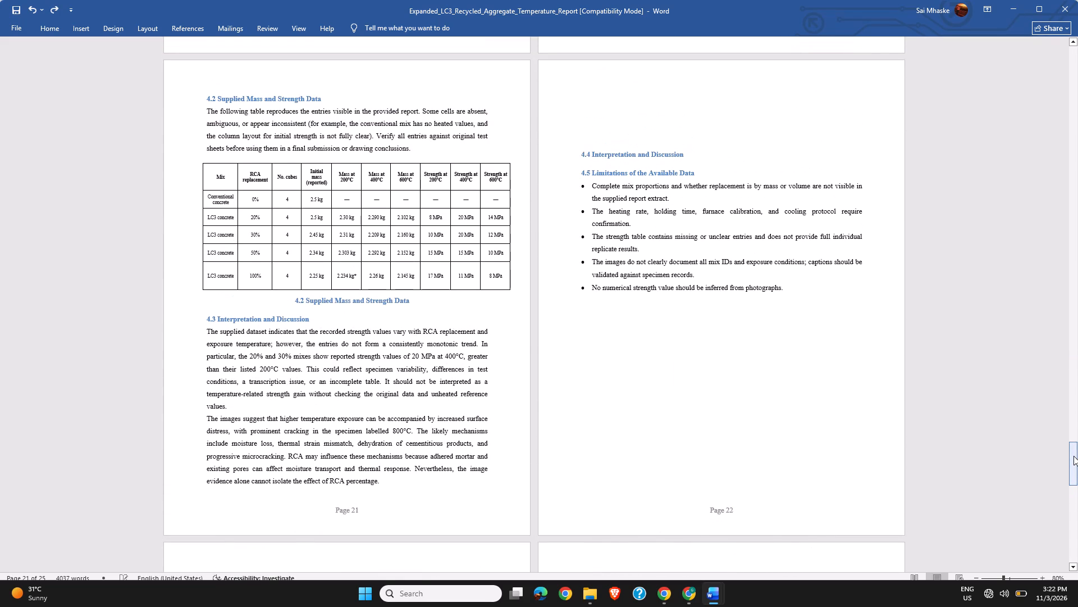
key("ctrl+z")
key("ctrl+z")
key("ctrl+z")
key("ctrl+z")
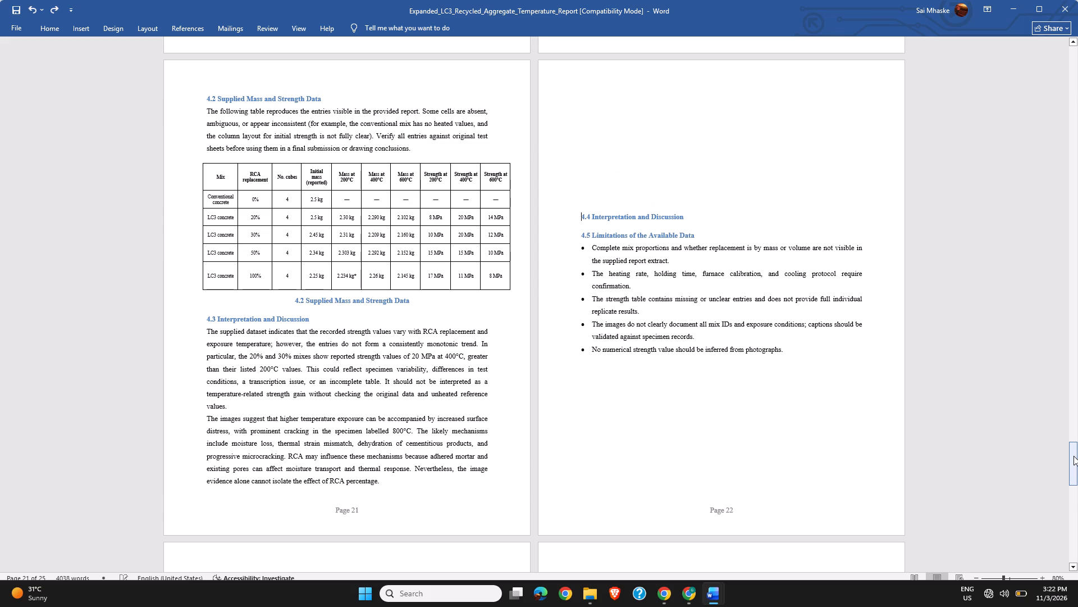
key("ctrl+z")
key("ctrl+z")
key("ctrl+z")
key("ctrl+z")
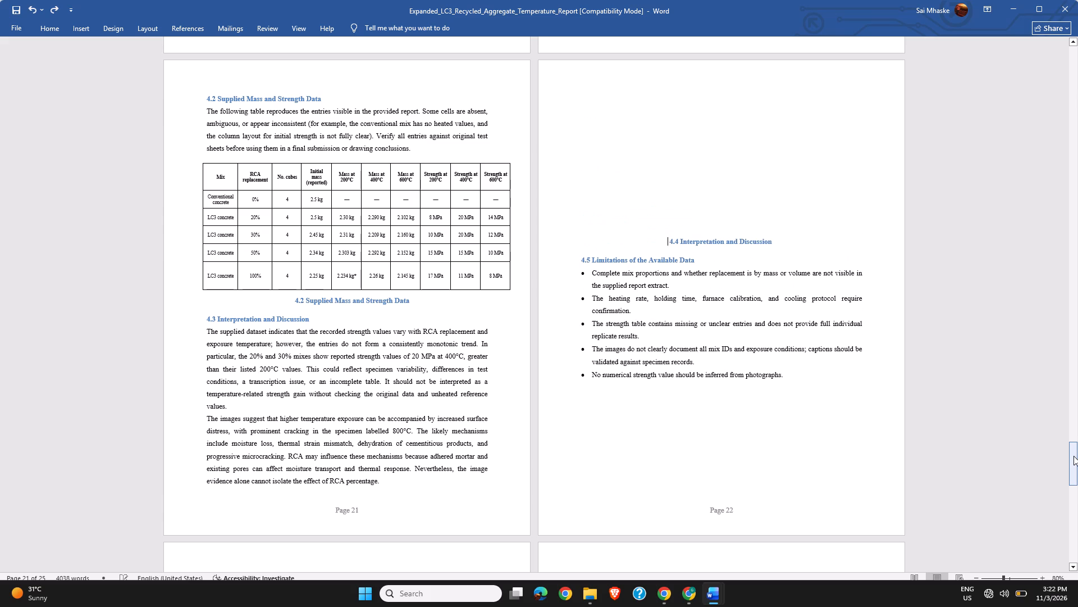
key("ctrl+z")
key("ctrl+z")
key("ctrl+z")
key("ctrl+z")
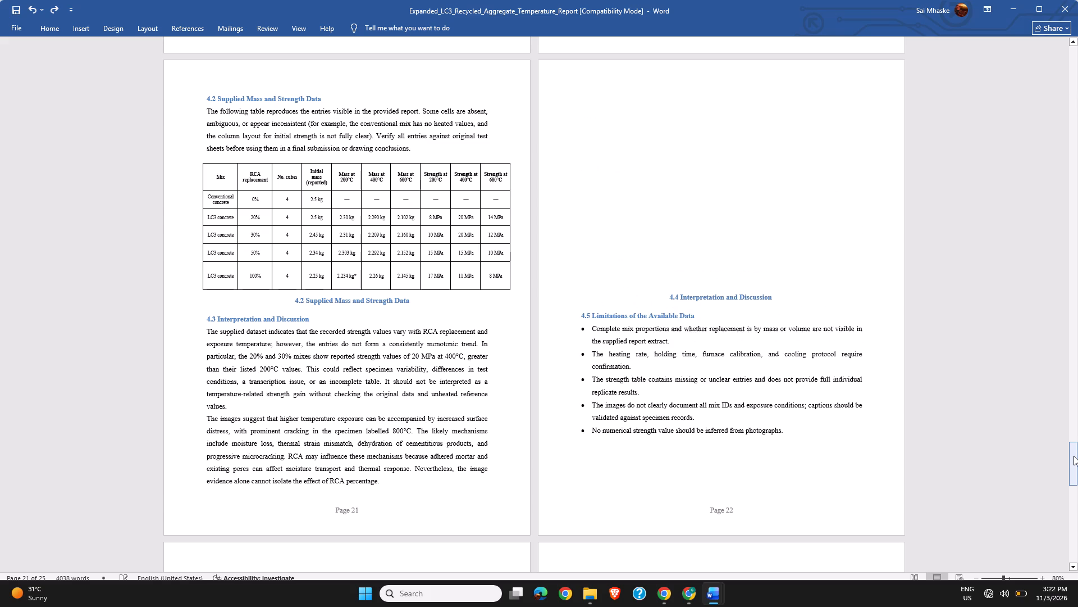
key("ctrl+z")
key("ctrl+z")
key("ctrl+z")
key("ctrl+z")
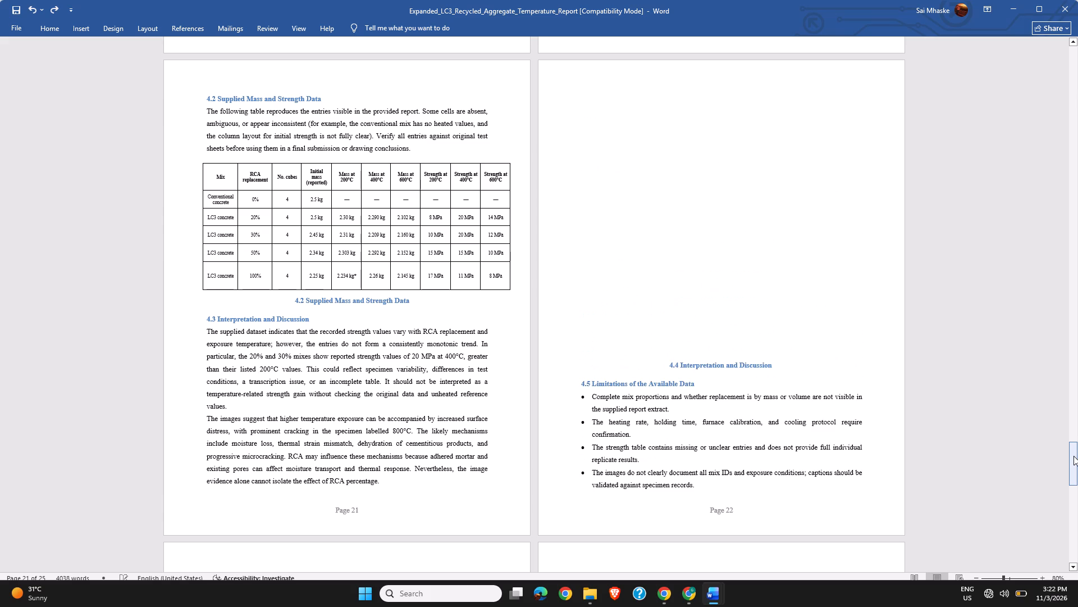
key("ctrl+z")
key("ctrl+z")
key("ctrl+z")
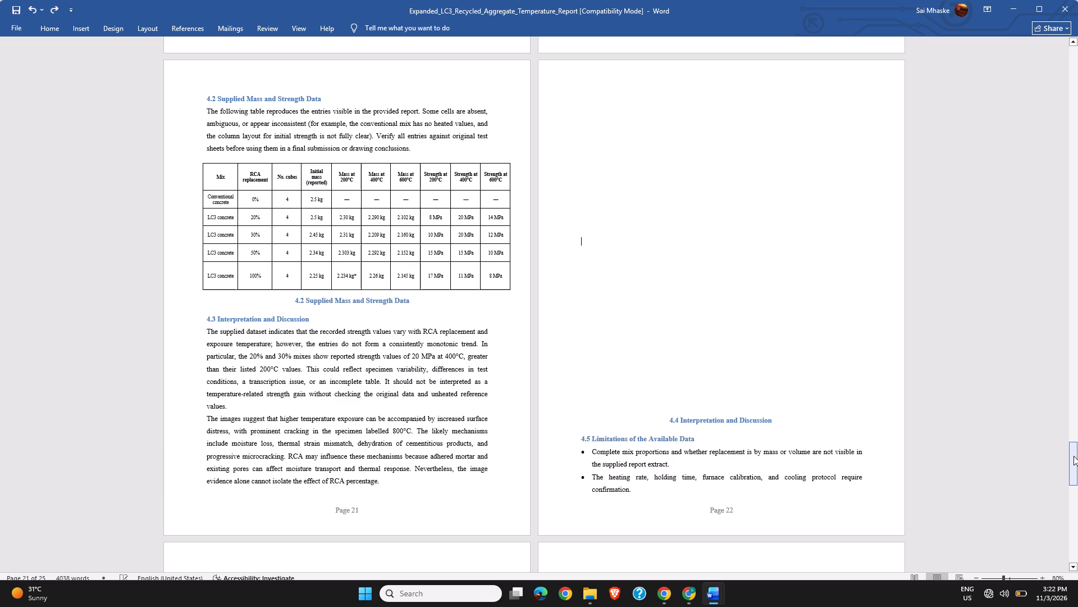
key("ctrl+z")
key("ctrl+z")
key("ctrl+z")
key("ctrl+z")
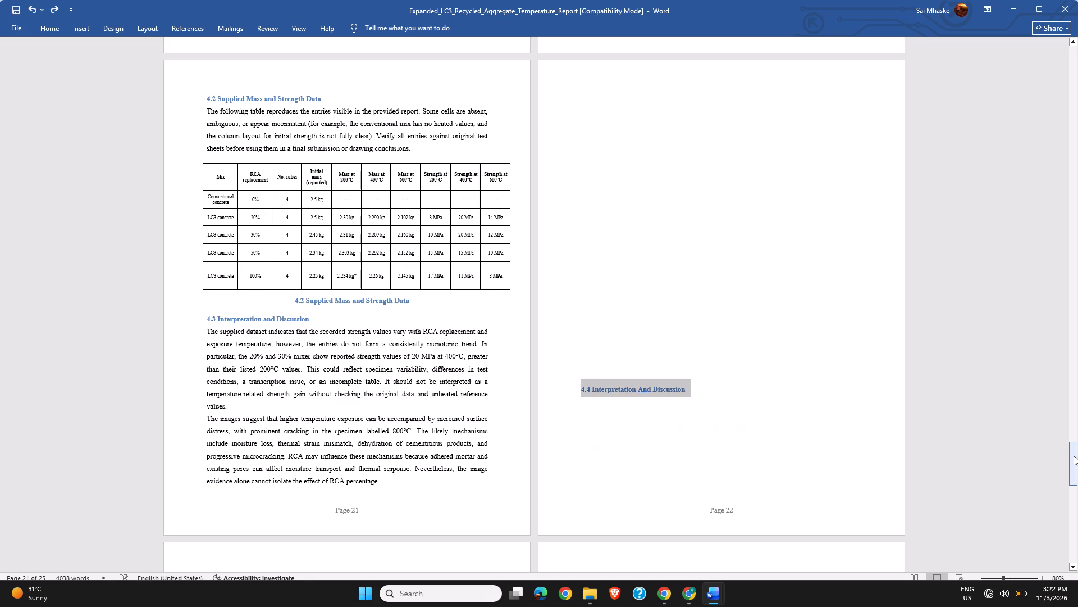
key("ctrl+z")
key("ctrl+z")
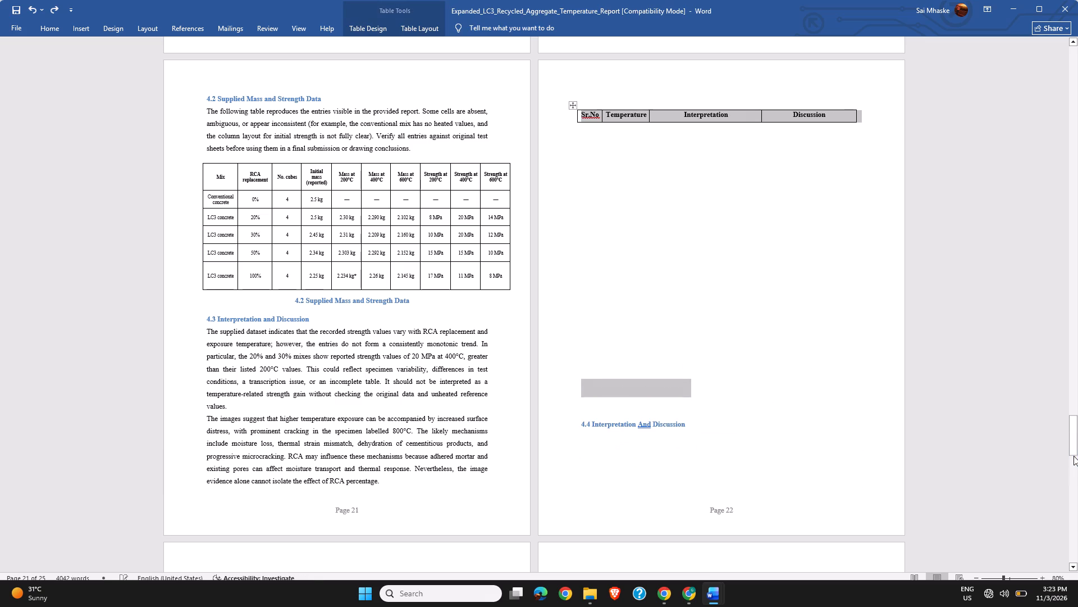
key("ctrl+z")
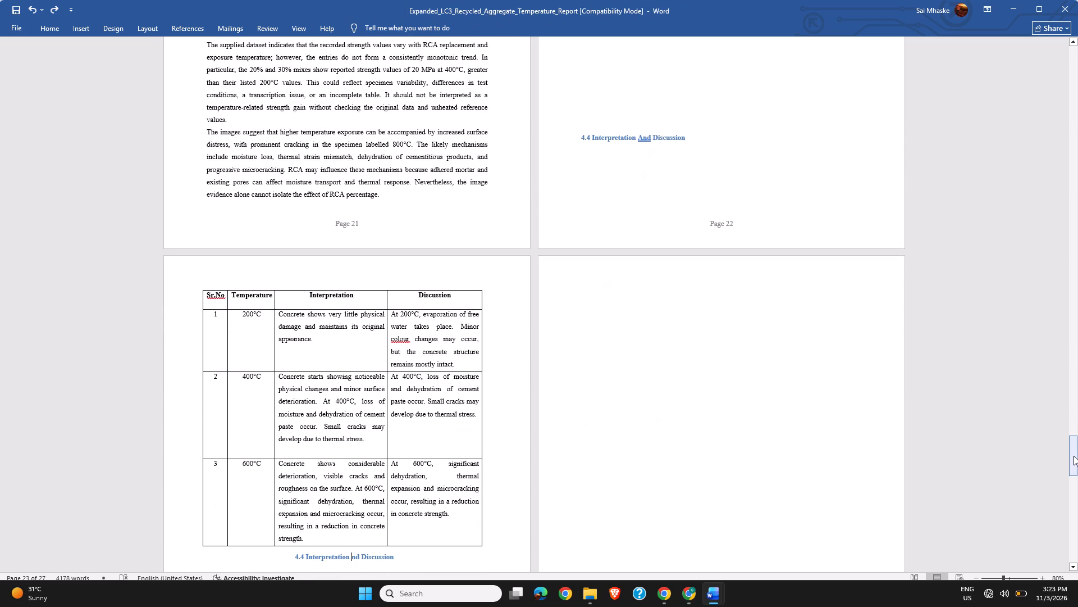
key("ctrl+z")
Make the "A" of "And" lowercase in the centred caption under the interpretation table, giving "4.4 Interpretation and Discussion".
key("BackSpace")
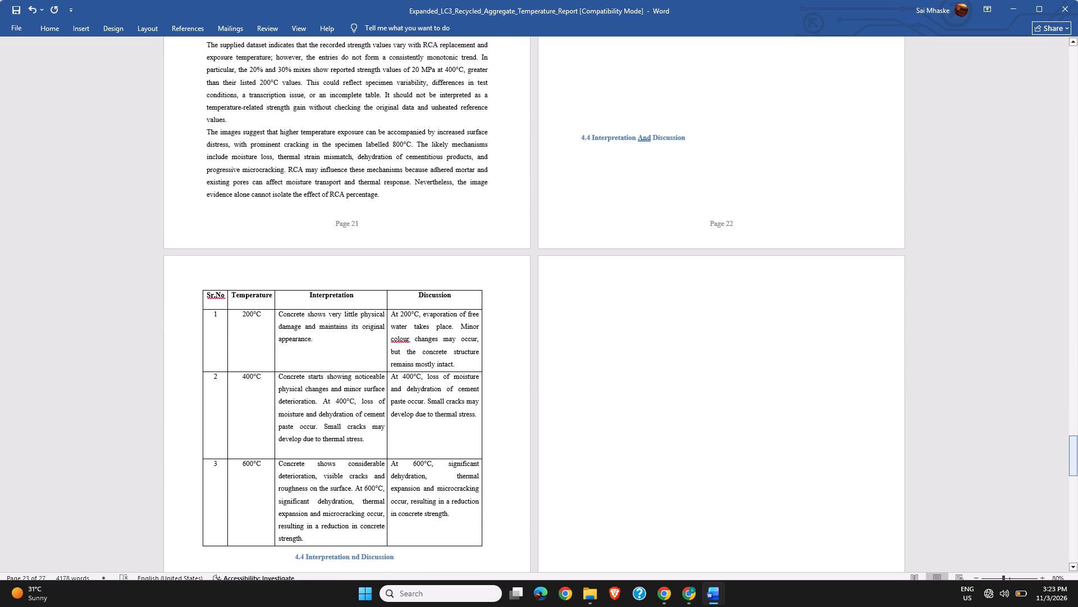
key("a")
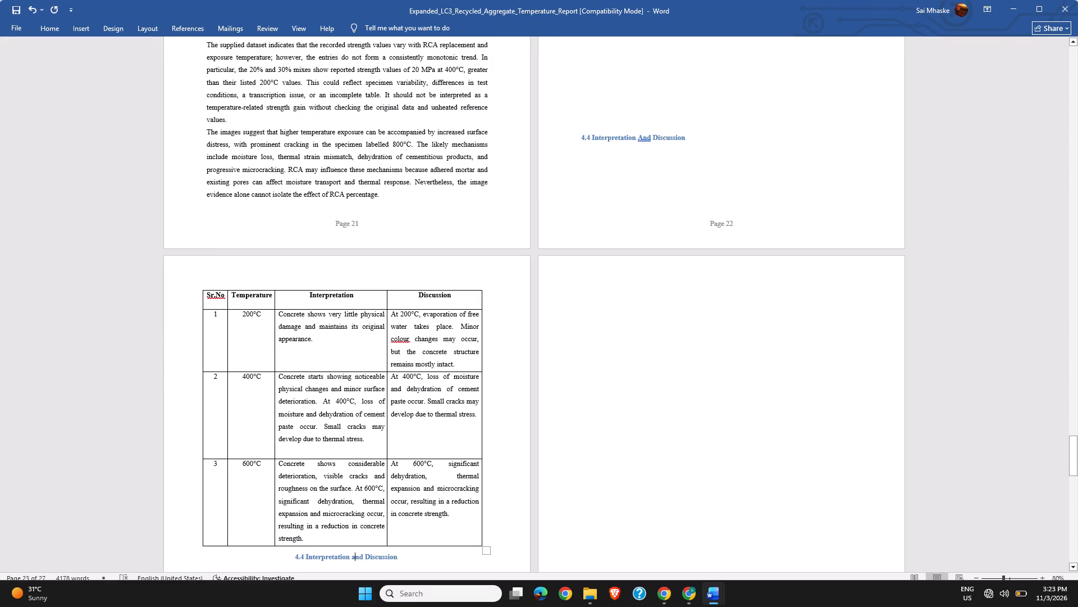
Insert blank lines ahead of the "4.5 Limitations of the Available Data" heading so that section starts on page 24.
left_click_drag(1072, 442, 1073, 446)
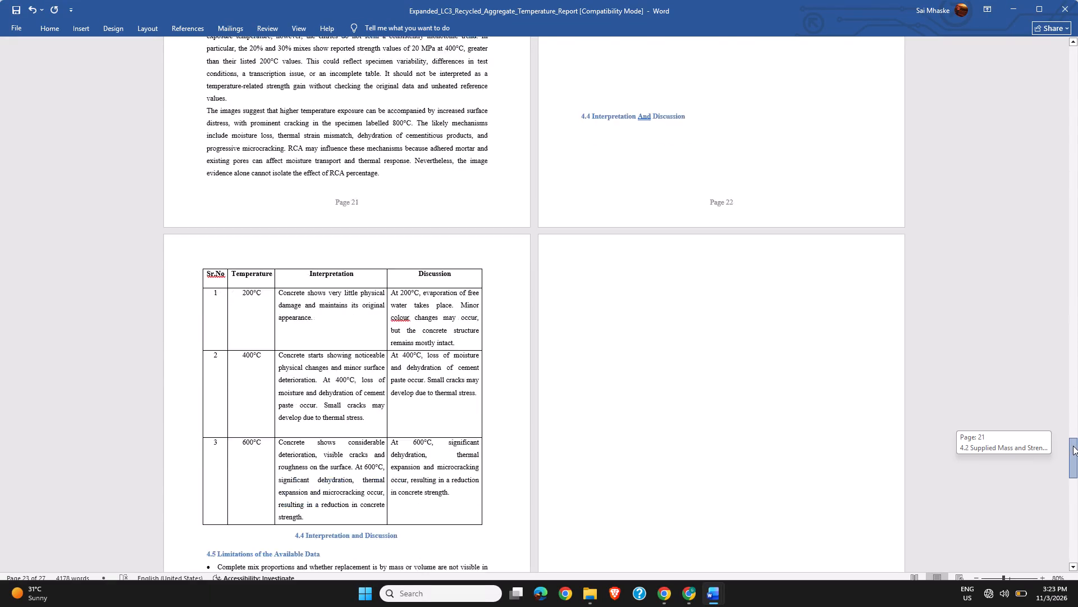
left_click_drag(1073, 446, 1077, 457)
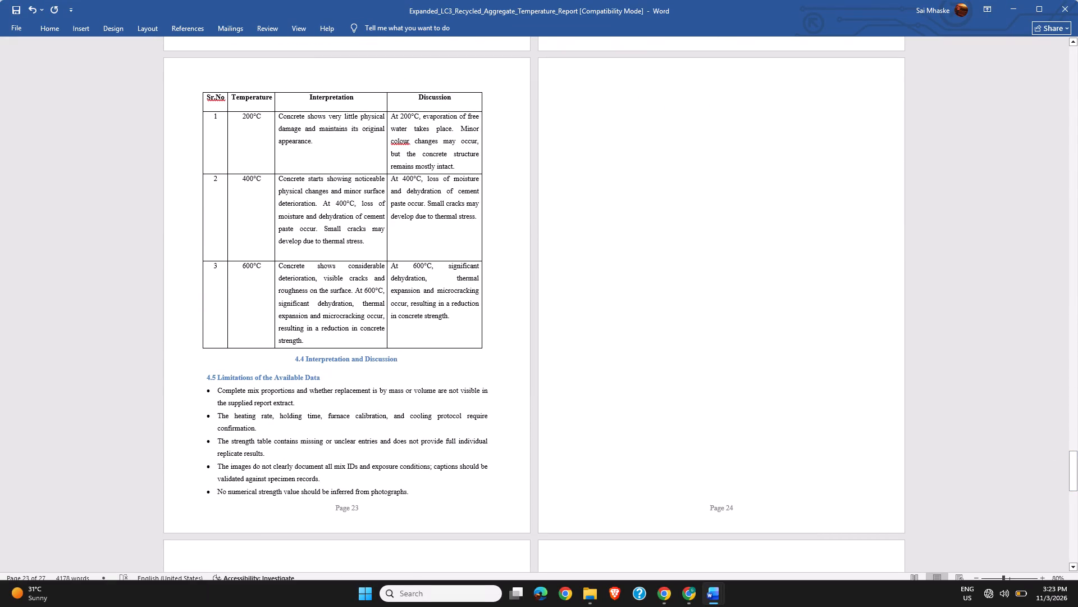
left_click(208, 380)
key("Return")
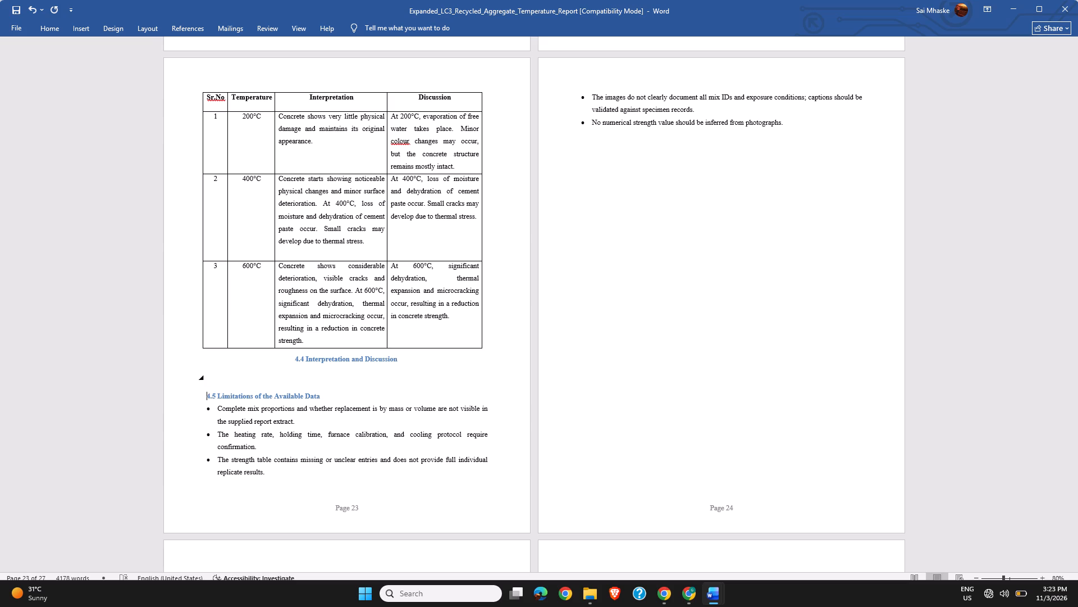
key("Return")
key("Return")
key("Return")
key("Return")
key("Return")
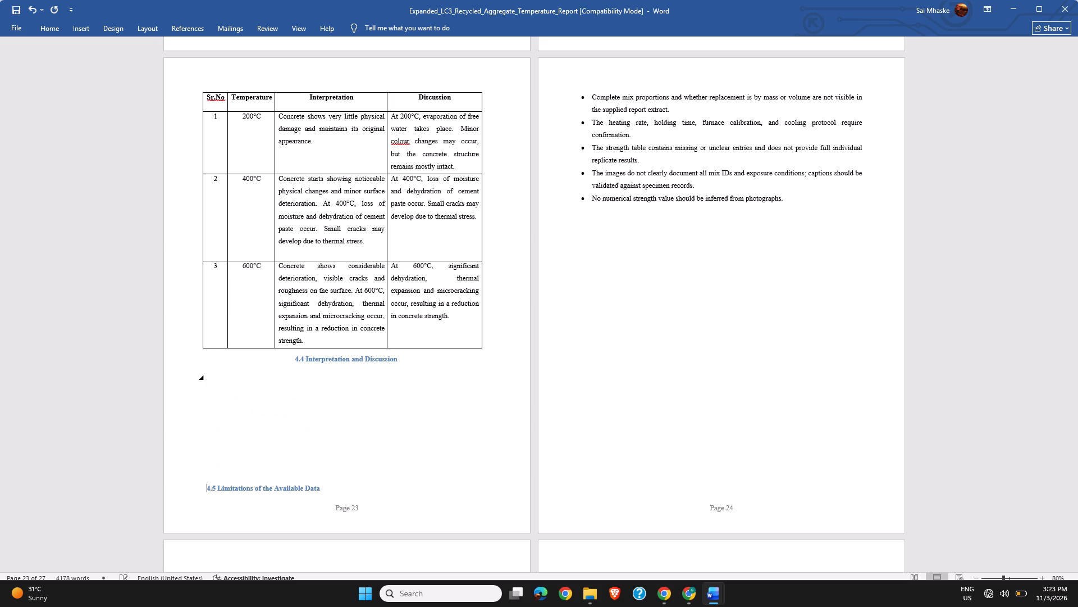
key("Return")
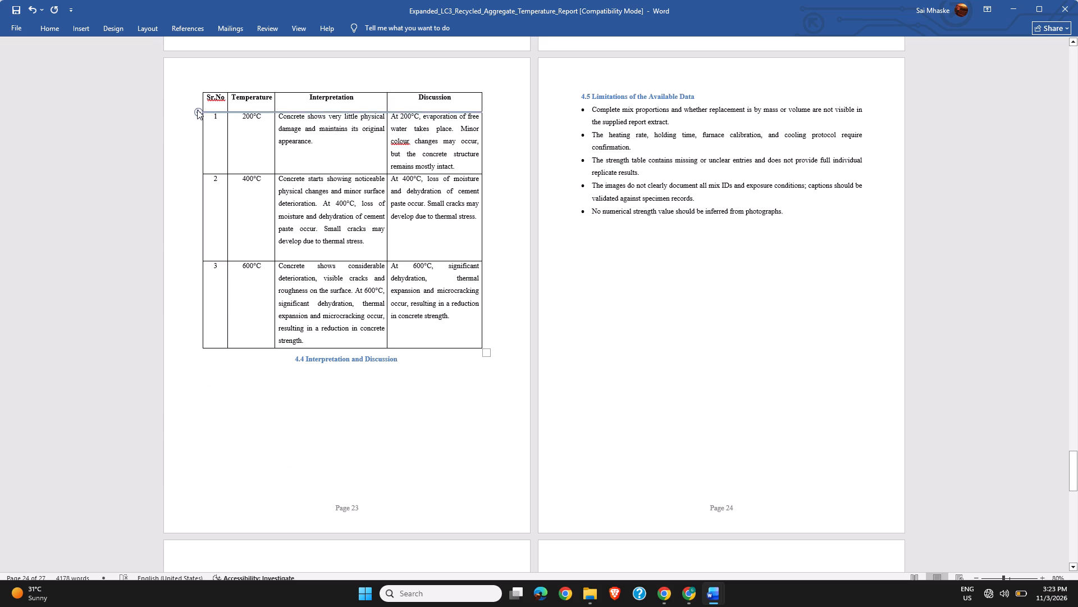
Insert blank lines between the interpretation table and its centred 4.4 caption, moving the caption onto page 24.
left_click(287, 361)
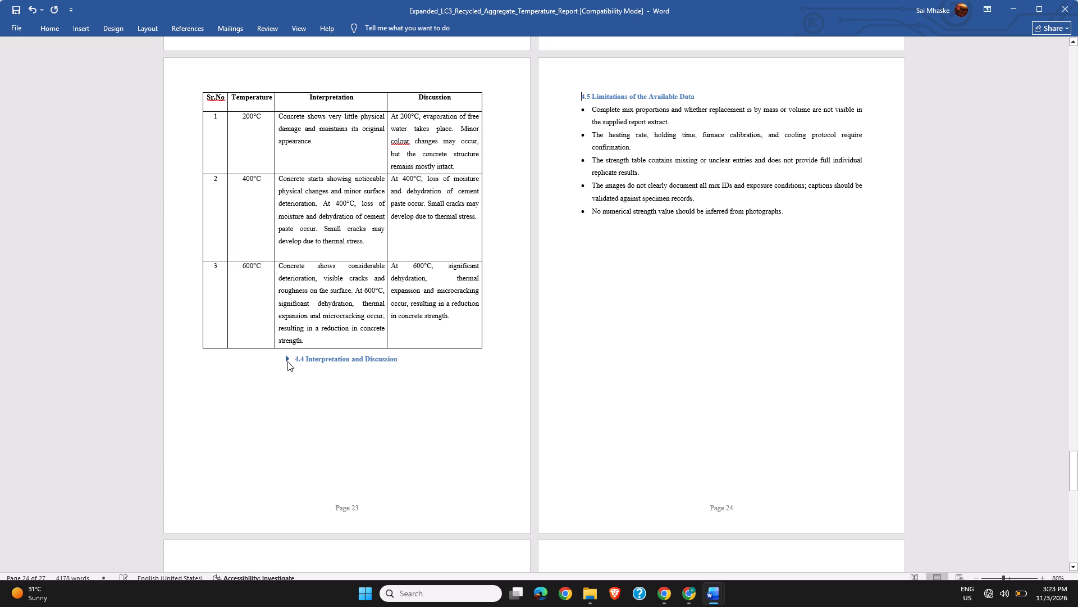
left_click(292, 357)
key("Return")
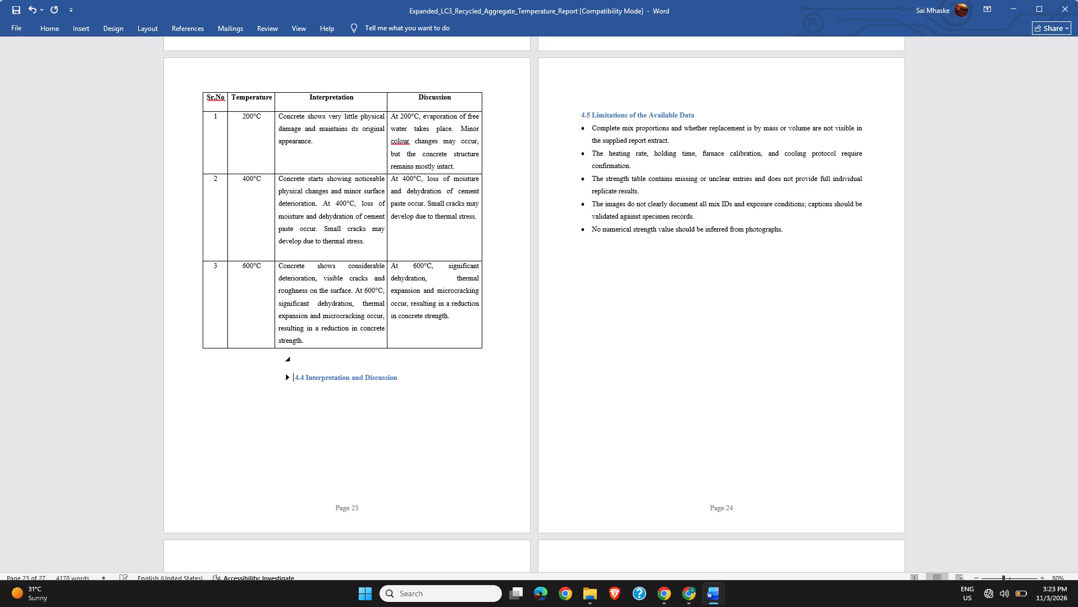
key("Return")
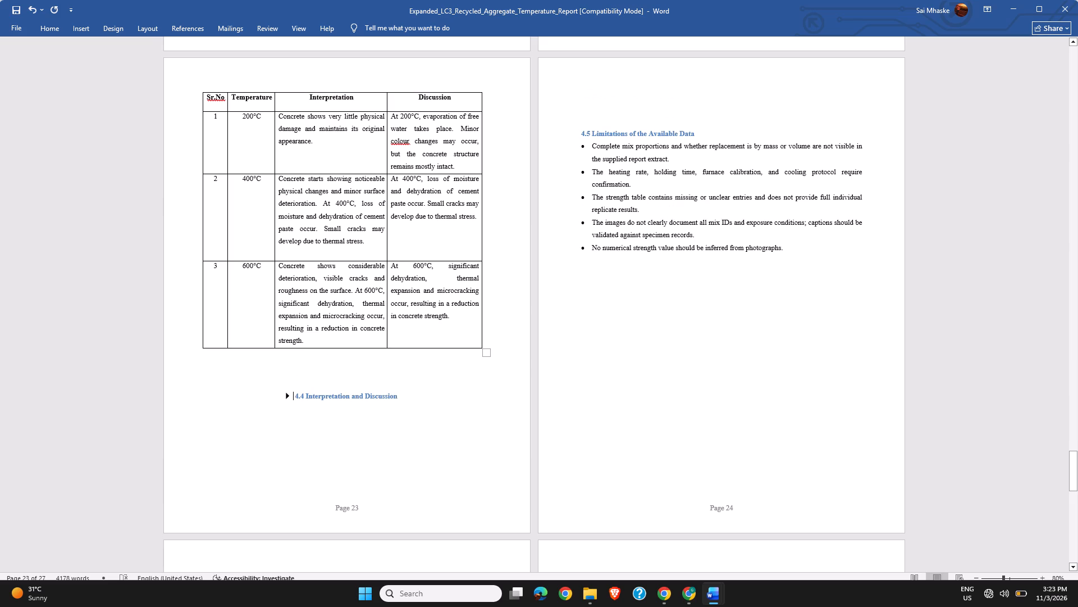
left_click(204, 98)
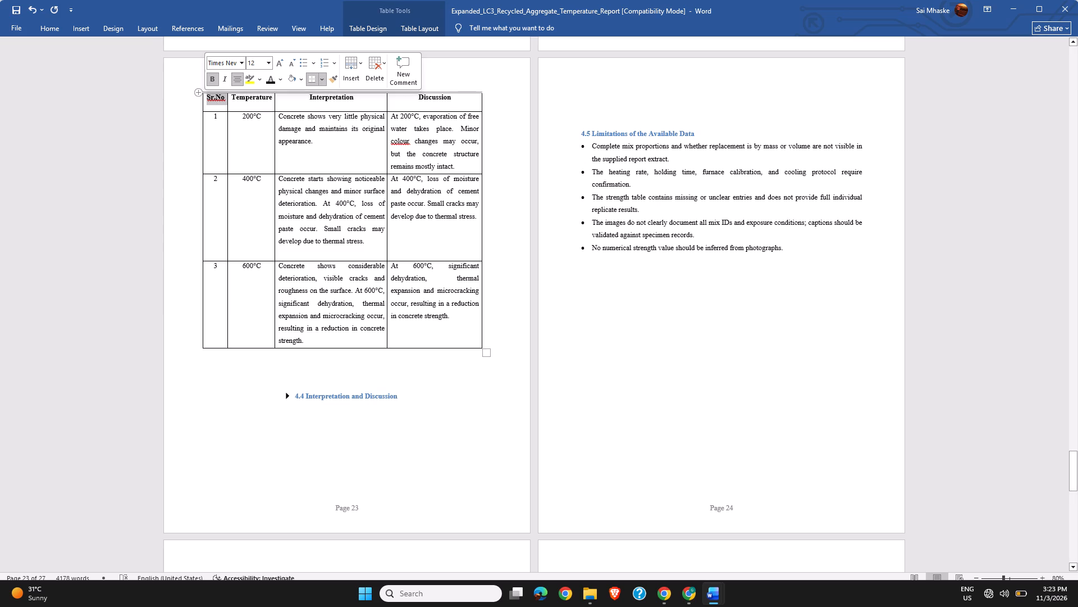
left_click(179, 124)
left_click(398, 70)
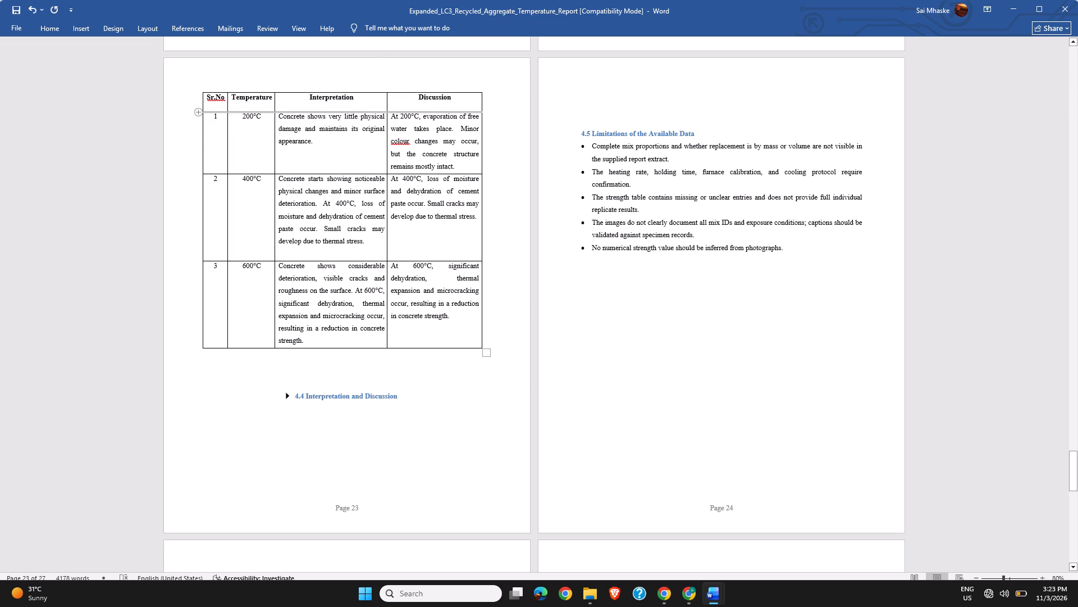
left_click(209, 70)
left_click(209, 70)
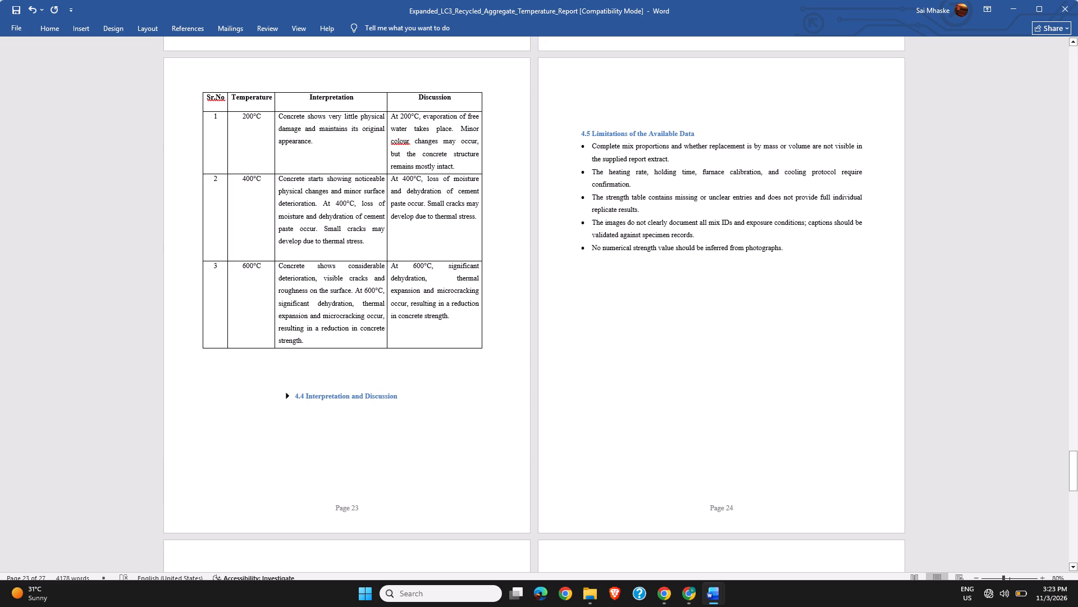
left_click(209, 70)
key("Return")
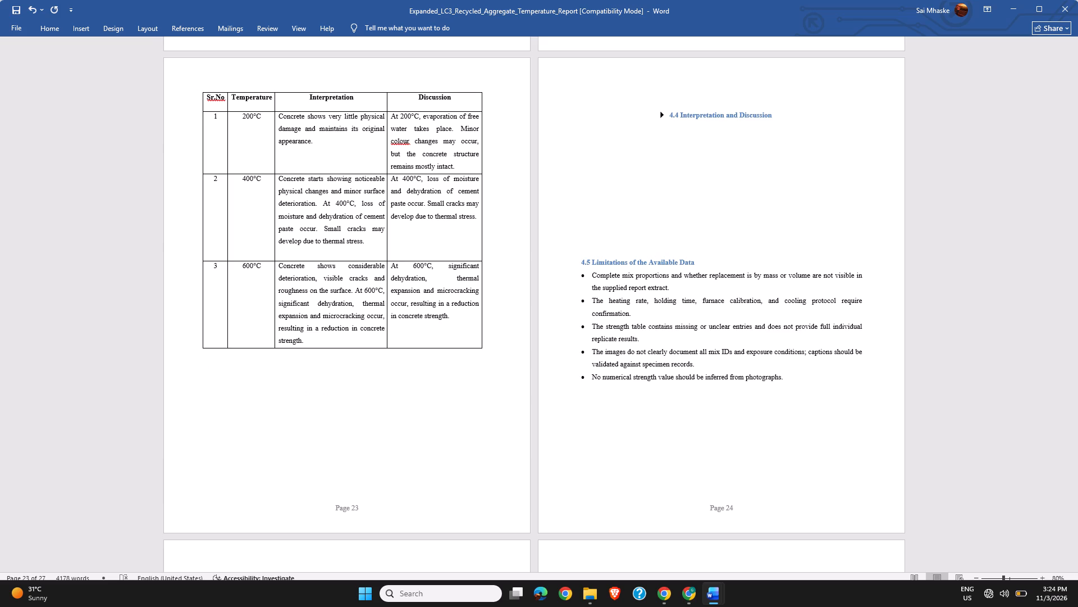
key("BackSpace")
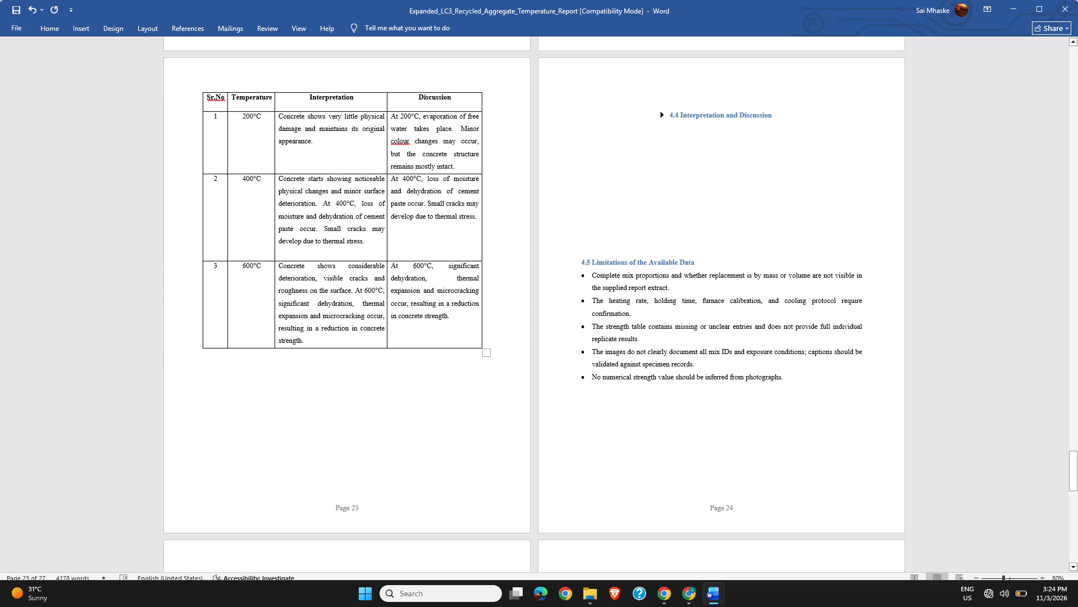
key("ctrl+z")
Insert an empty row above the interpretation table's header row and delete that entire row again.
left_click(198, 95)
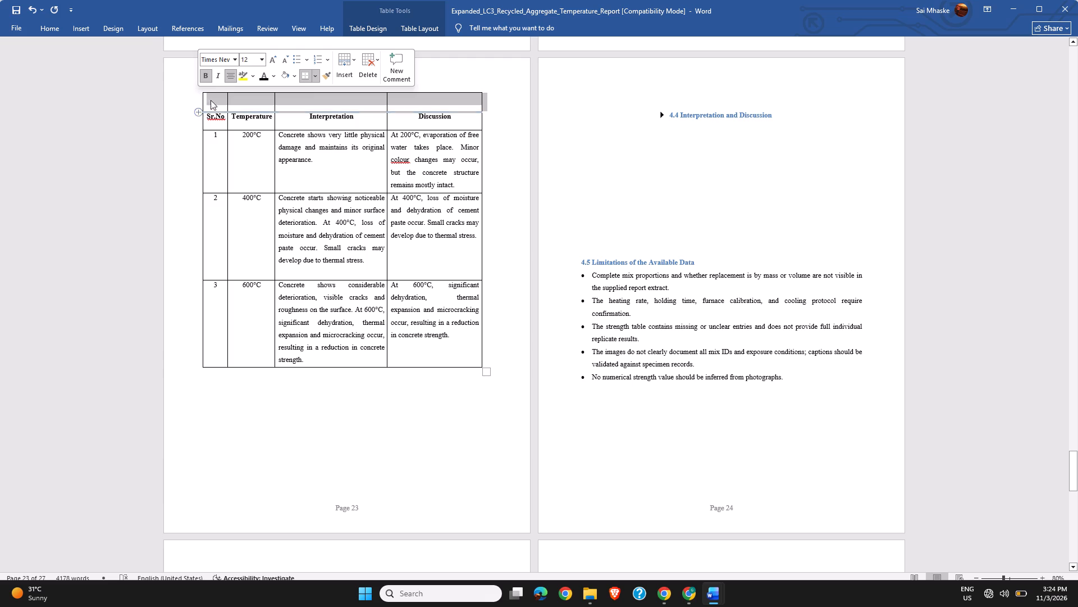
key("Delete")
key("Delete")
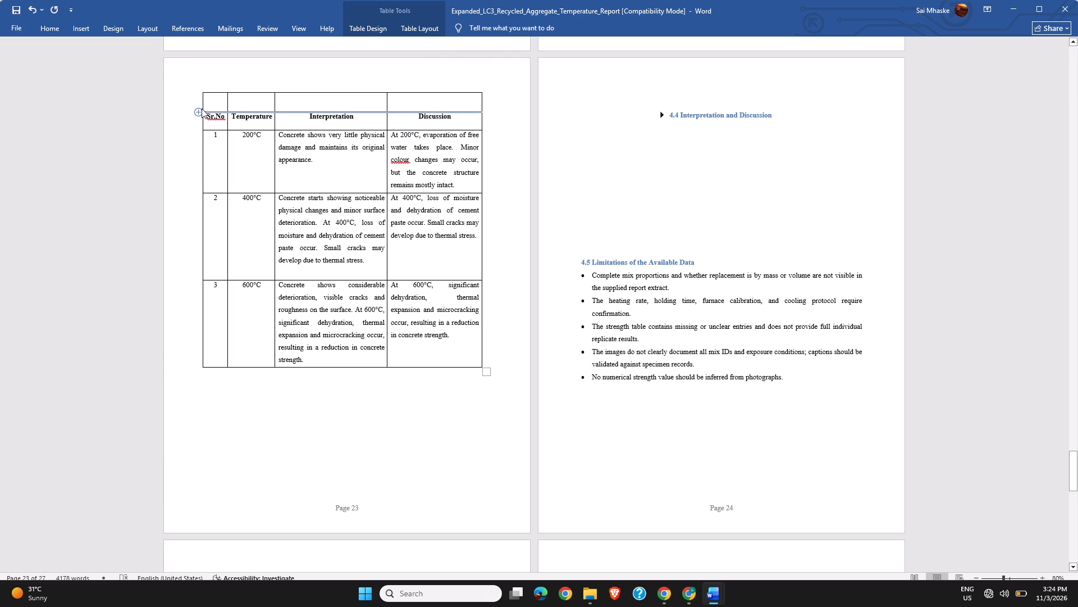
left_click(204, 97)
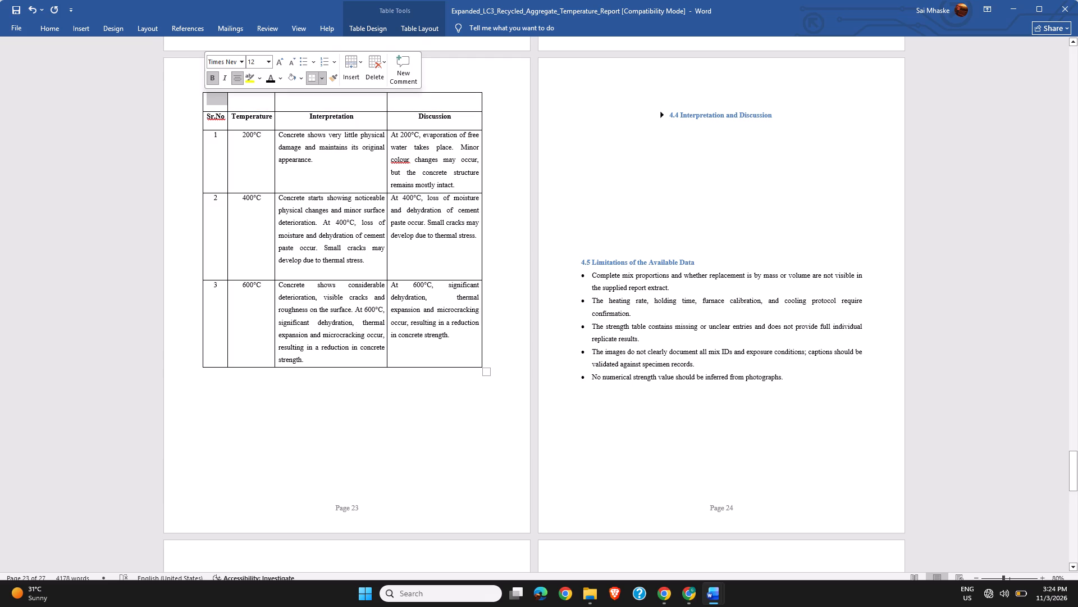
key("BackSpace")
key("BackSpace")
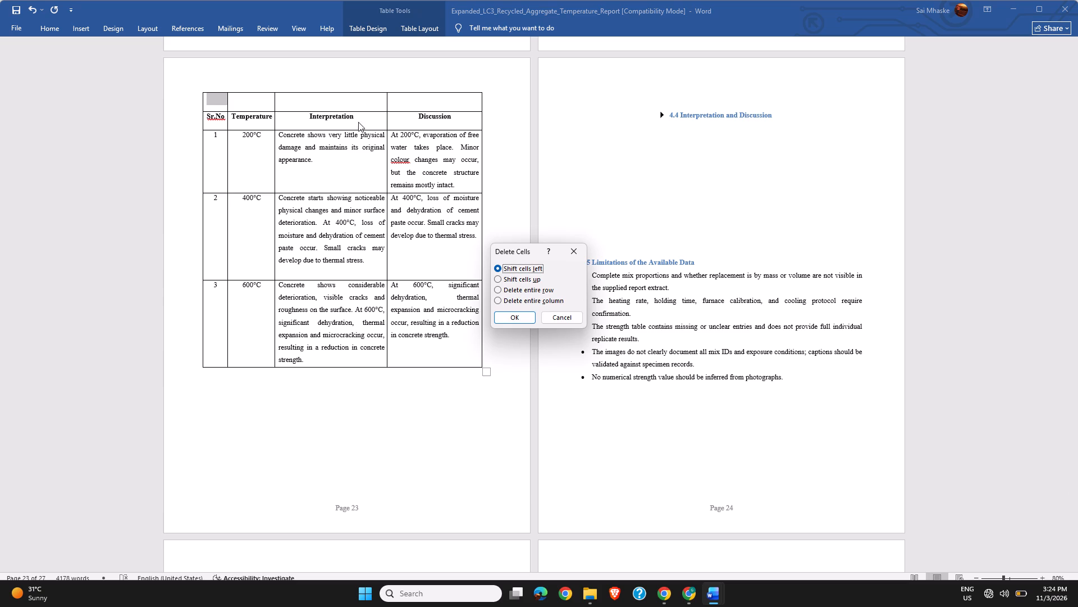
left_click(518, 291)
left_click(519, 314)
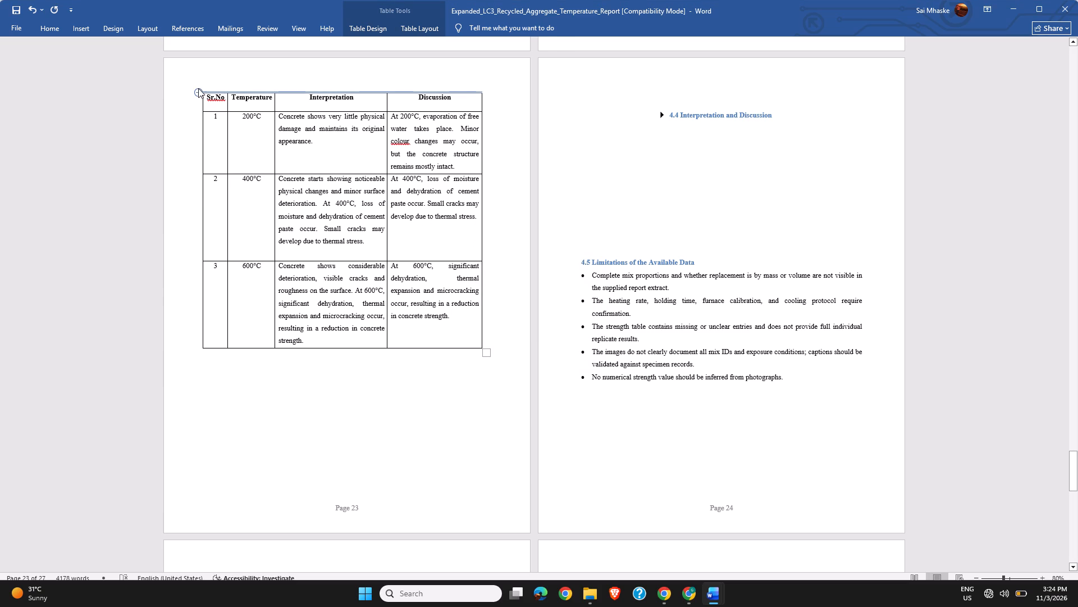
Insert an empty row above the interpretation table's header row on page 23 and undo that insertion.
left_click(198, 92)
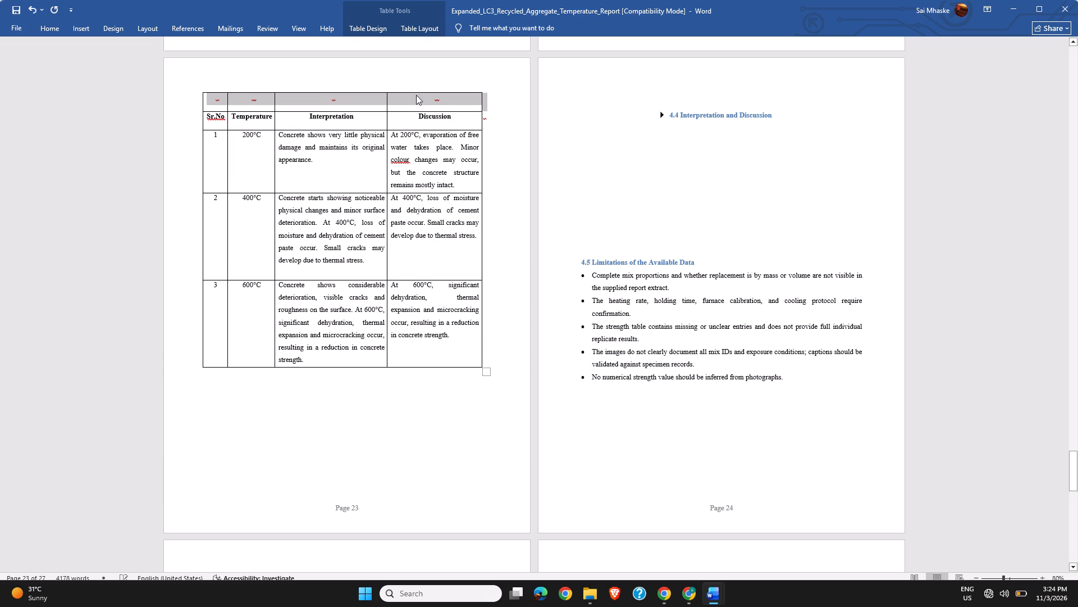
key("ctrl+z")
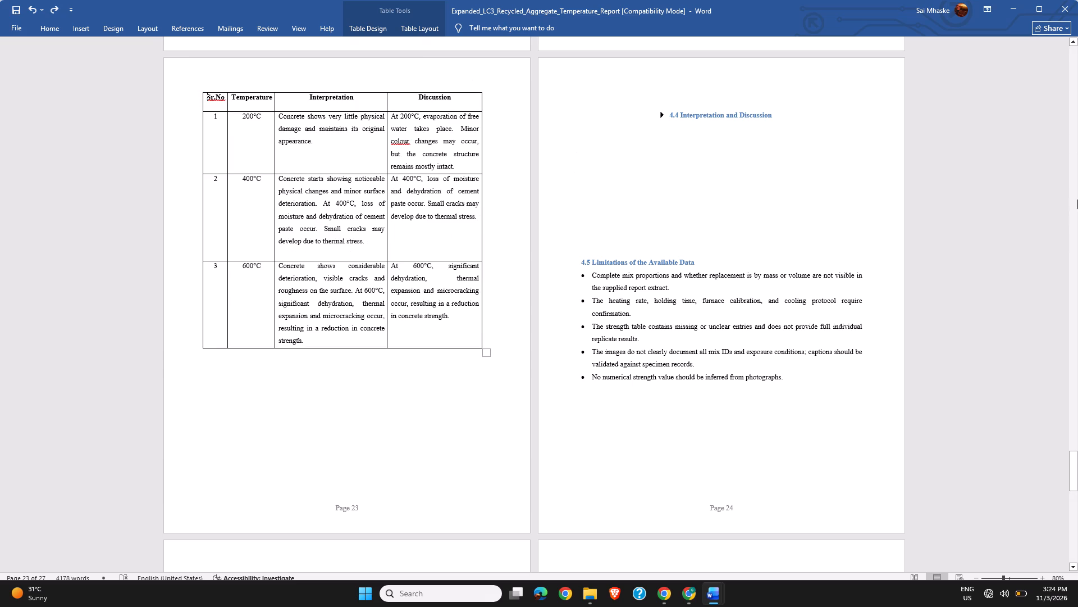
Delete the entire Sr.No, Temperature, Interpretation and Discussion table that starts with the header row on page 22.
left_click(1042, 271)
left_click_drag(1072, 462, 1077, 434)
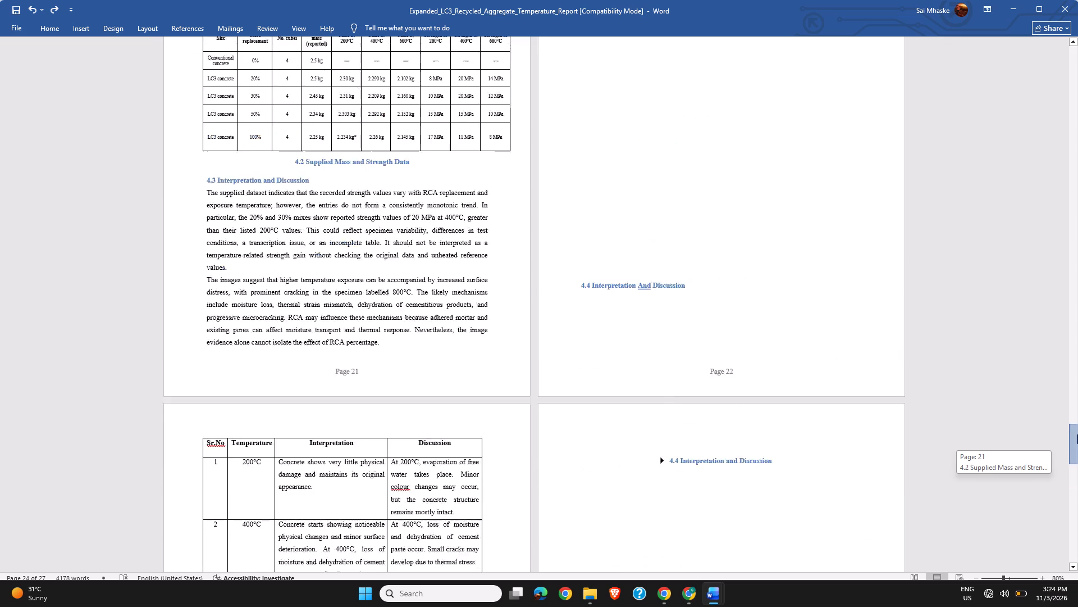
left_click_drag(1077, 434, 1077, 419)
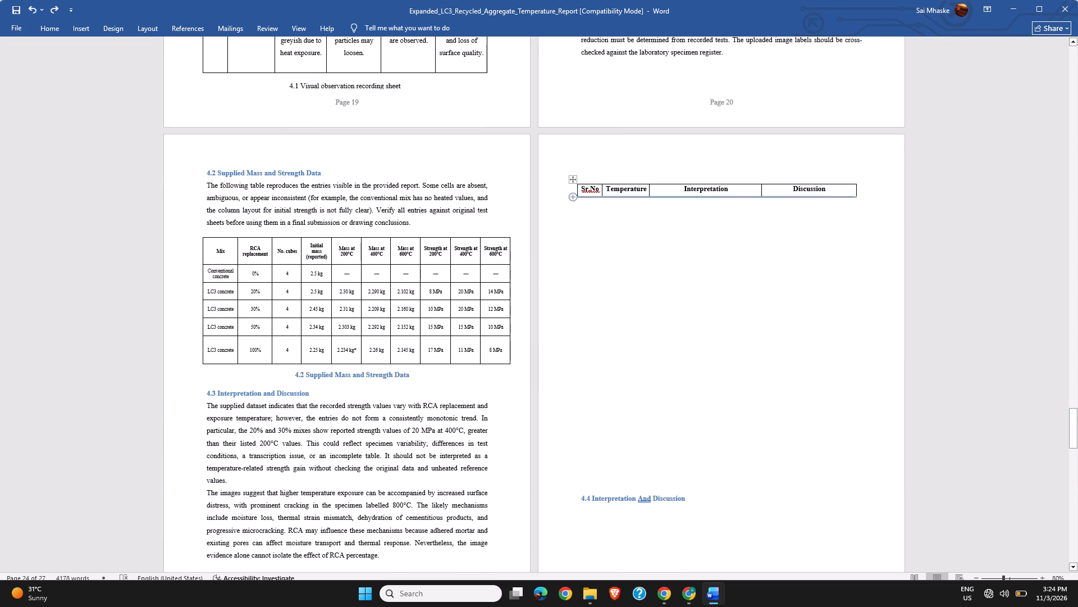
left_click(573, 181)
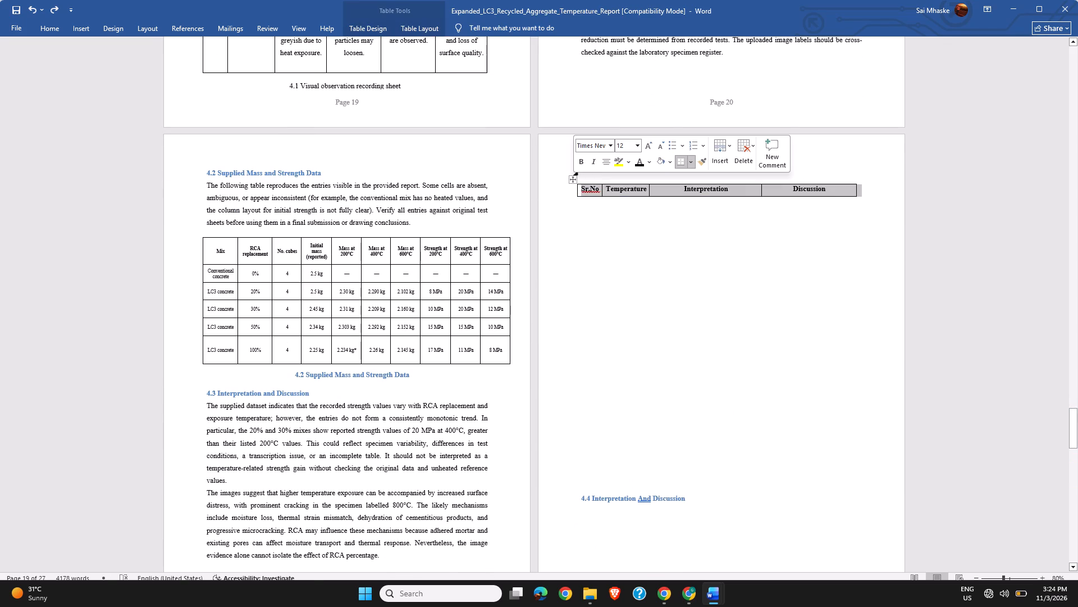
key("Delete")
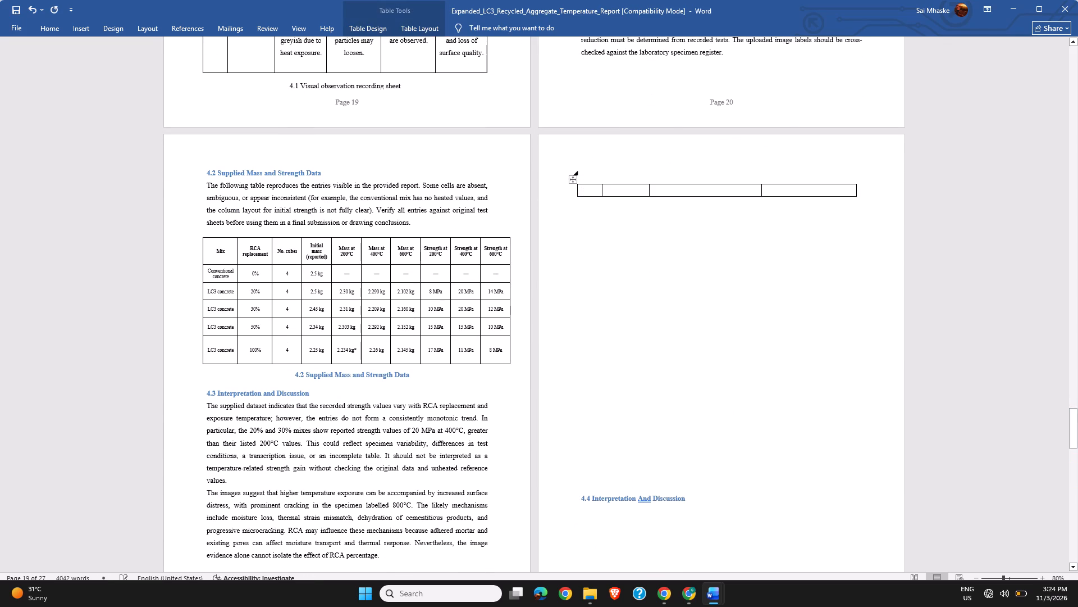
key("BackSpace")
key("BackSpace")
key("BackSpace")
left_click(573, 181)
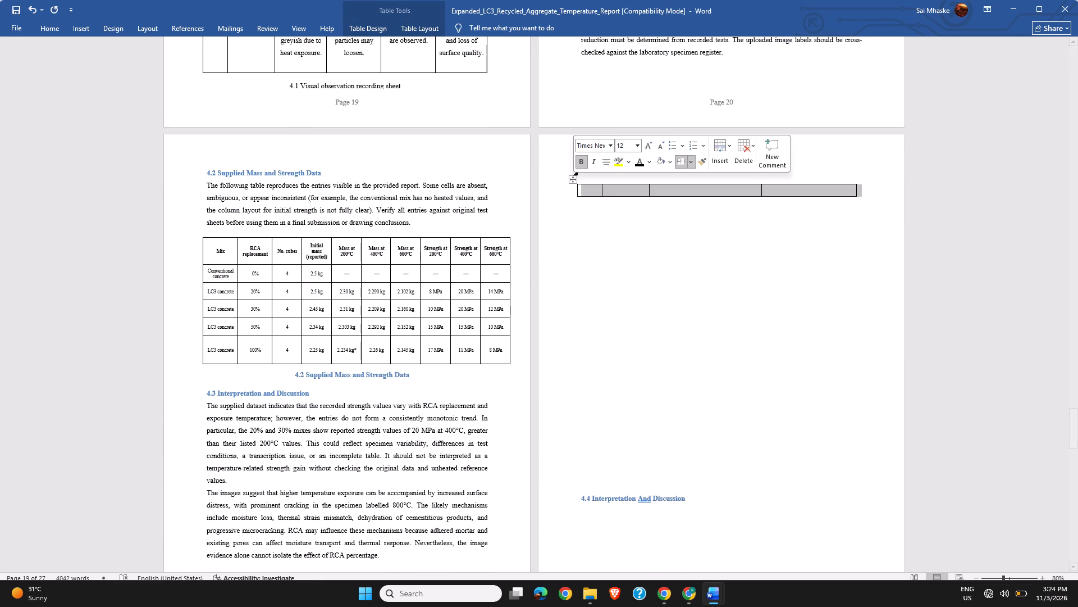
key("BackSpace")
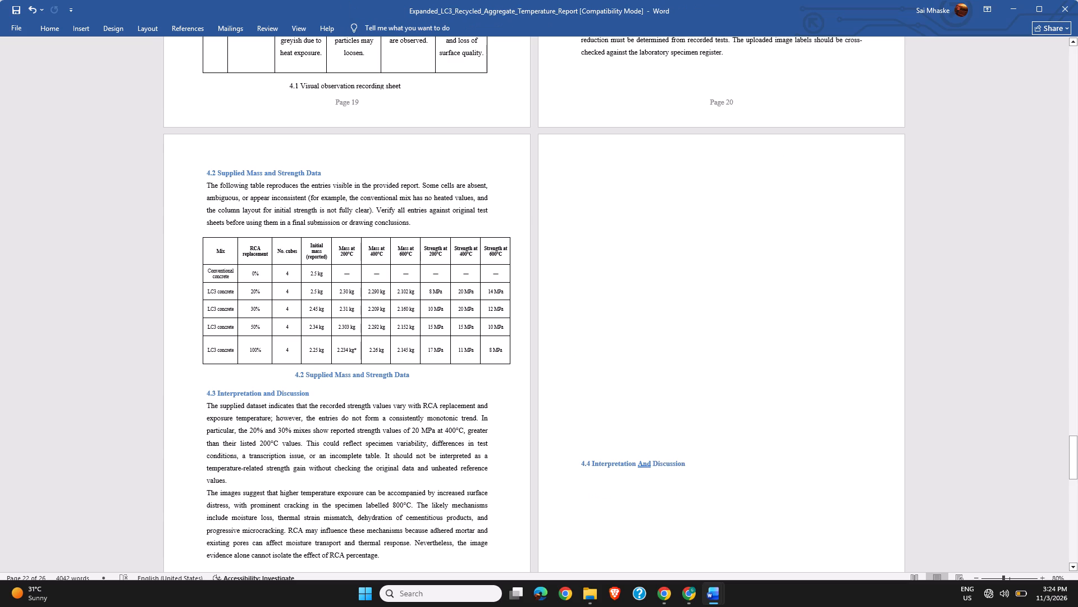
Insert blank lines ahead of the left-aligned "4.4 Interpretation And Discussion" heading, moving it from page 22 onto page 23.
left_click(683, 466)
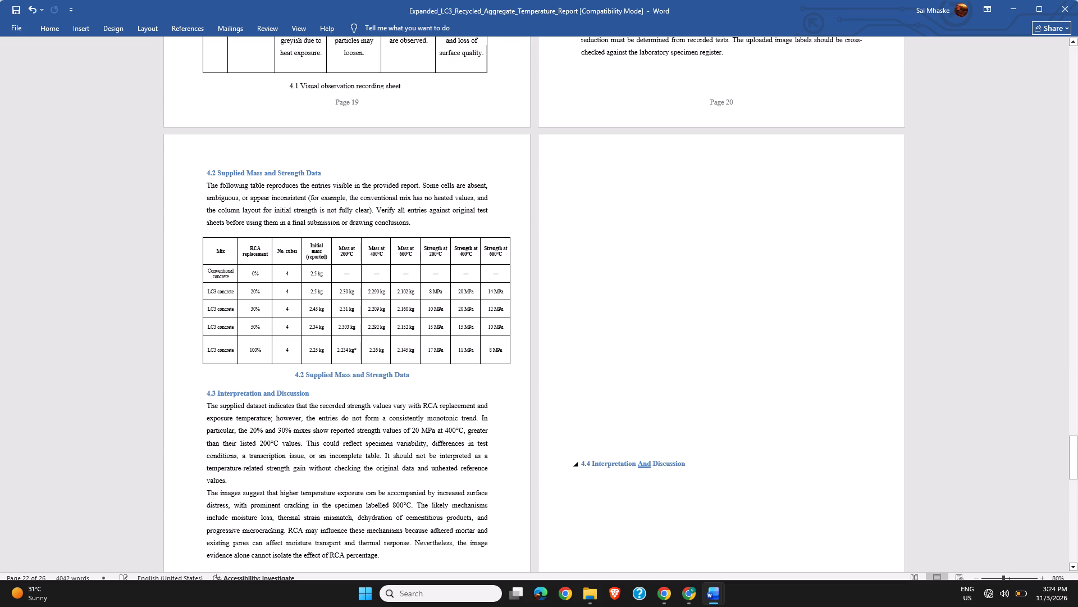
left_click(582, 461)
key("Return")
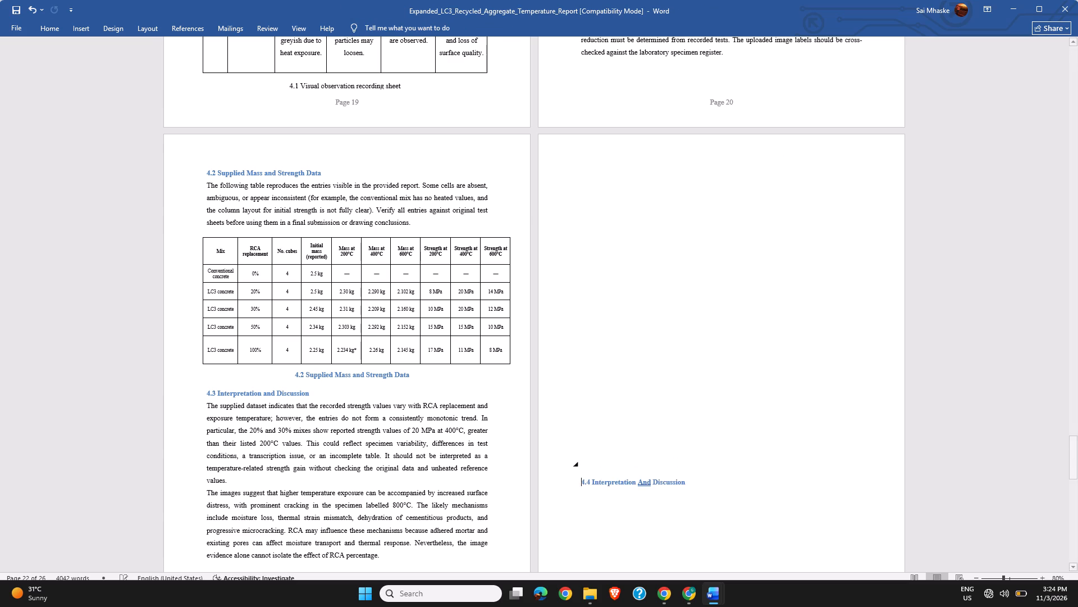
key("Return")
key("Return")
key("Return")
key("Return")
key("Return")
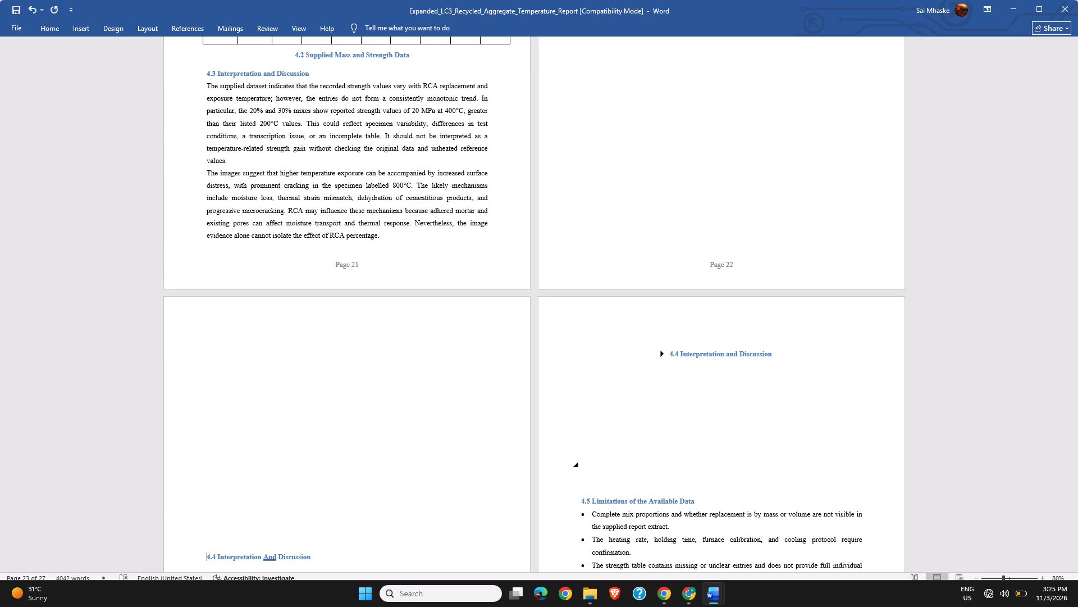
Review the page layout across the whole report, from chapter 4 back to the cover page and front matter.
scroll(582, 461, "down", 5, "ctrl")
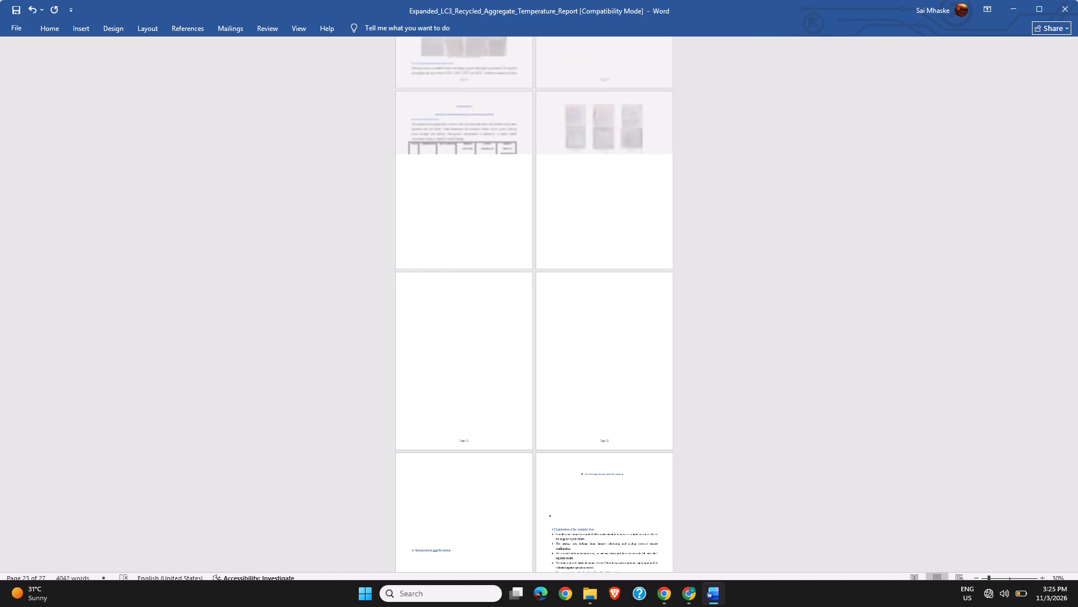
scroll(582, 461, "up", 3, "ctrl")
scroll(582, 461, "down", 1, "ctrl")
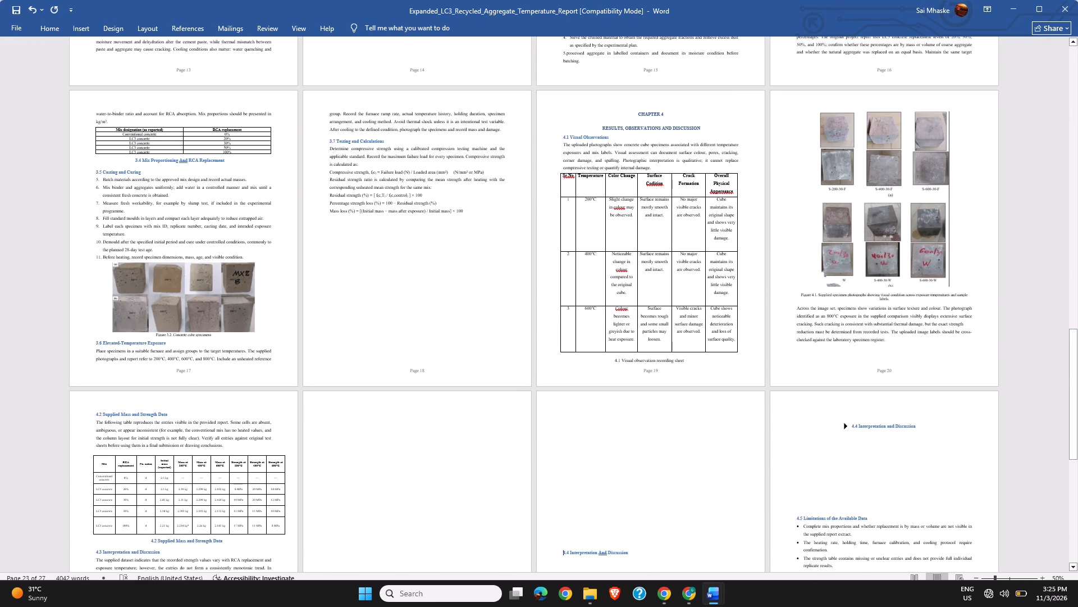
left_click_drag(1076, 374, 1077, 368)
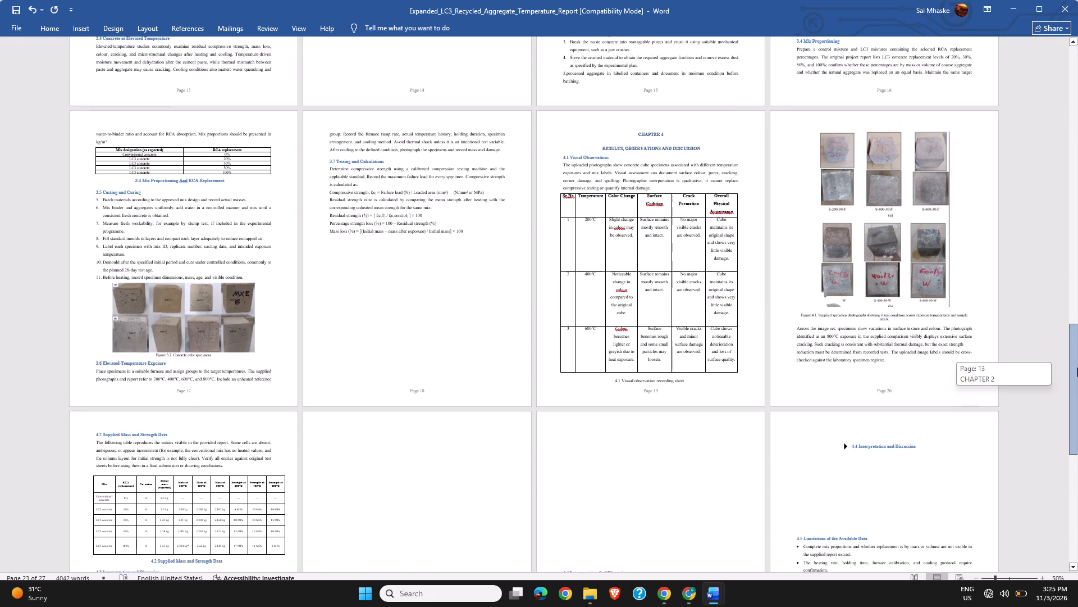
left_click_drag(1077, 368, 1077, 221)
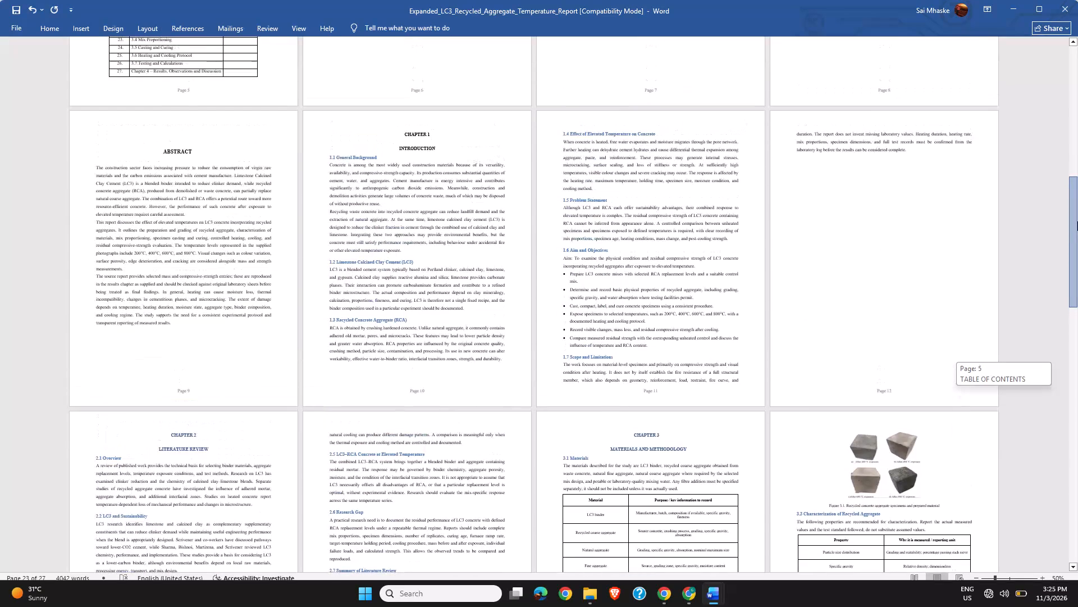
left_click_drag(1077, 221, 1077, 6)
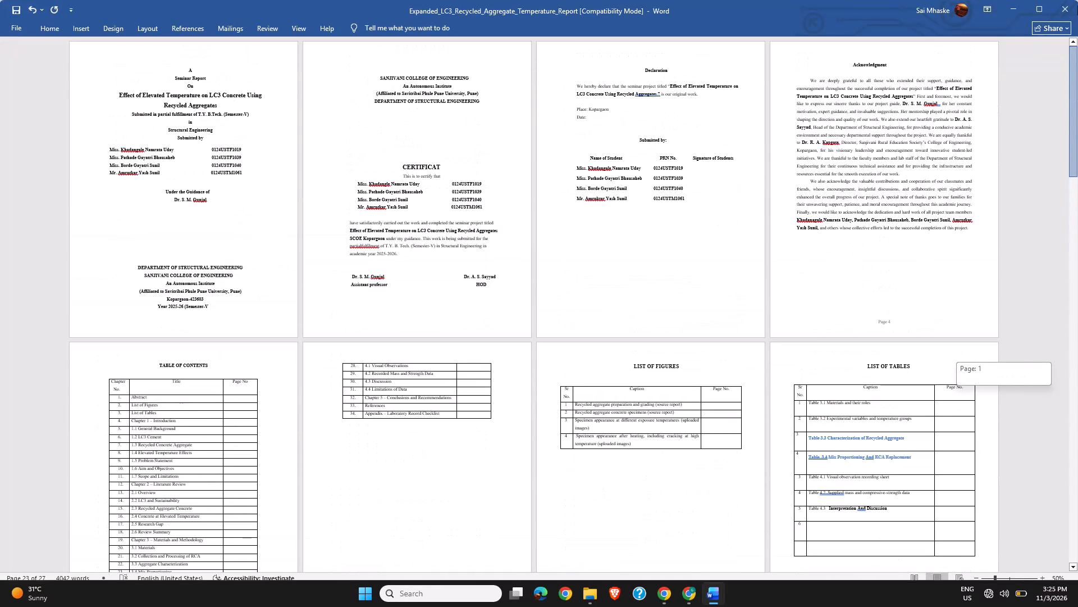
left_click_drag(1077, 6, 1077, 41)
left_click_drag(1077, 41, 1053, 187)
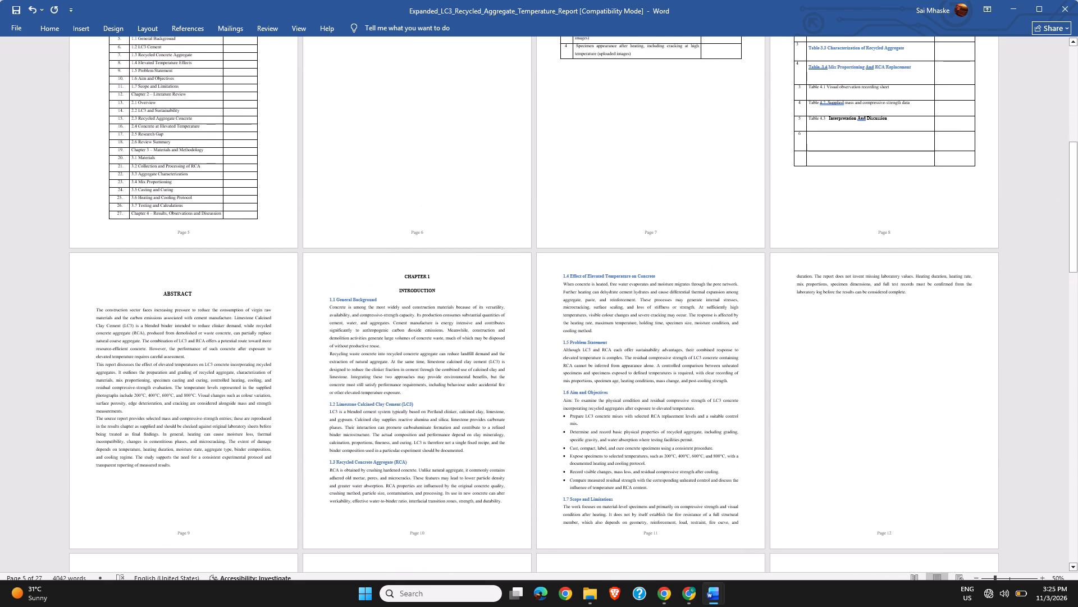
Save the report under its current file name.
key("ctrl+s")
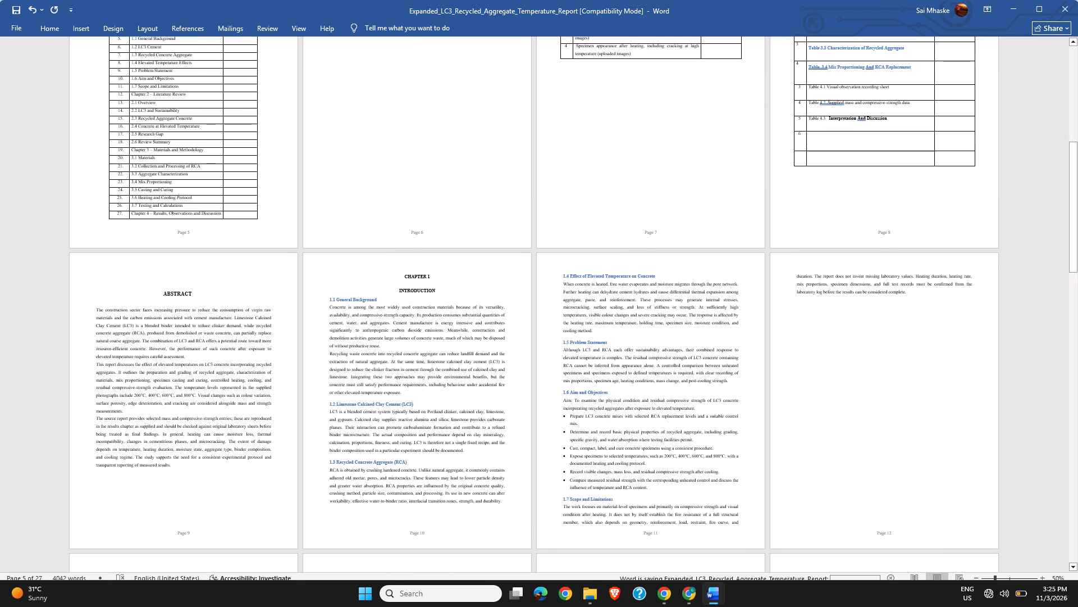
key("ctrl+s")
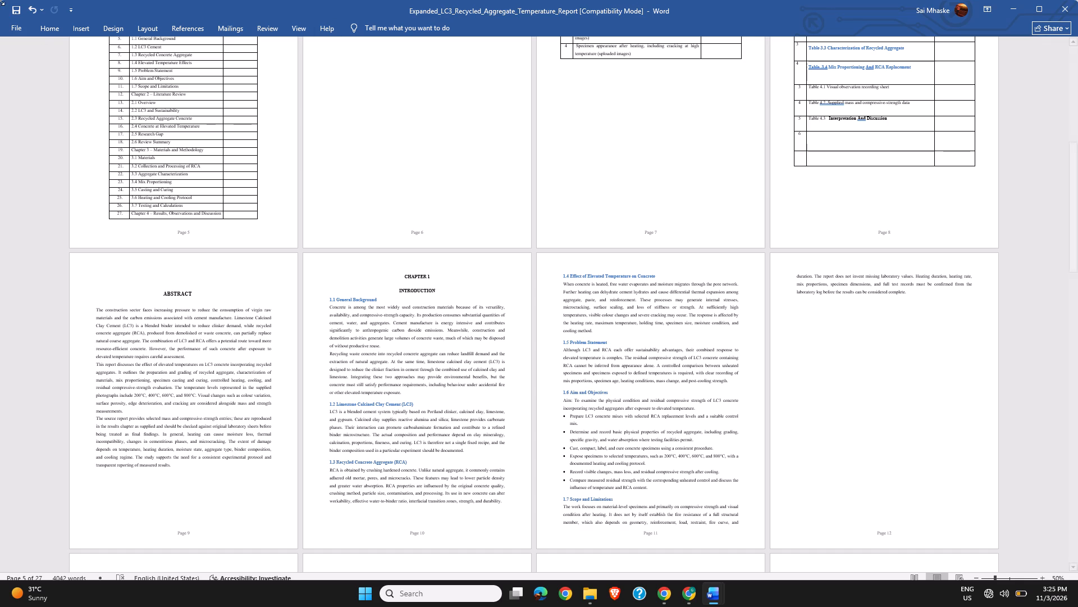
Save a copy of the report to the Desktop folder as a Word Document named "cia report final".
left_click(21, 25)
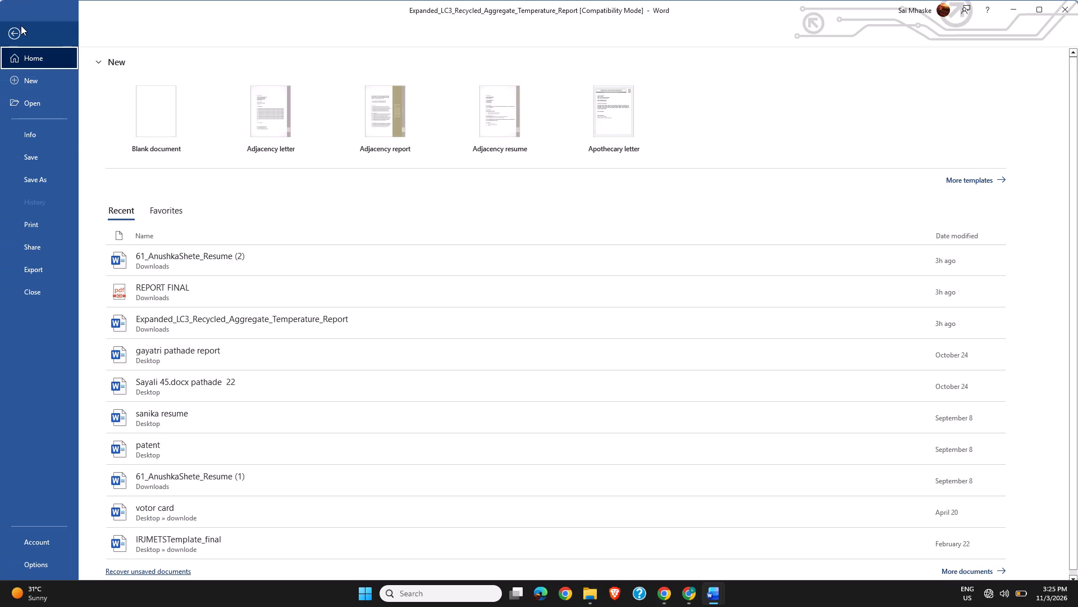
left_click(63, 180)
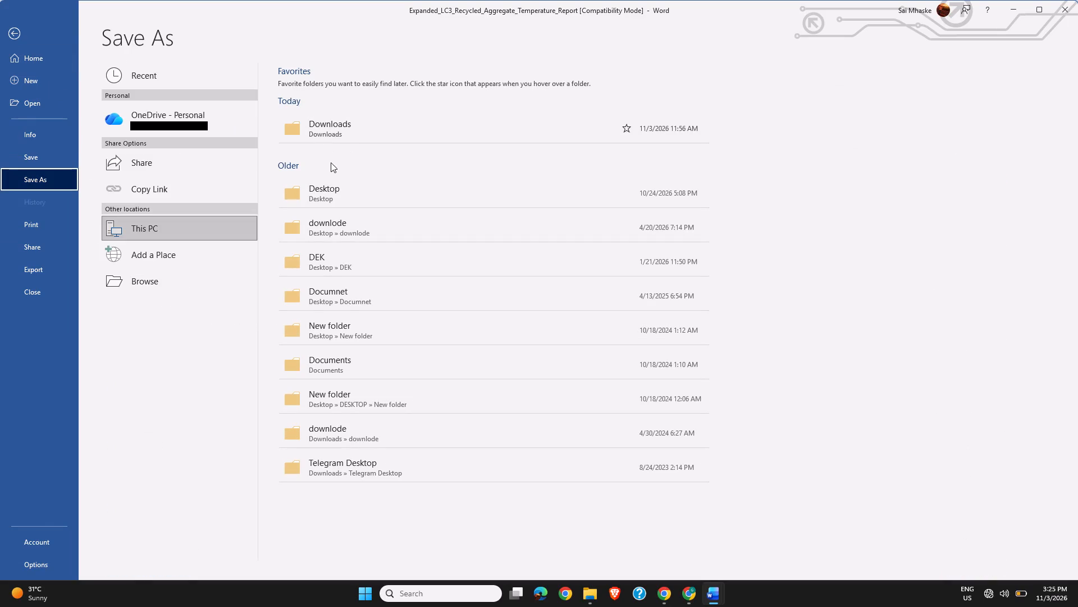
left_click(330, 200)
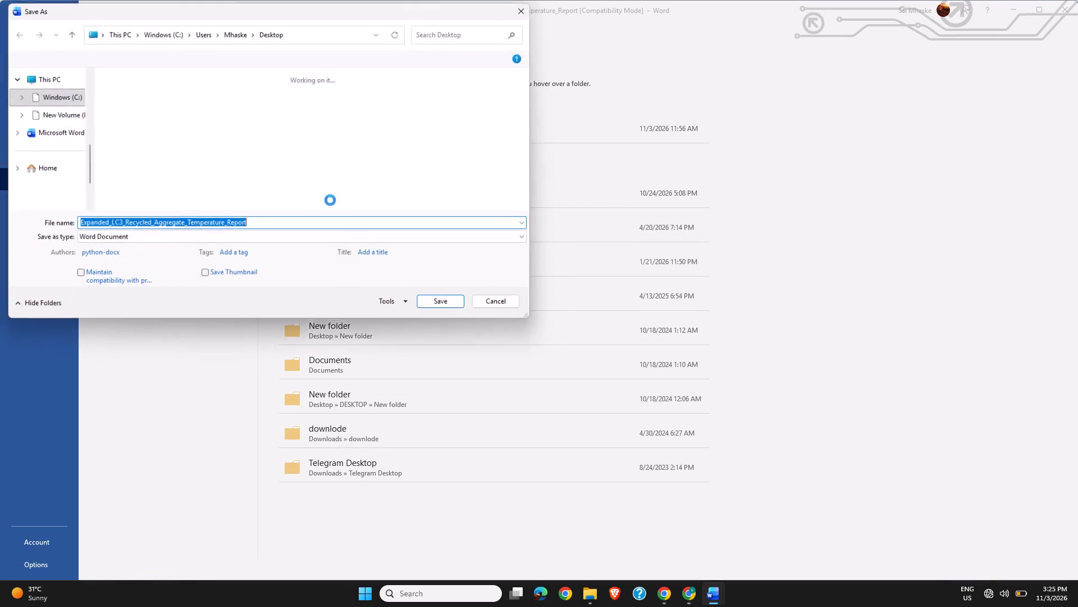
left_click(273, 219)
key("BackSpace")
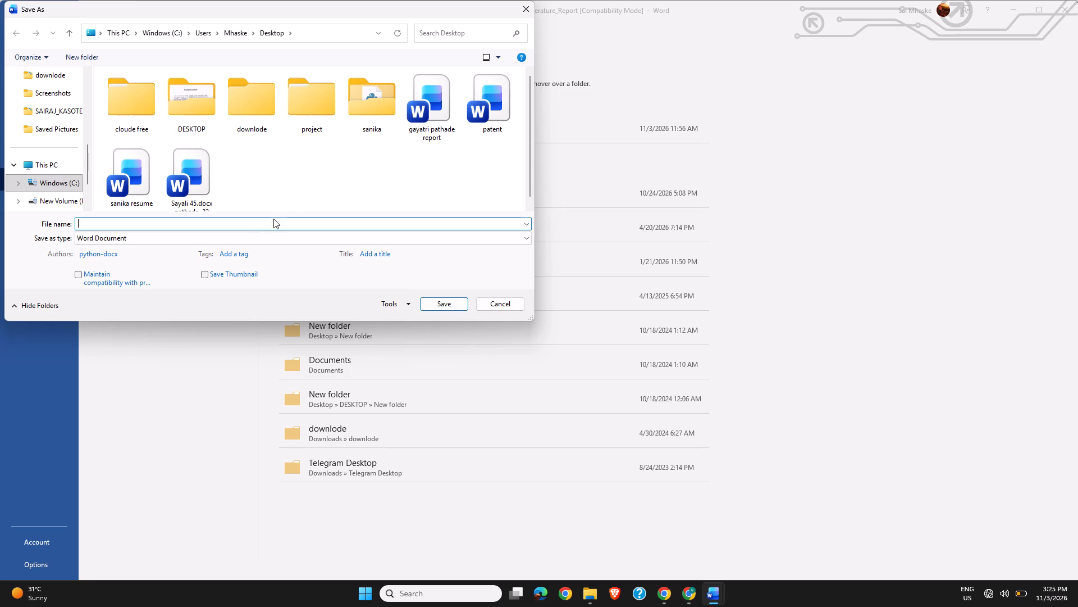
type("cia report")
key("space")
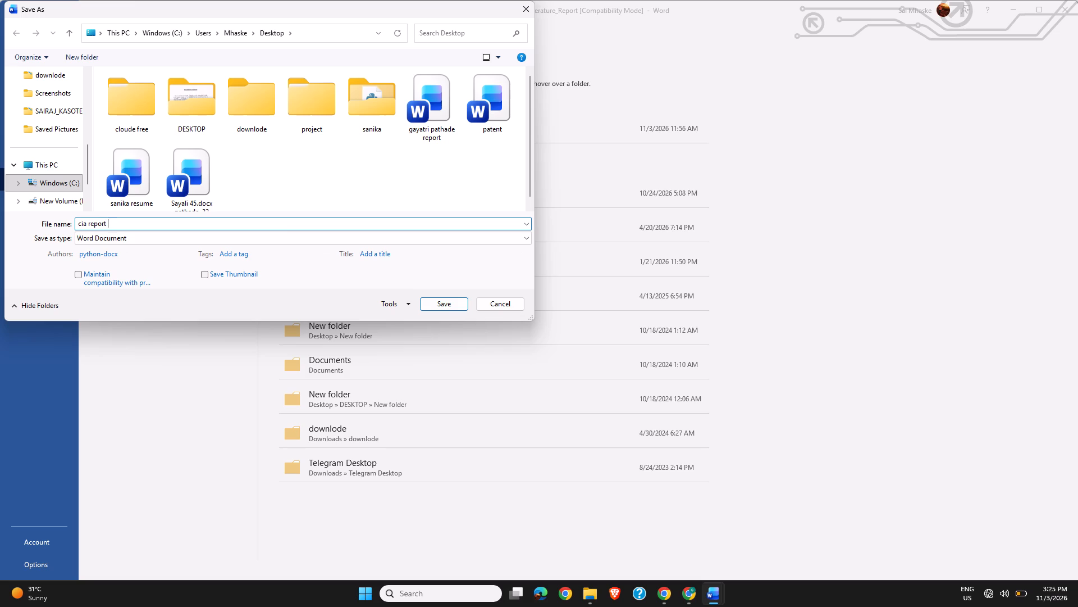
type("final")
key("space")
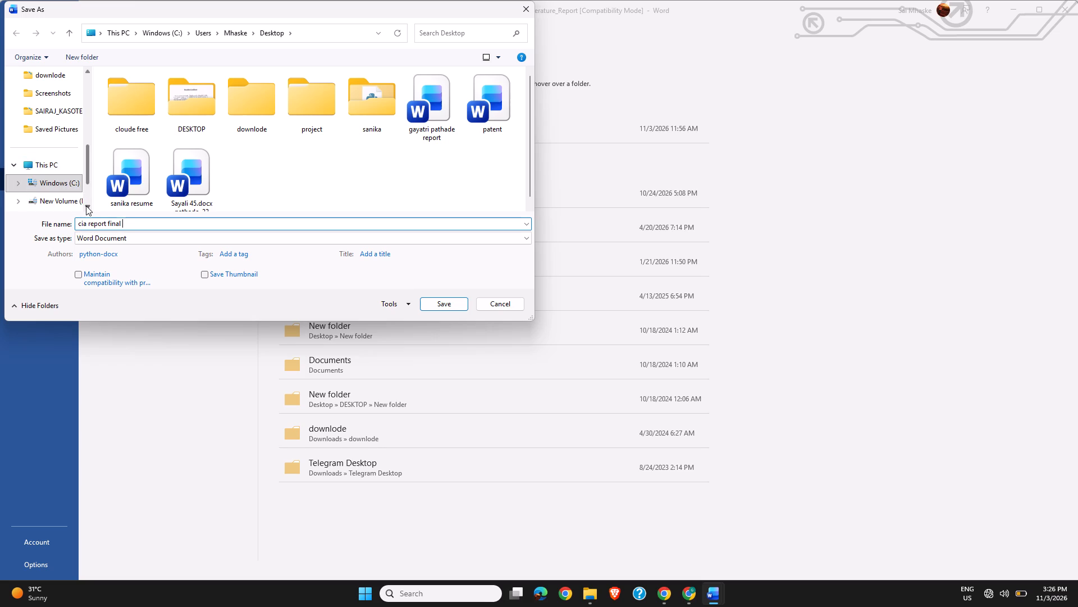
left_click(86, 206)
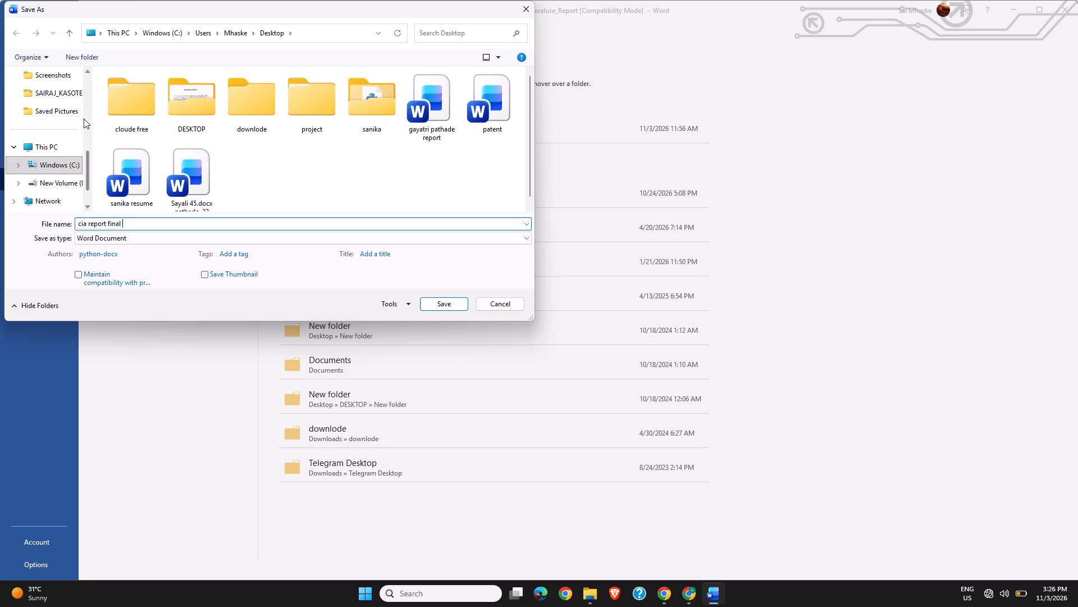
left_click(84, 119)
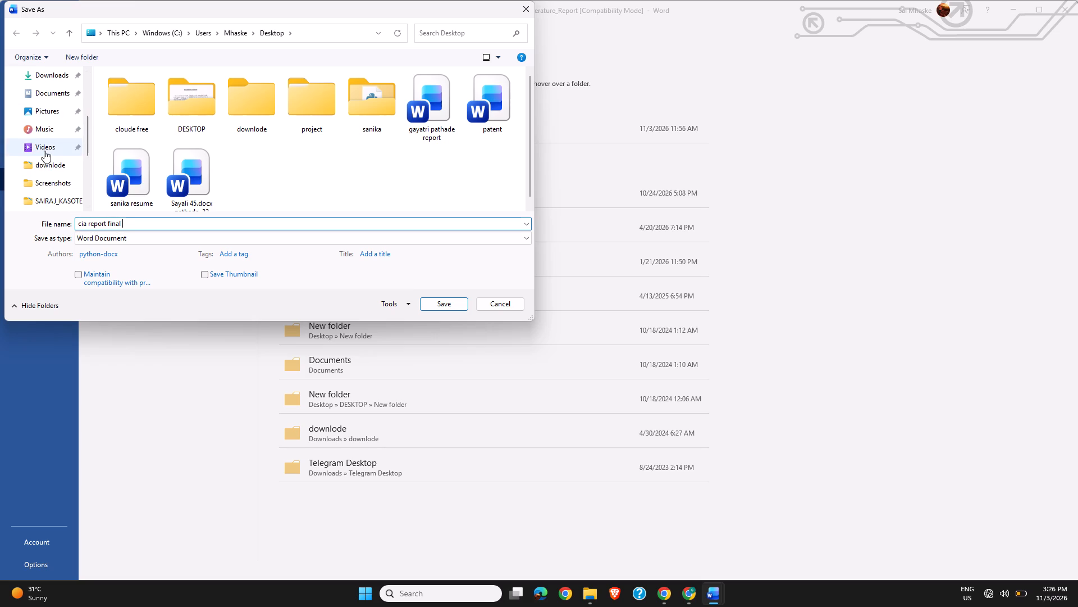
left_click(87, 74)
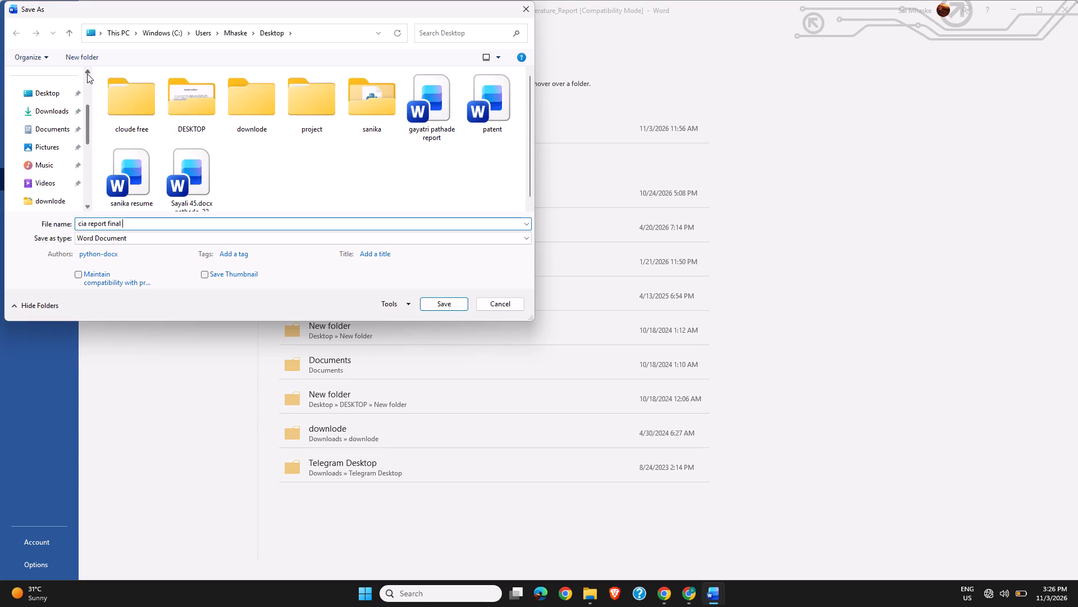
left_click(43, 99)
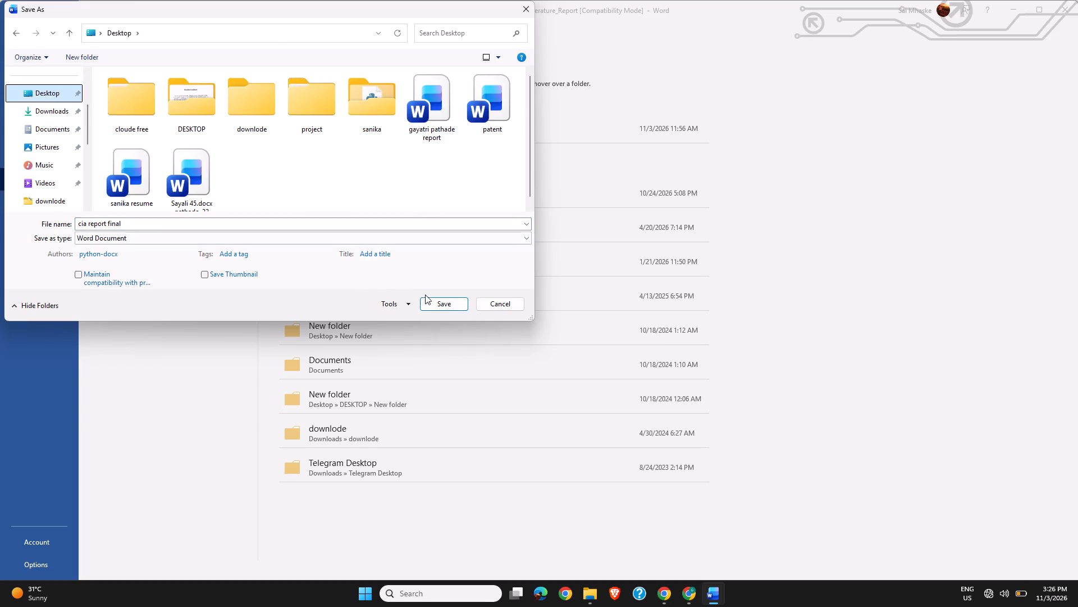
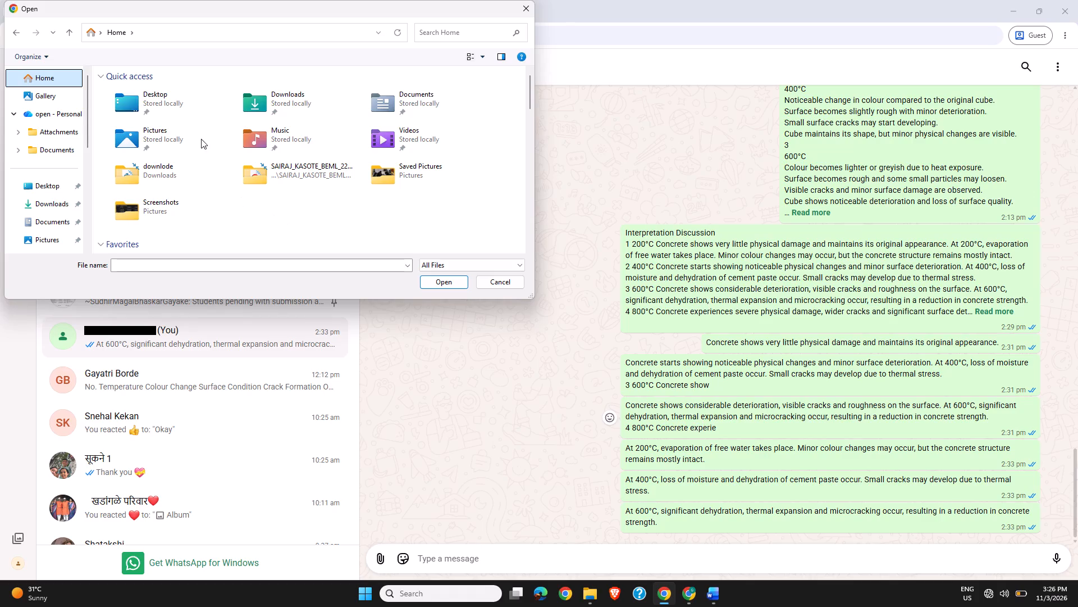
Open the Desktop folder in the file selection dialog for the WhatsApp chat attachment.
double_click(191, 106)
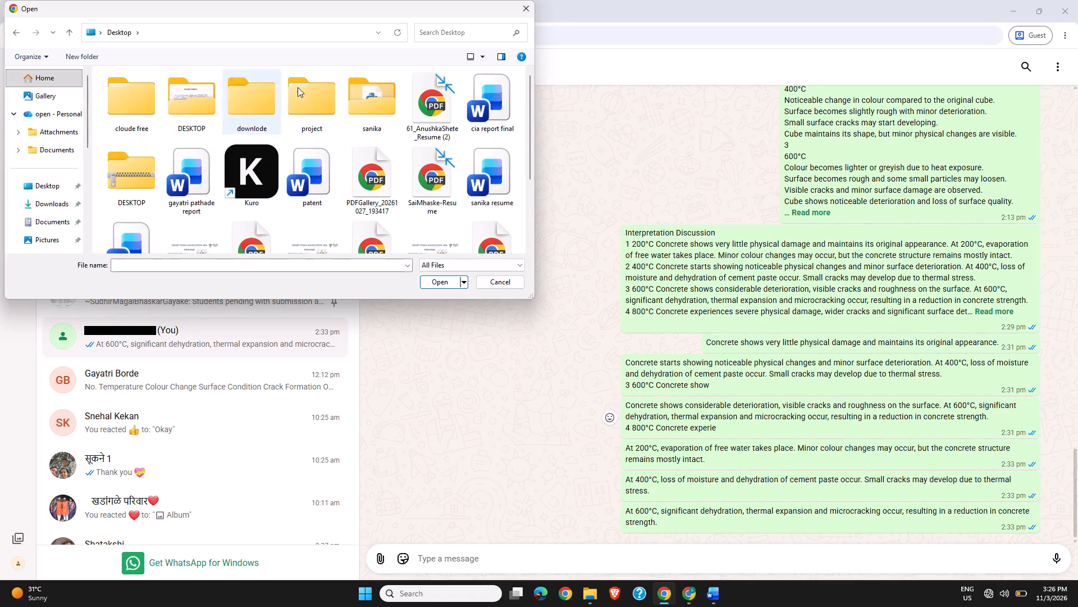
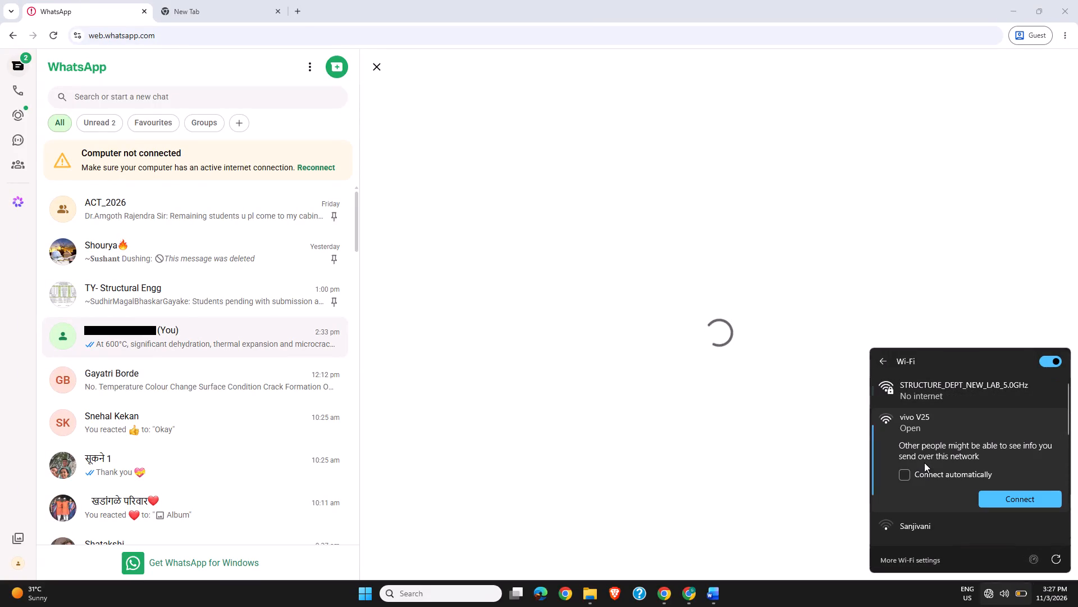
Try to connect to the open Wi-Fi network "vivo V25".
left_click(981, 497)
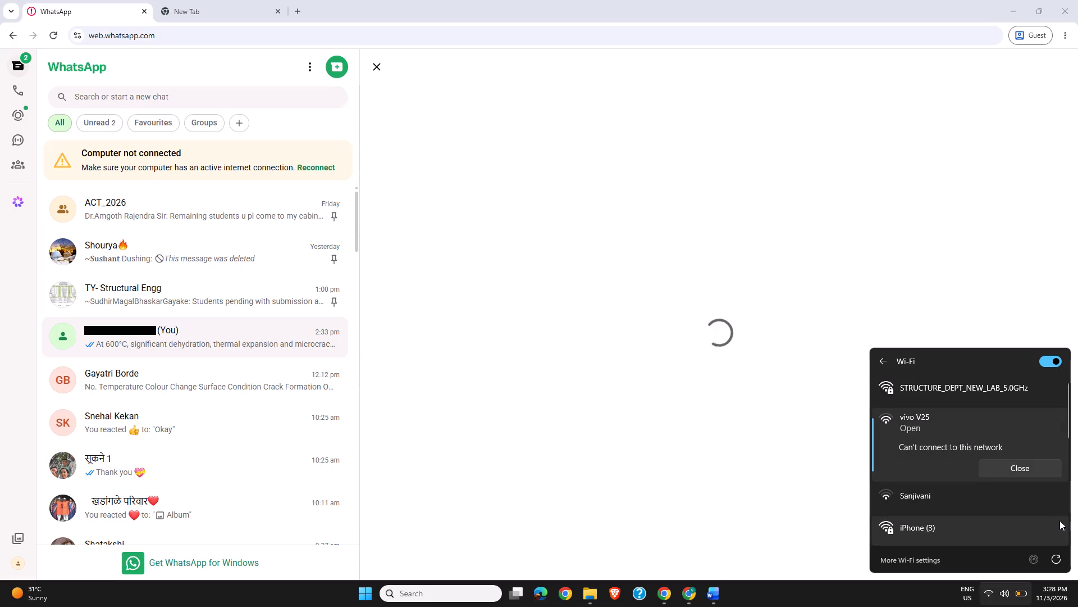
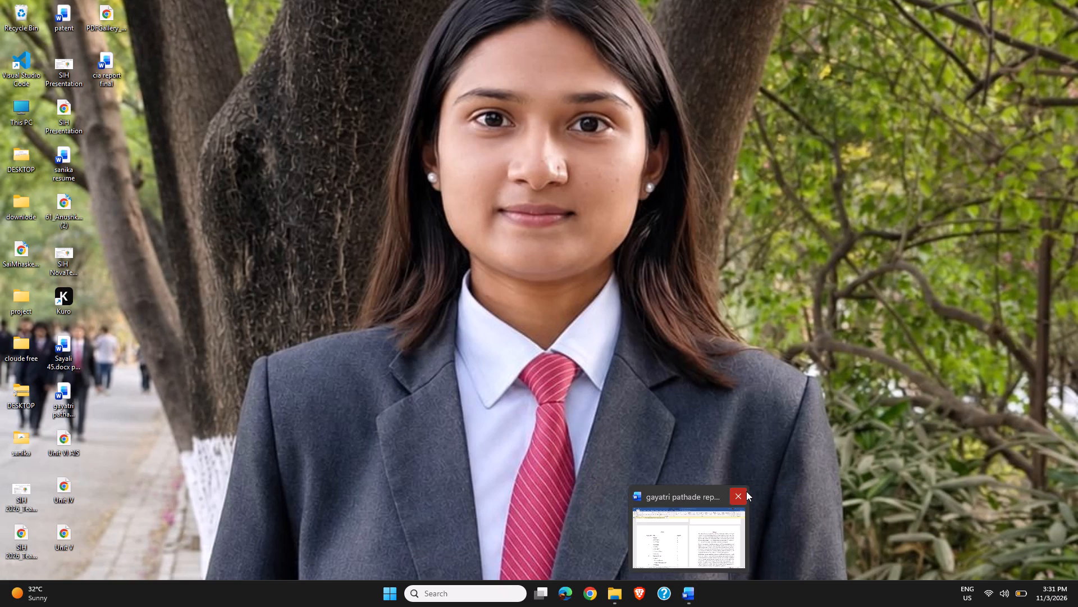
Close the report document window that is still open in Word.
left_click(737, 491)
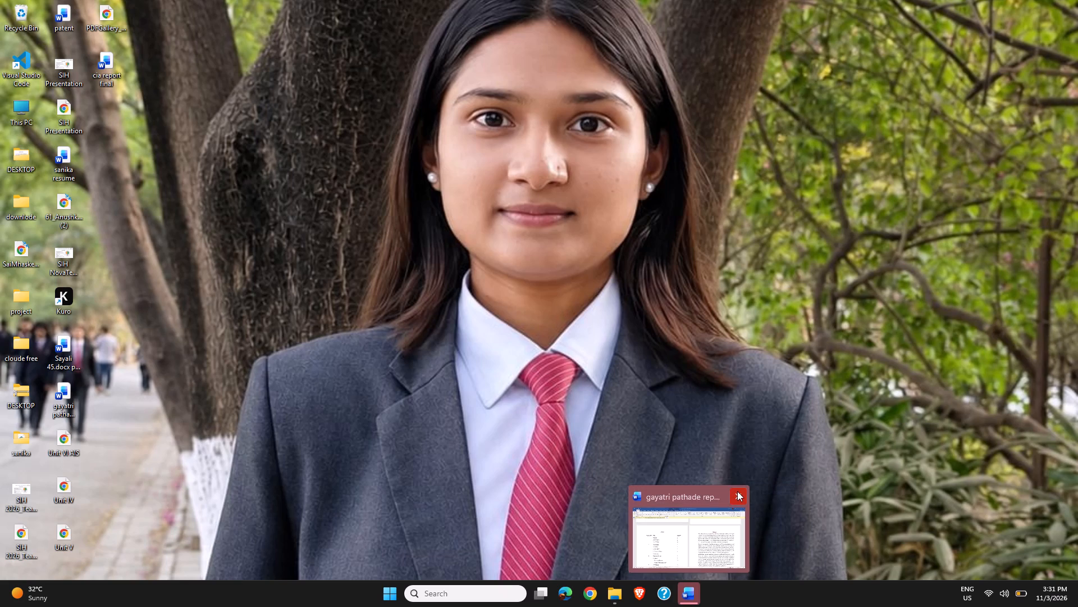
left_click(737, 491)
left_click(737, 491)
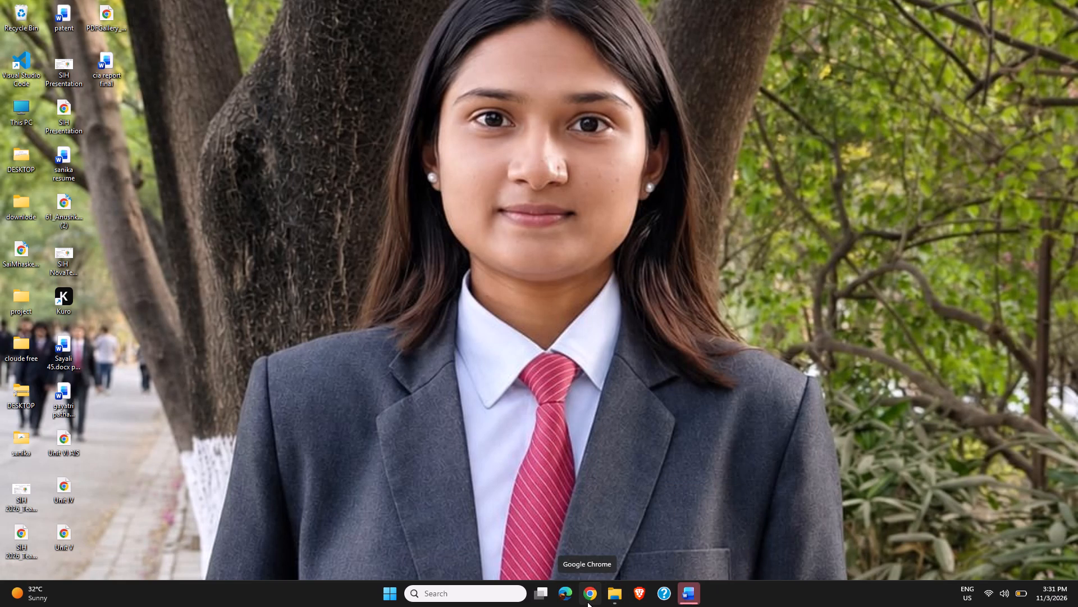
Shut down the computer.
left_click(373, 592)
left_click(384, 594)
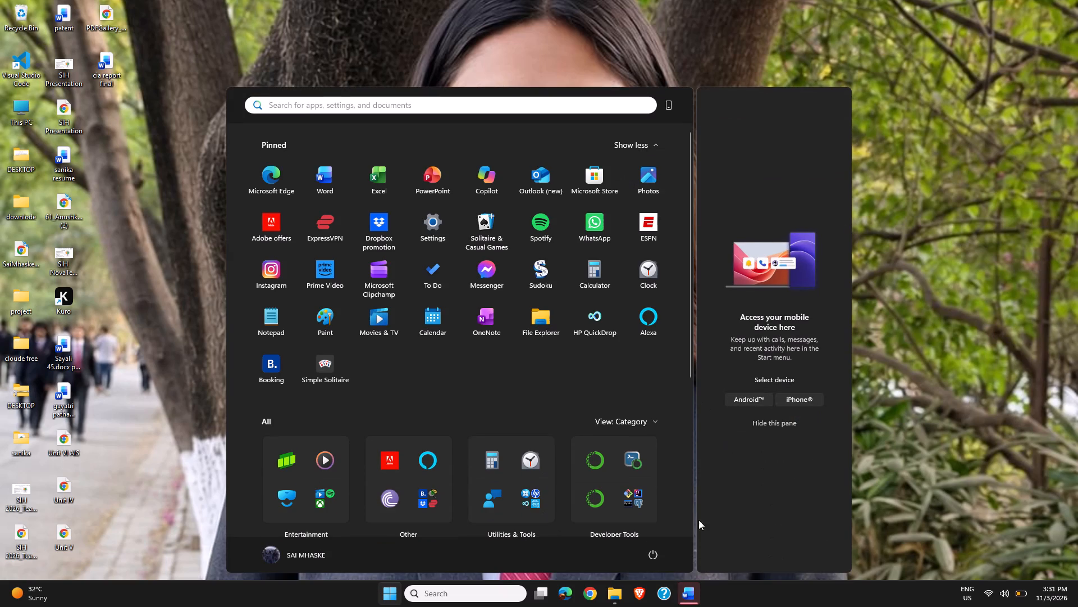
left_click(661, 552)
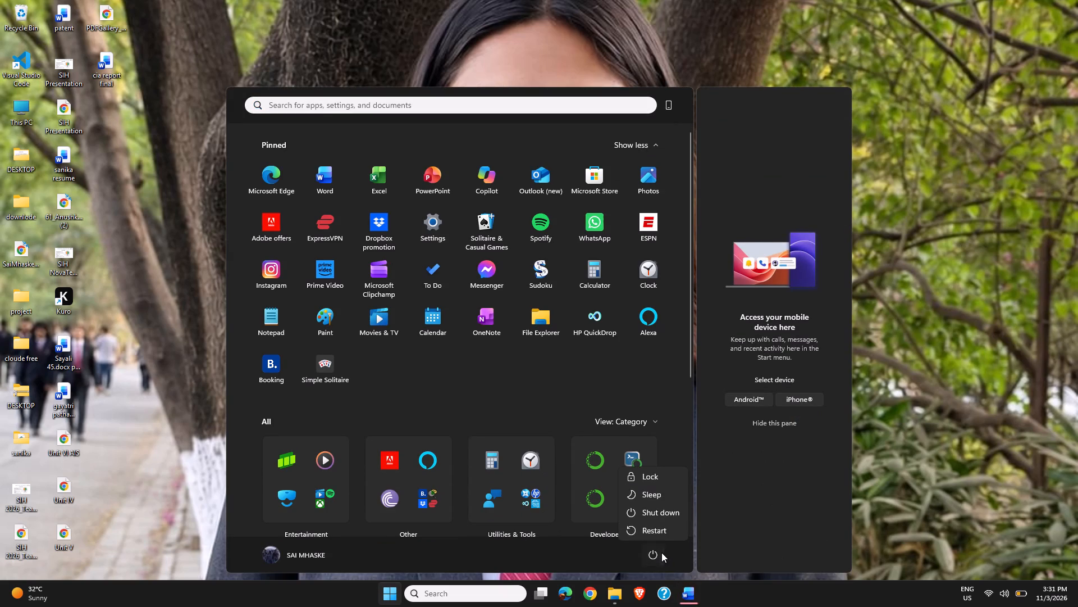
left_click(665, 513)
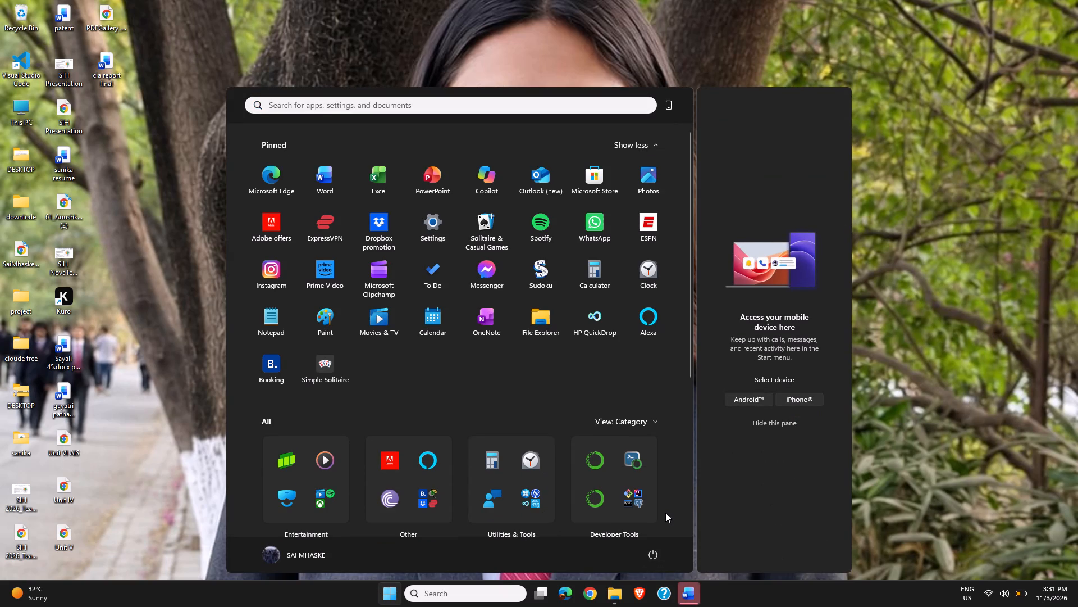